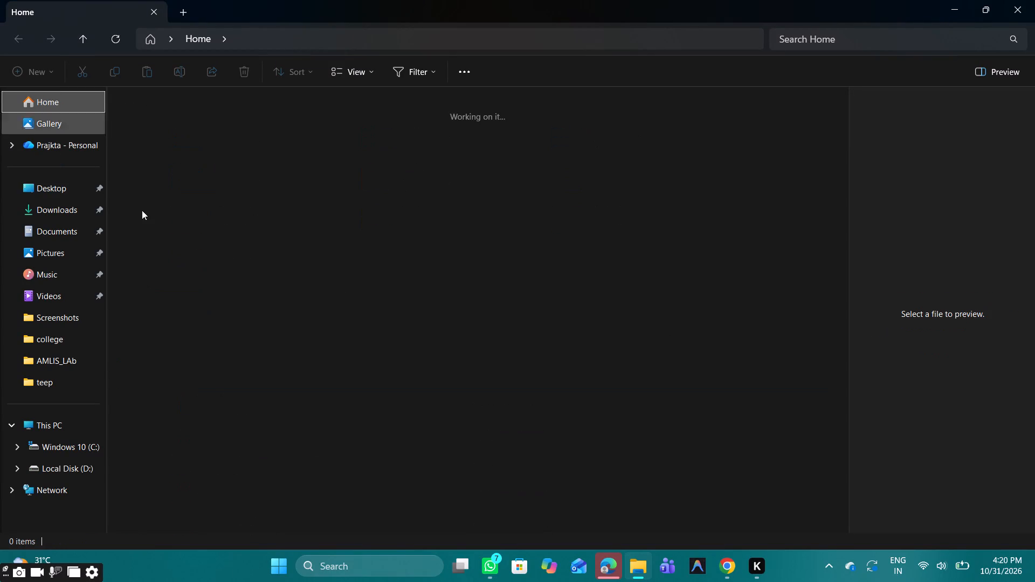
pyautogui.click(52, 221)
pyautogui.click(56, 204)
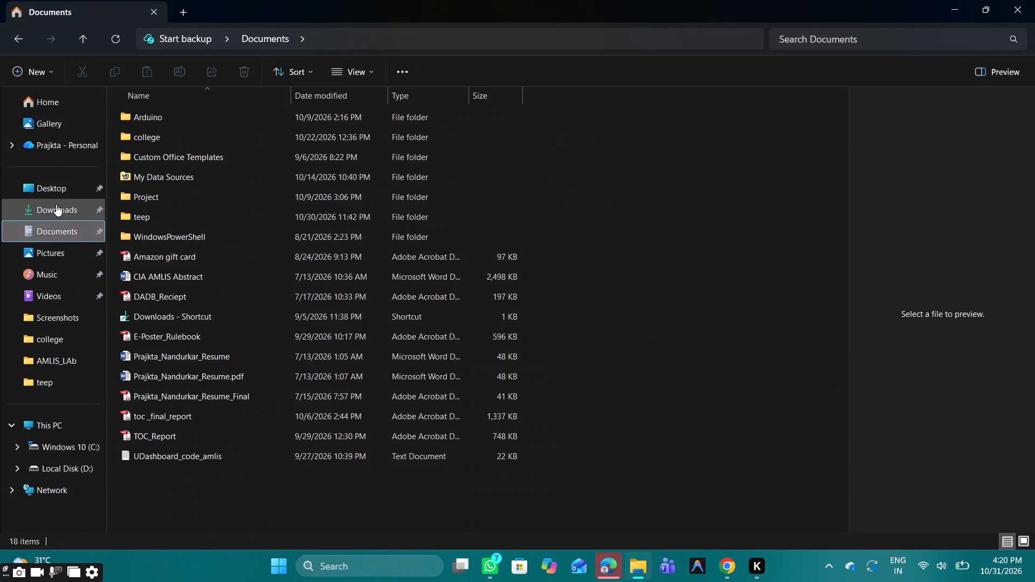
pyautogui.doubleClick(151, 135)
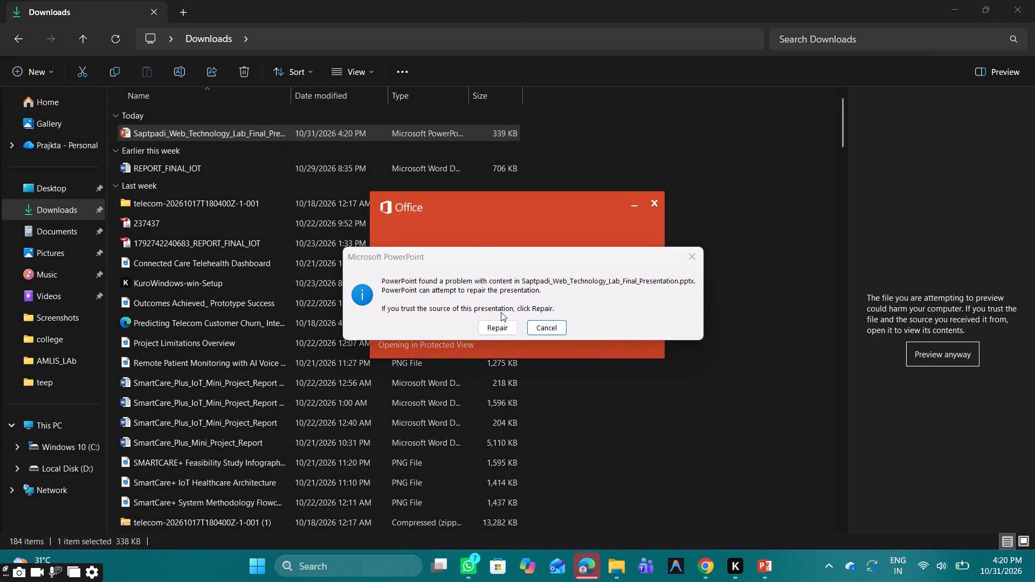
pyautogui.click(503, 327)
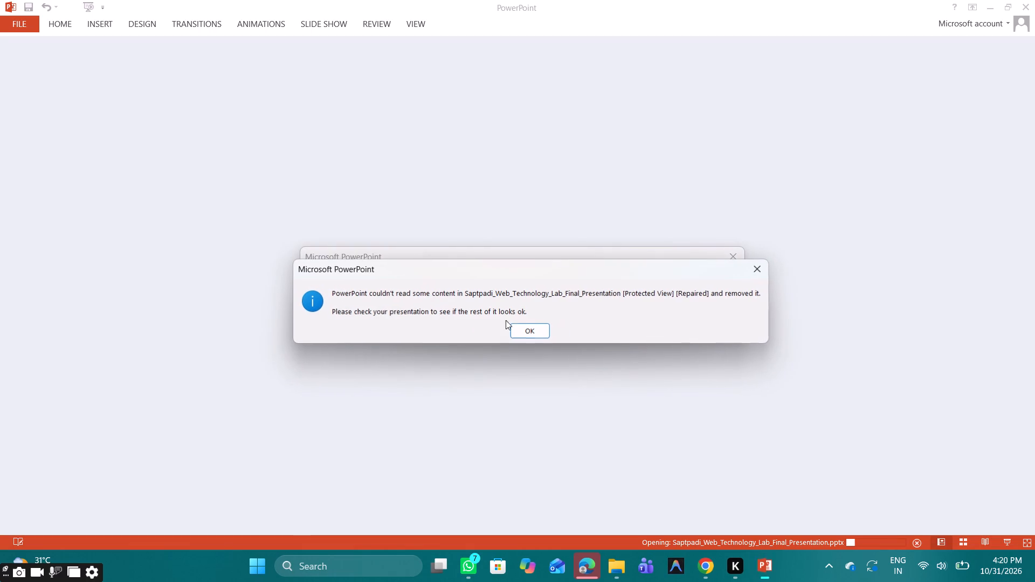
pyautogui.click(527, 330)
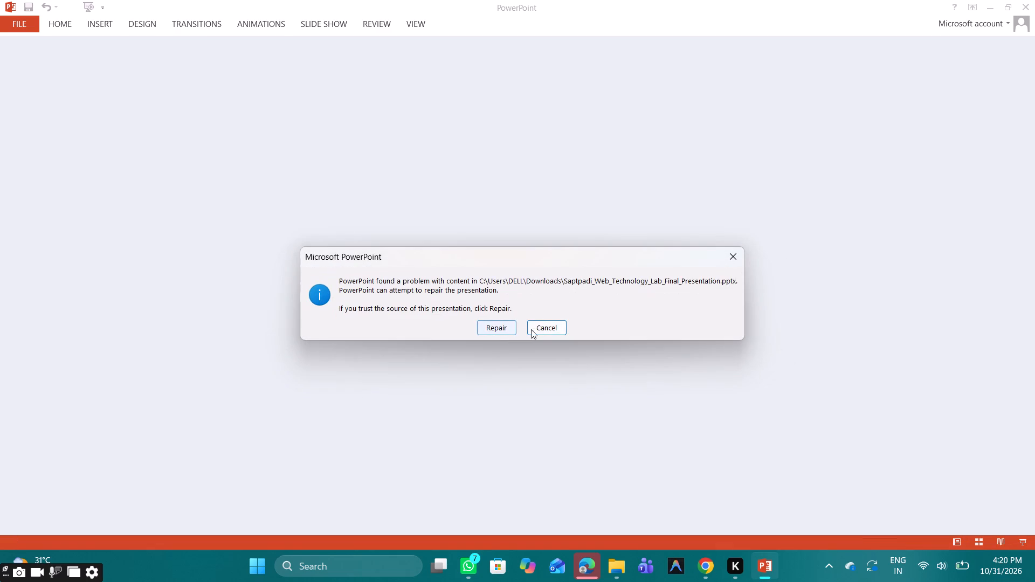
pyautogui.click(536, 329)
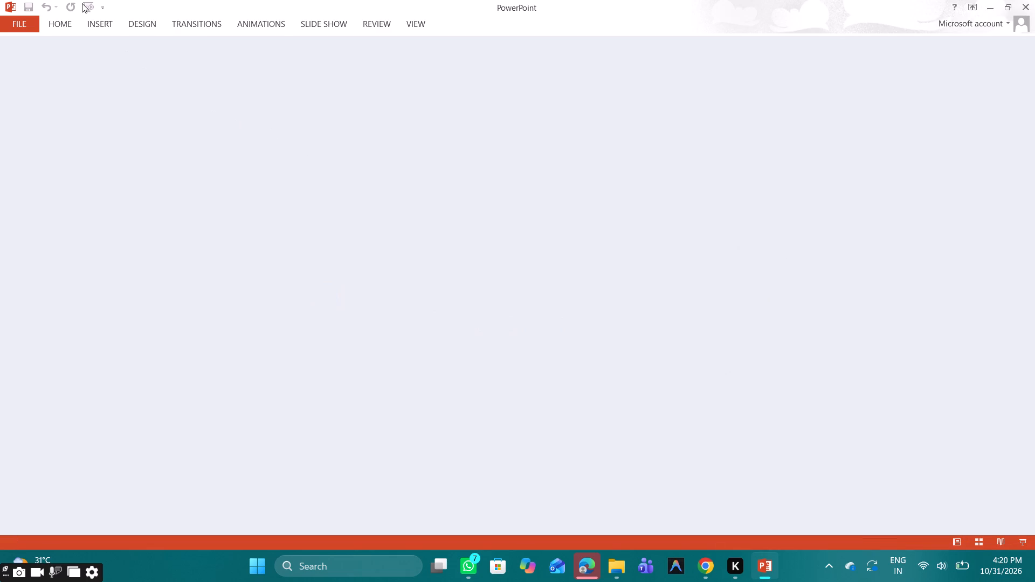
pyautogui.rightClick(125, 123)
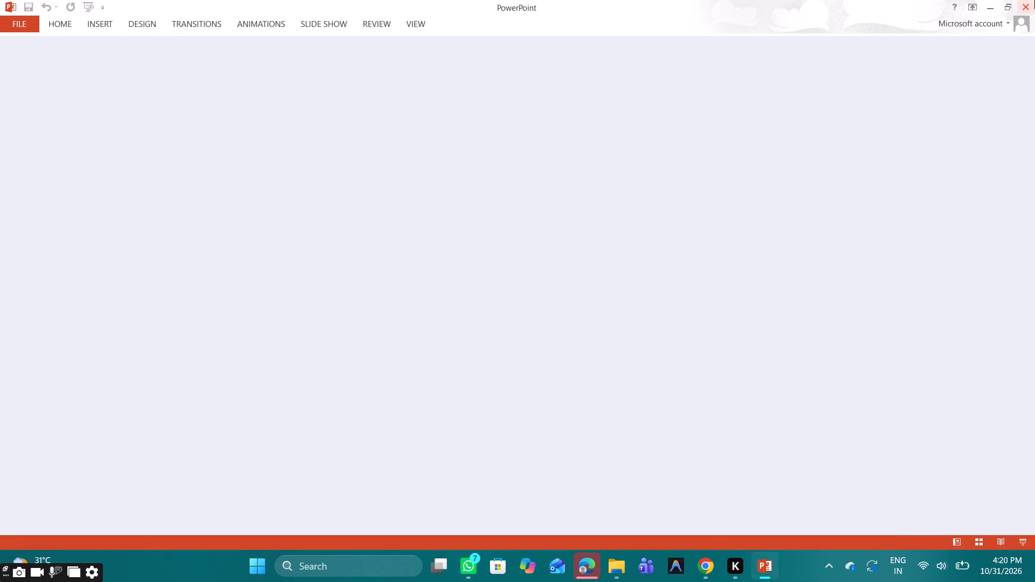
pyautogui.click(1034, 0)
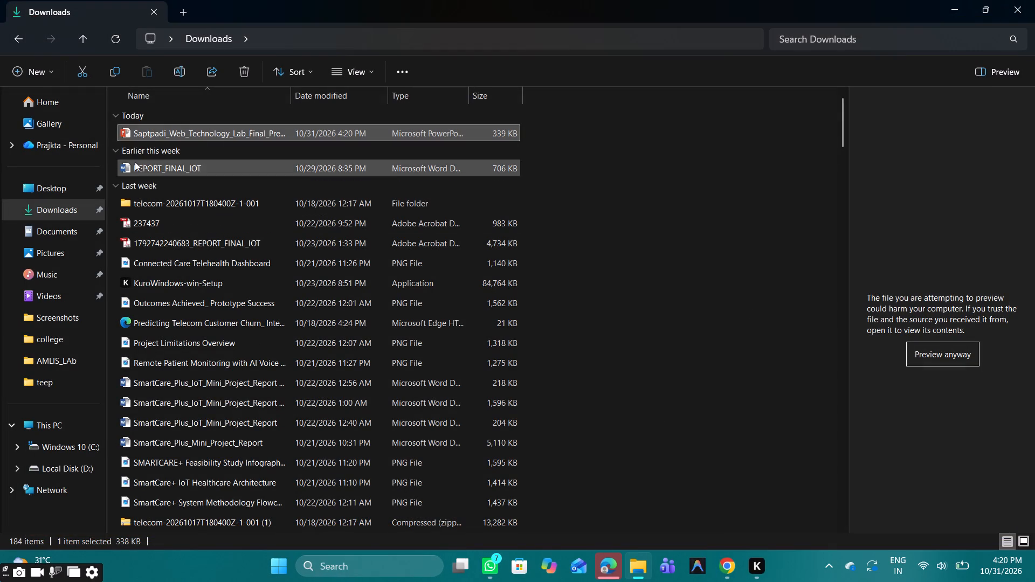
# Open the Saptpadi_Web_Technology_Lab_Final_Presentation file in PowerPoint, accepting every repair, and enable editing.
pyautogui.doubleClick(154, 129)
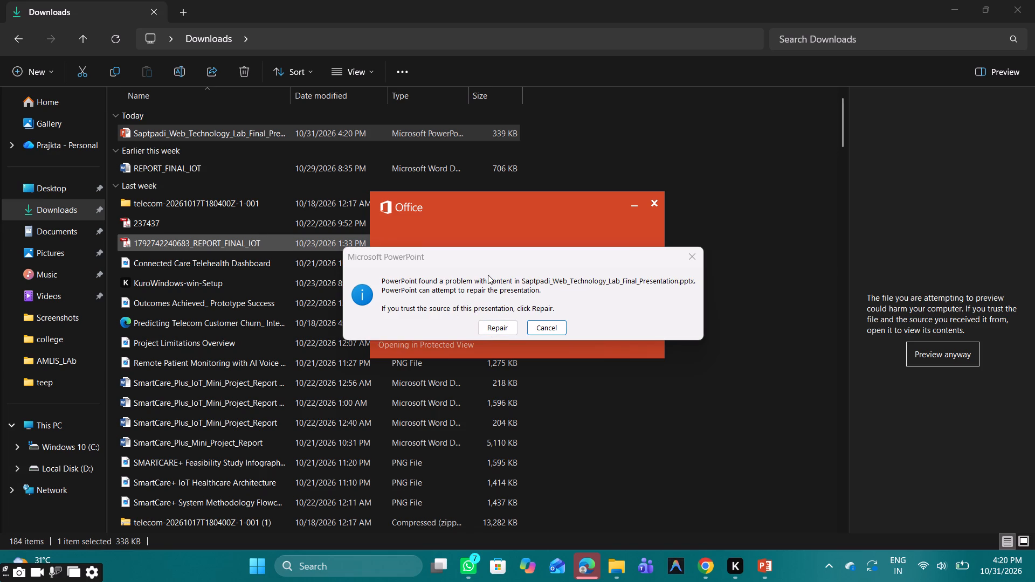
pyautogui.click(495, 324)
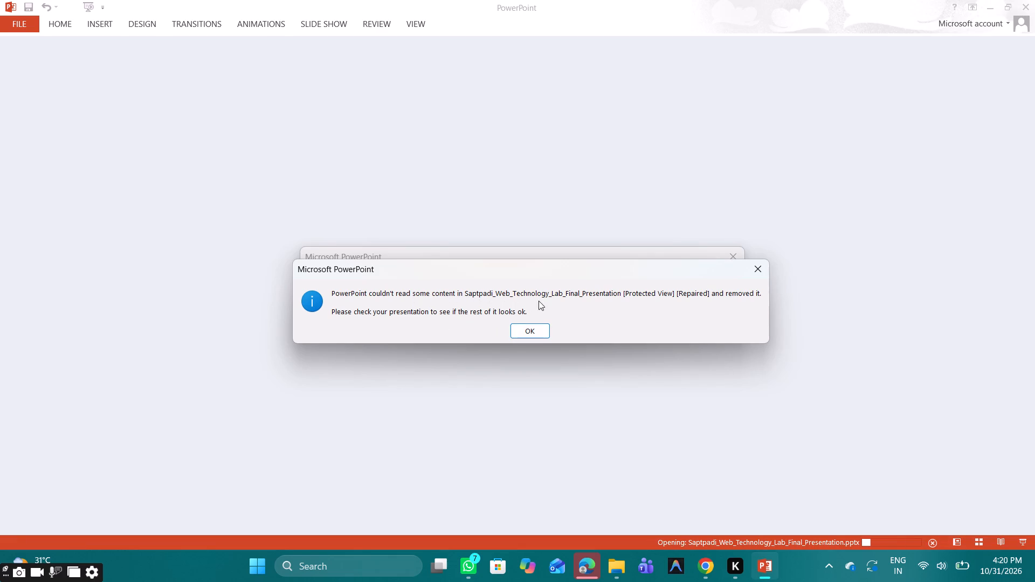
pyautogui.click(523, 331)
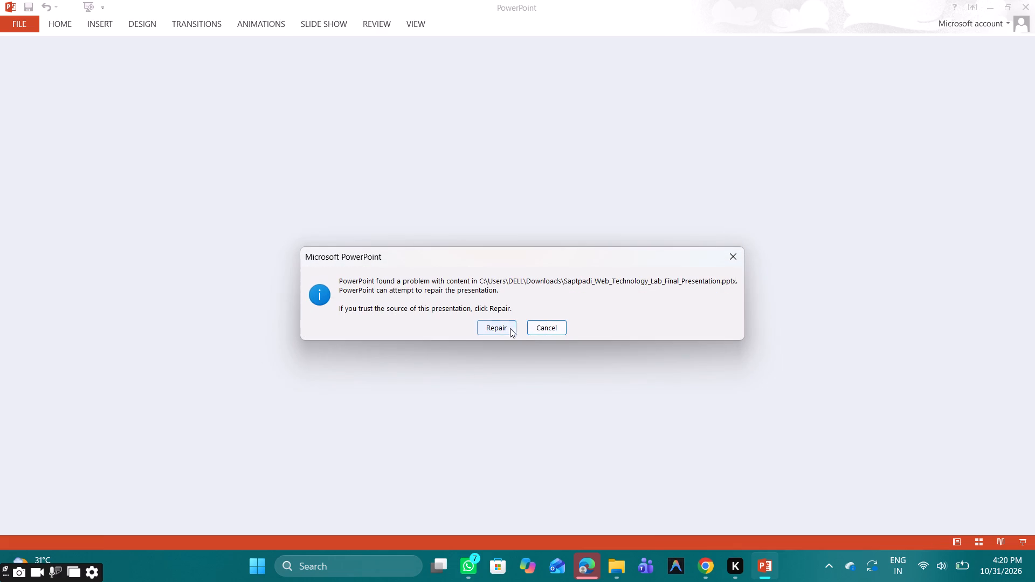
pyautogui.click(503, 328)
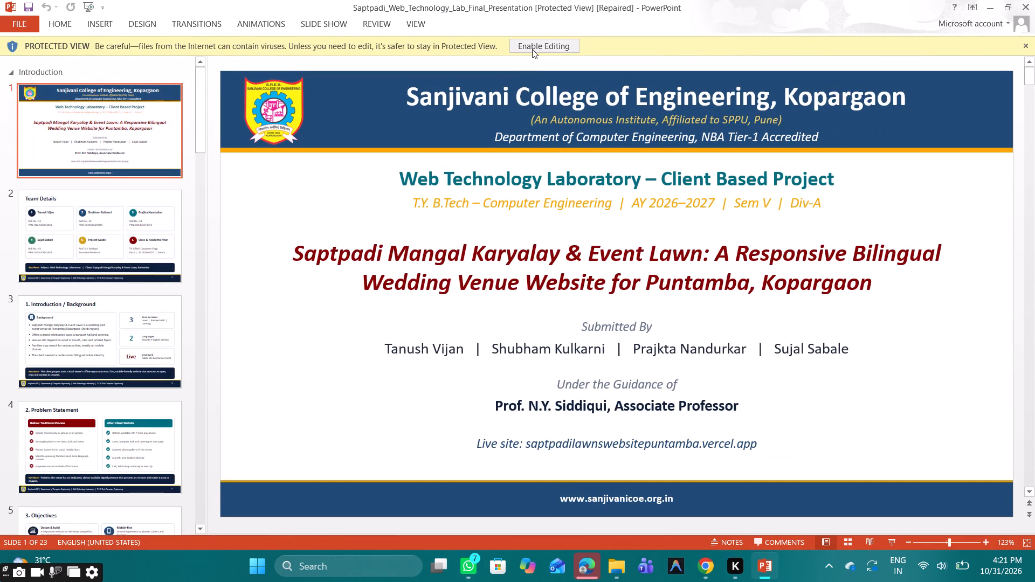
pyautogui.click(532, 49)
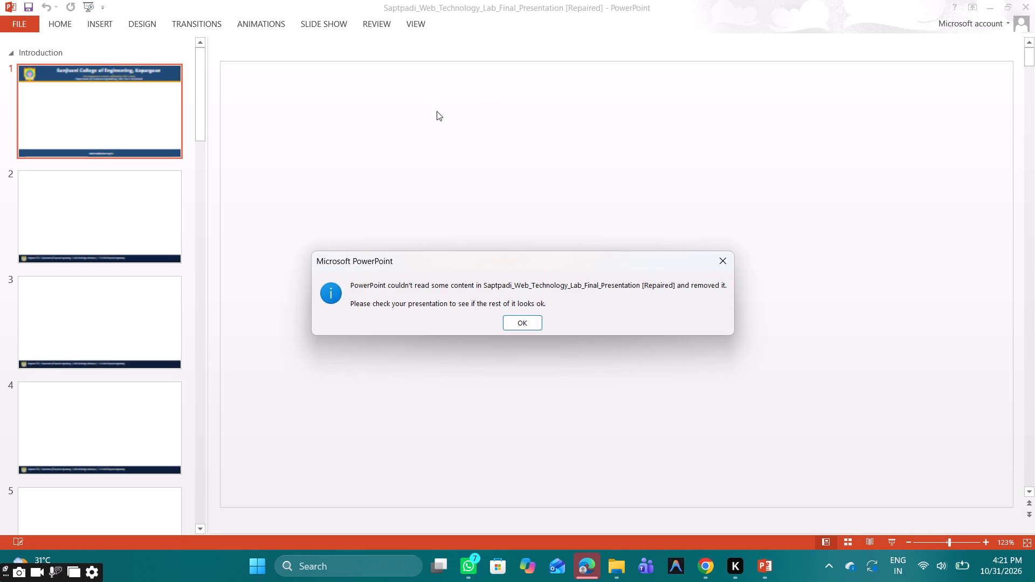
pyautogui.click(524, 323)
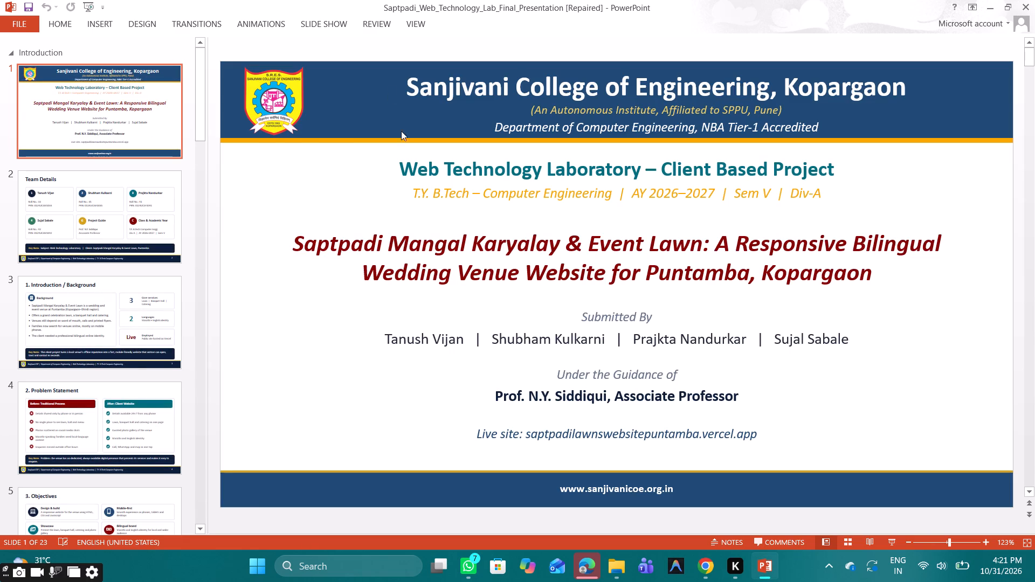
# Delete the Team Details slide from the deck.
pyautogui.scroll(-1, 616, 300)
pyautogui.scroll(2, 666, 305)
pyautogui.click(129, 200)
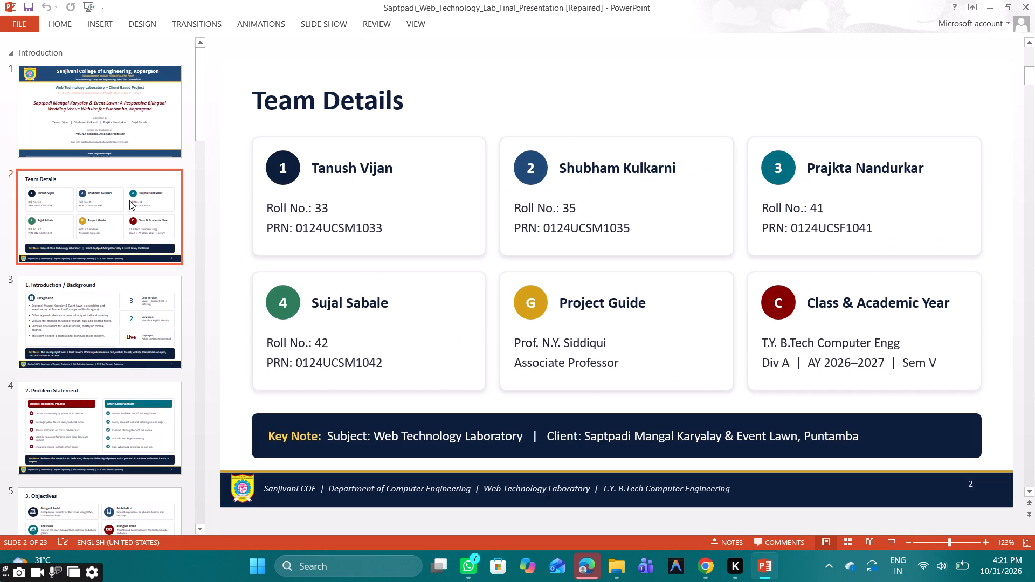
pyautogui.press('Delete')
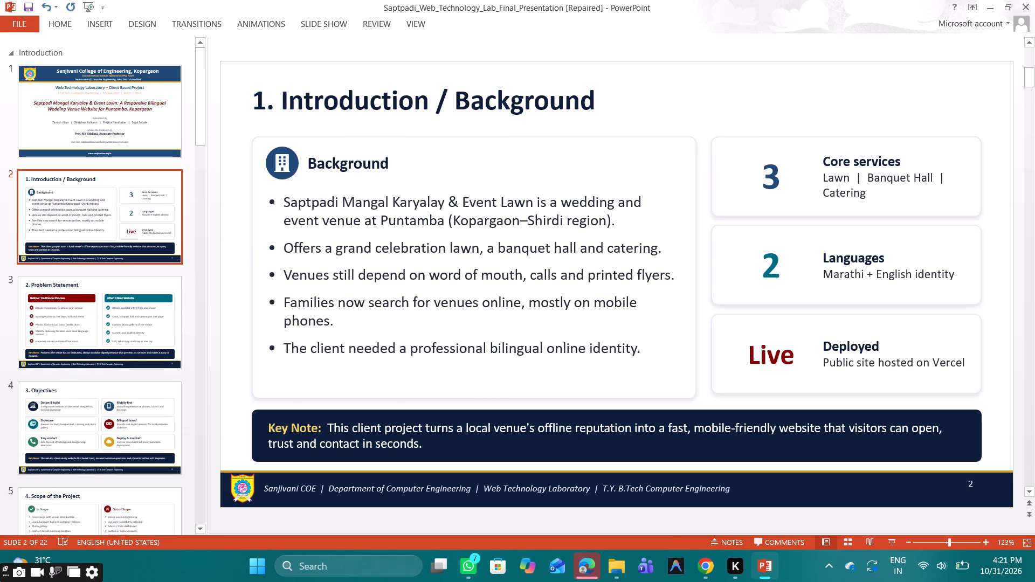
# Replace the guide's name and designation under "Under the Guidance of" on the title slide with the new guide's title and name.
pyautogui.scroll(9, 170, 190)
pyautogui.click(125, 113)
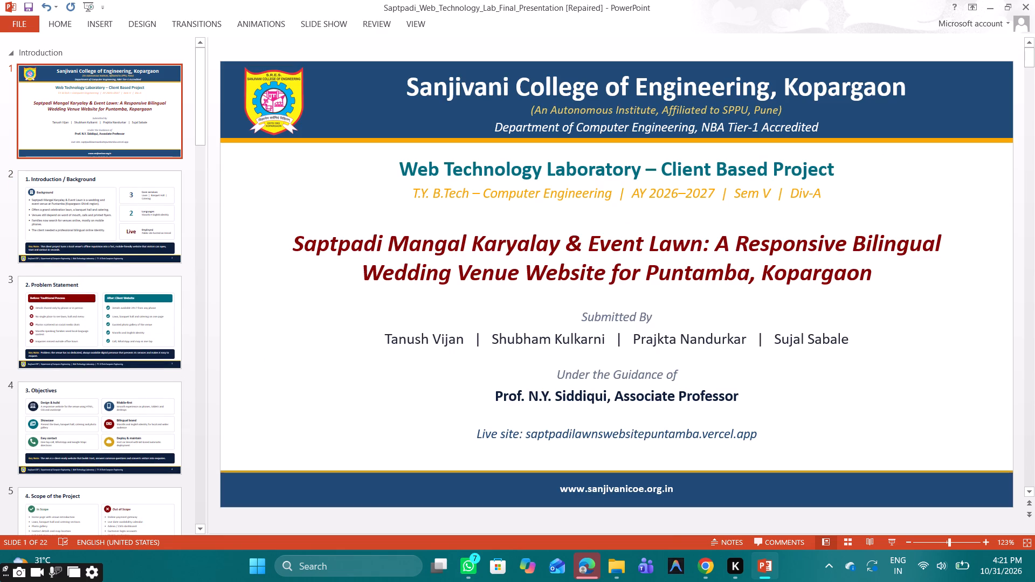
pyautogui.doubleClick(495, 399)
pyautogui.doubleClick(495, 399)
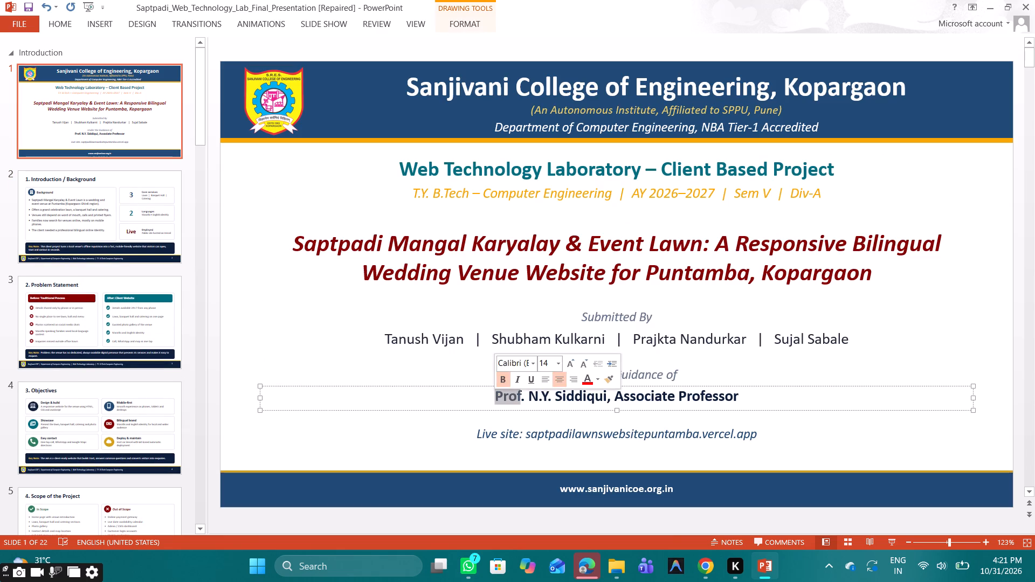
pyautogui.tripleClick(495, 399)
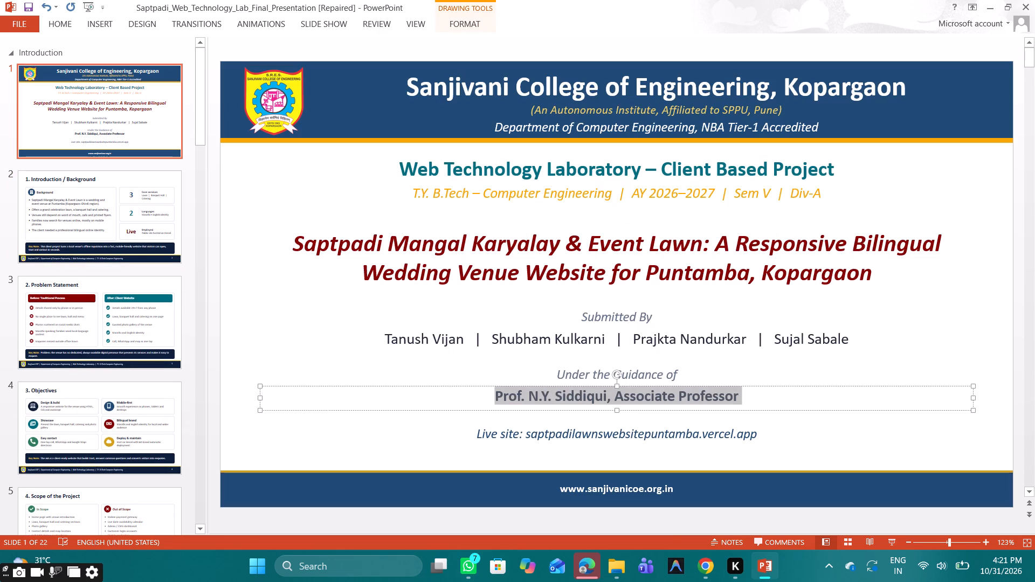
pyautogui.press('BackSpace')
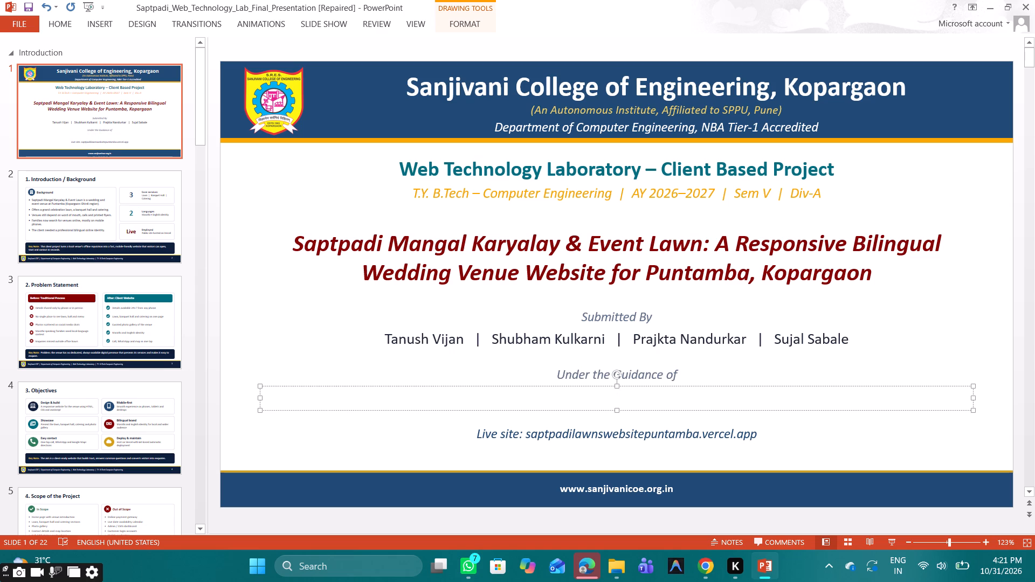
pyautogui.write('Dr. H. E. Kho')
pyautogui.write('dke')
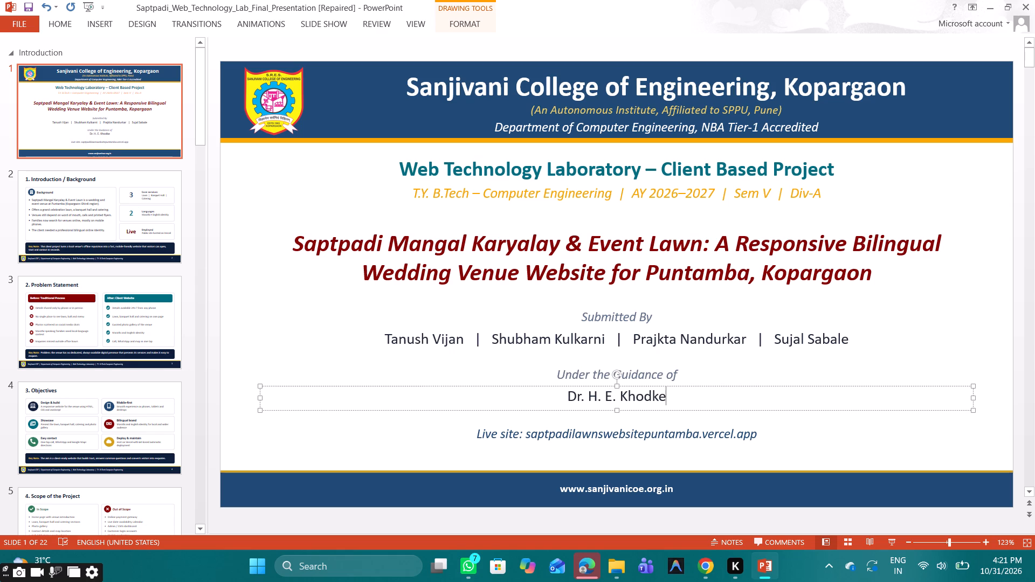
# Change the project title to "Saptpadi Mangal Karyalay & Event Lawns: A Responsive Bilingual Wedding Venue Website", removing the location ending.
pyautogui.click(701, 244)
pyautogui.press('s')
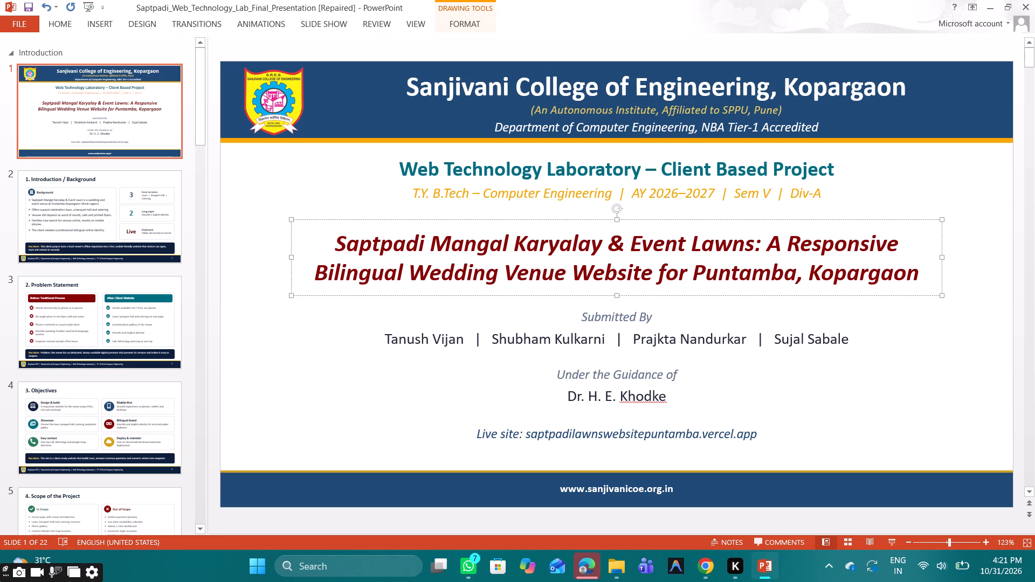
pyautogui.click(917, 277)
pyautogui.moveTo(917, 277); pyautogui.dragTo(657, 272)
pyautogui.press('BackSpace')
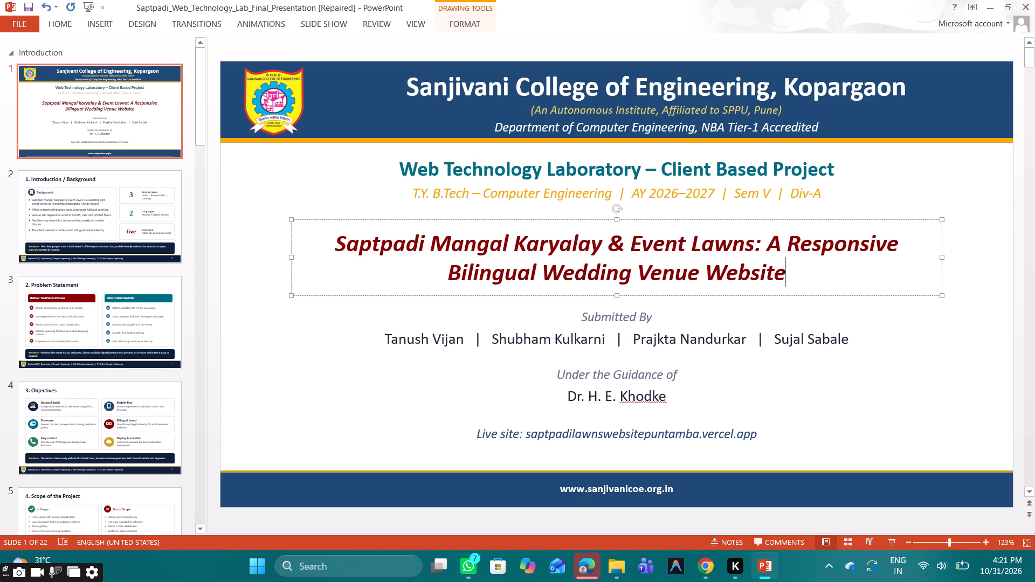
# Add the missing team member's name after the first name in the "Submitted By" line, separated by vertical bars with adjusted spacing.
pyautogui.click(857, 336)
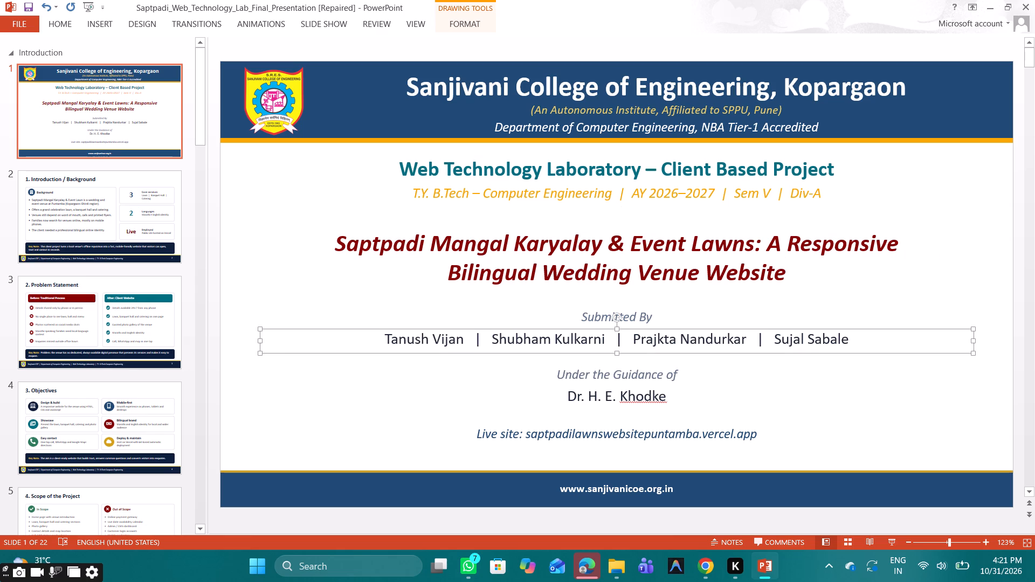
pyautogui.click(848, 338)
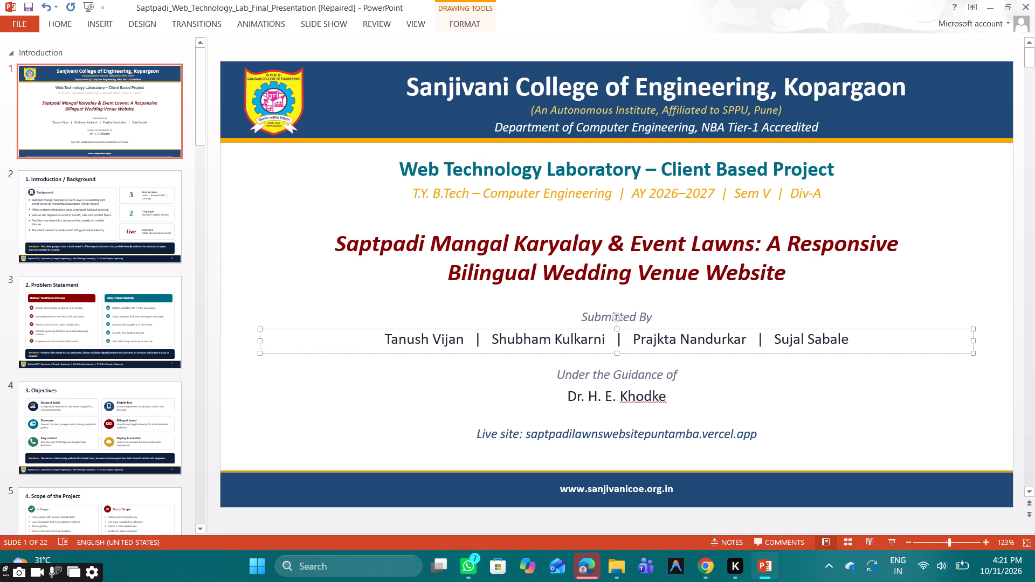
pyautogui.click(480, 342)
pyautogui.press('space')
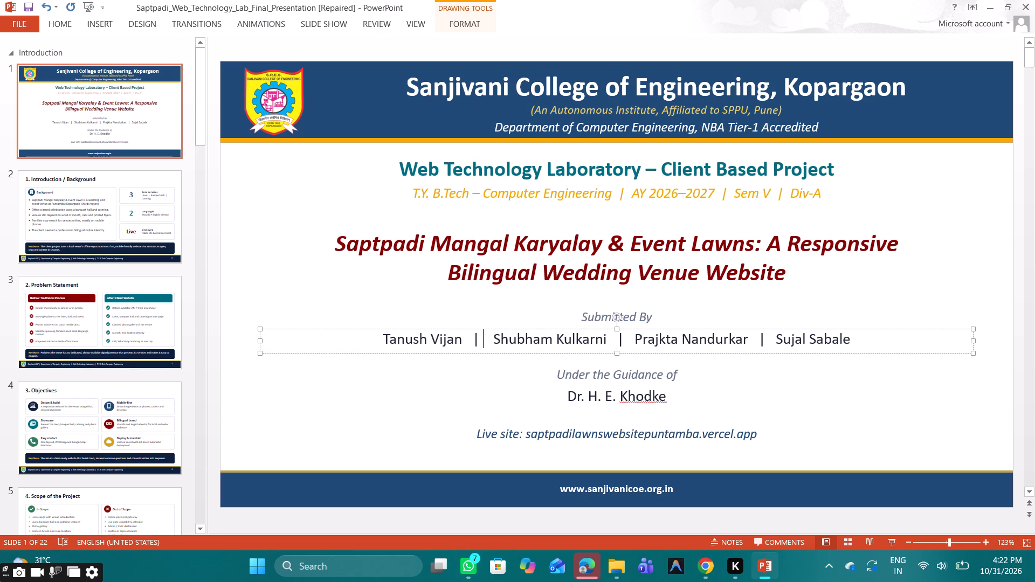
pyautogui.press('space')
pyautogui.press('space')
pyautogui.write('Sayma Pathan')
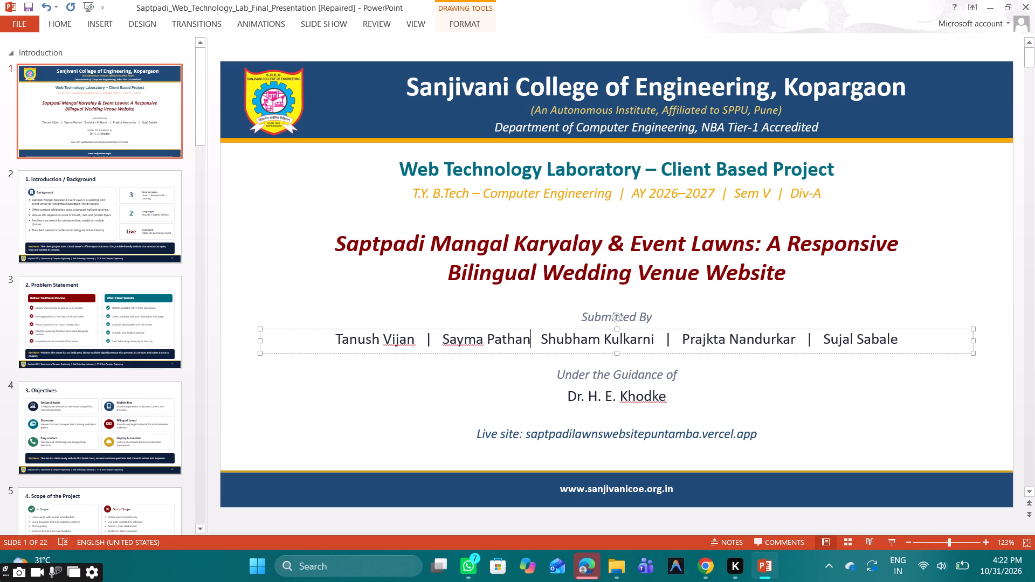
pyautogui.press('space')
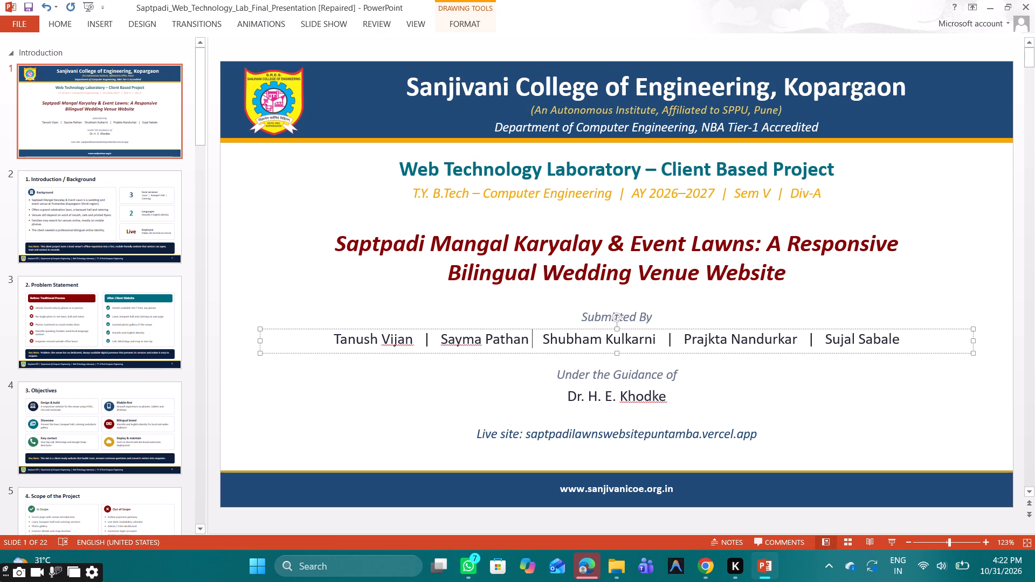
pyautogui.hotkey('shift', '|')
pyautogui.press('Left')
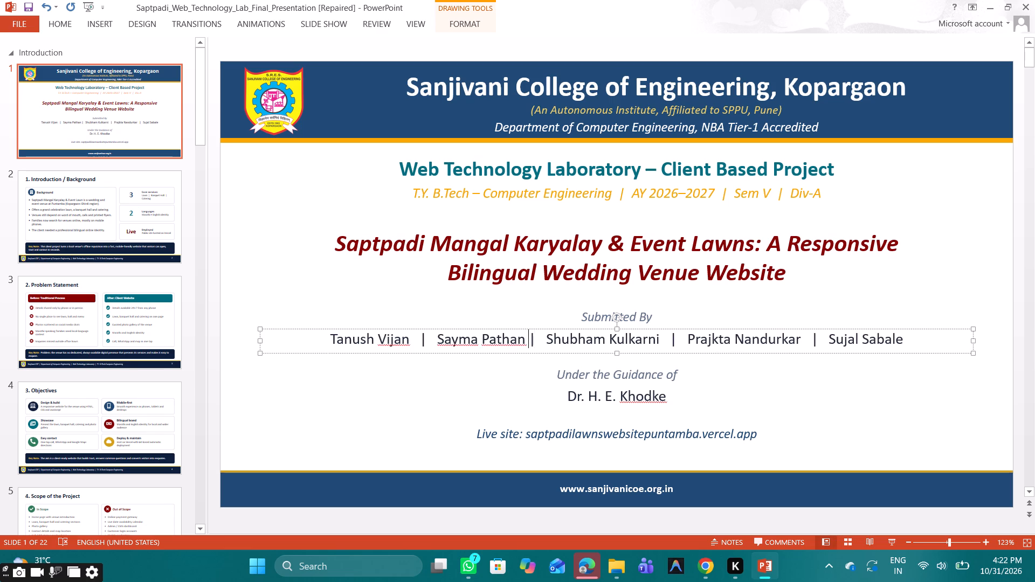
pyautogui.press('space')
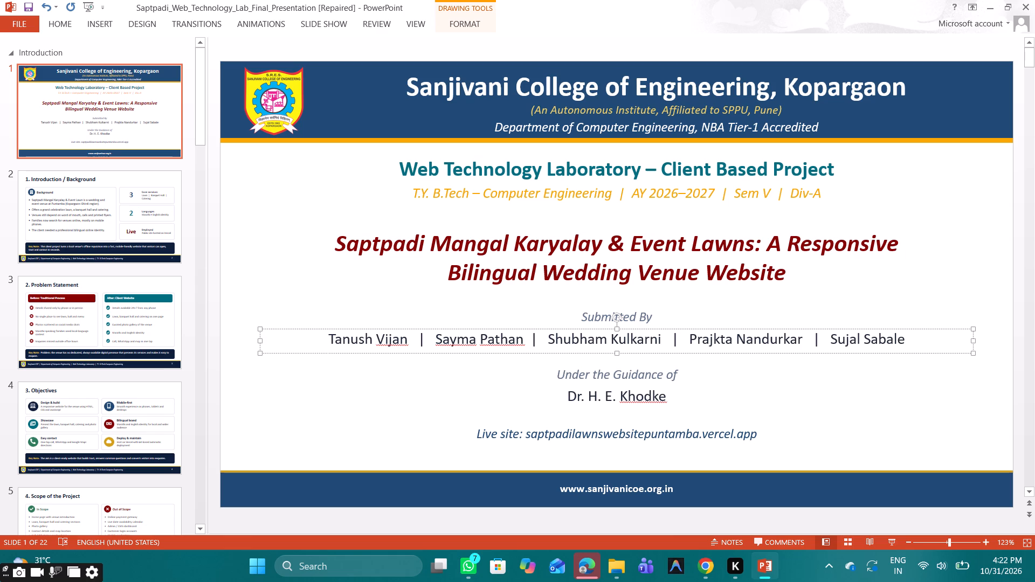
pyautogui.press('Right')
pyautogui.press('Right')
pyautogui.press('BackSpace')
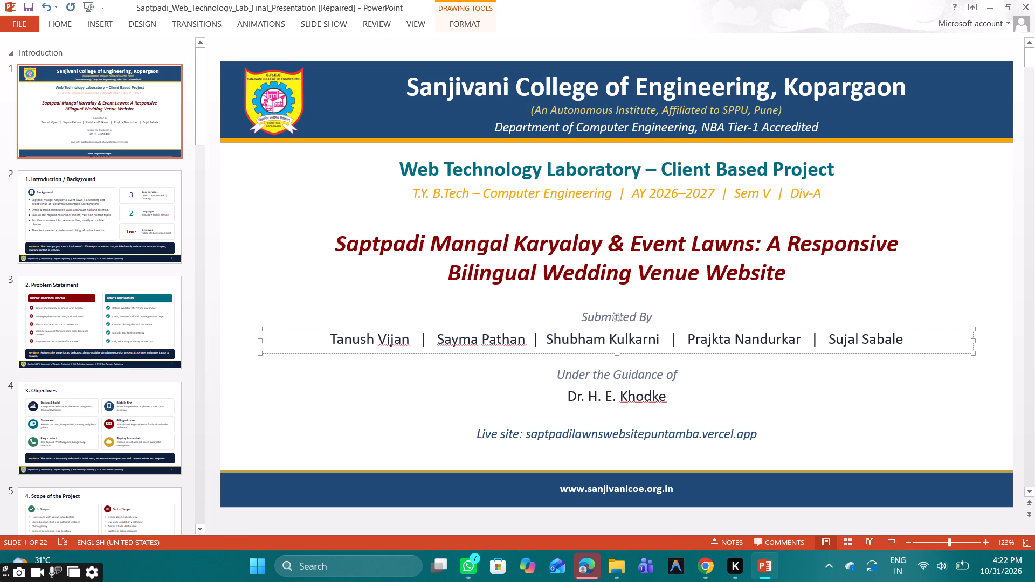
pyautogui.click(713, 334)
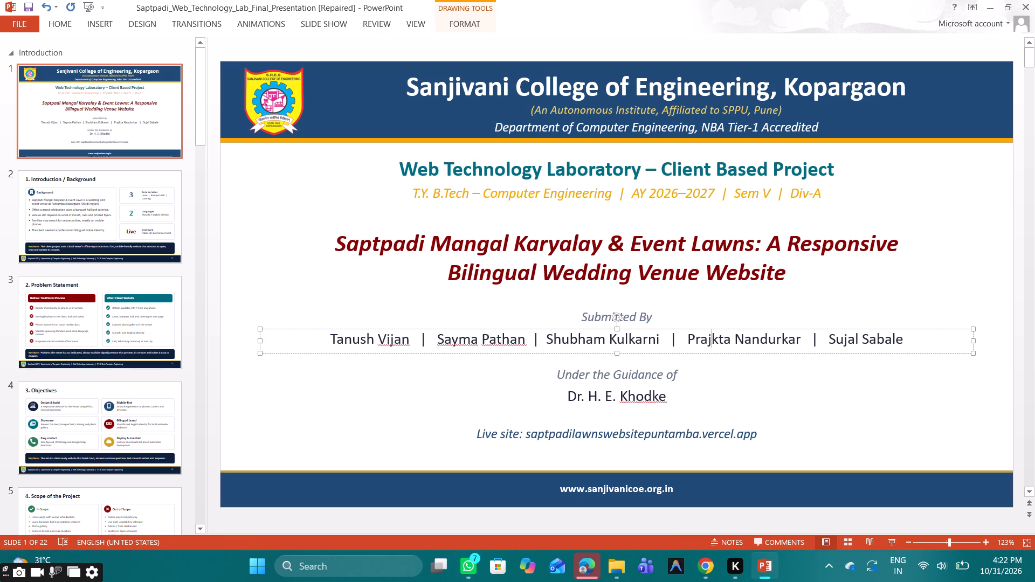
pyautogui.click(657, 216)
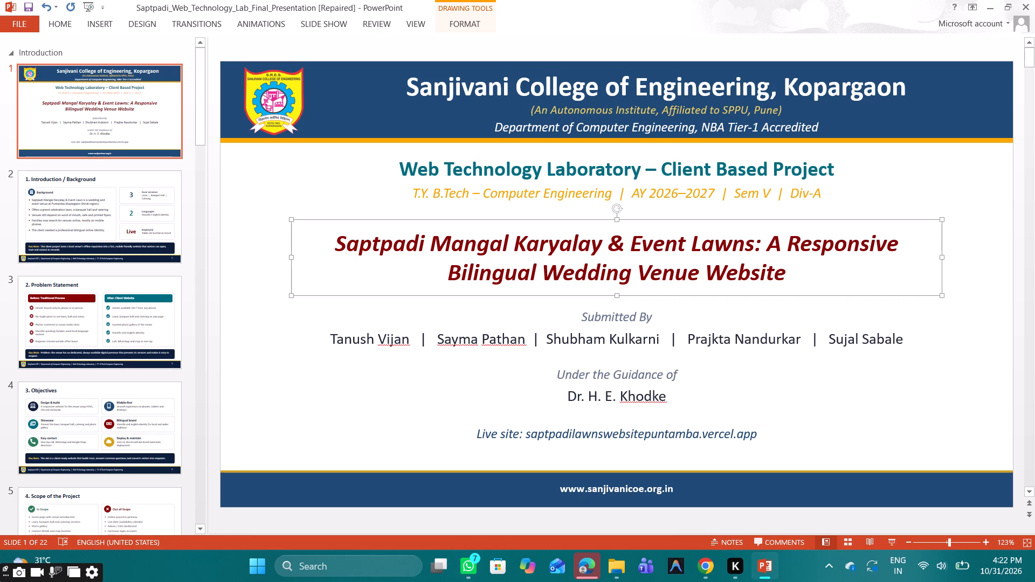
# Cut the second team member's name from the "Submitted By" line and remove its leftover vertical bar and extra spaces.
pyautogui.moveTo(437, 340); pyautogui.dragTo(535, 345)
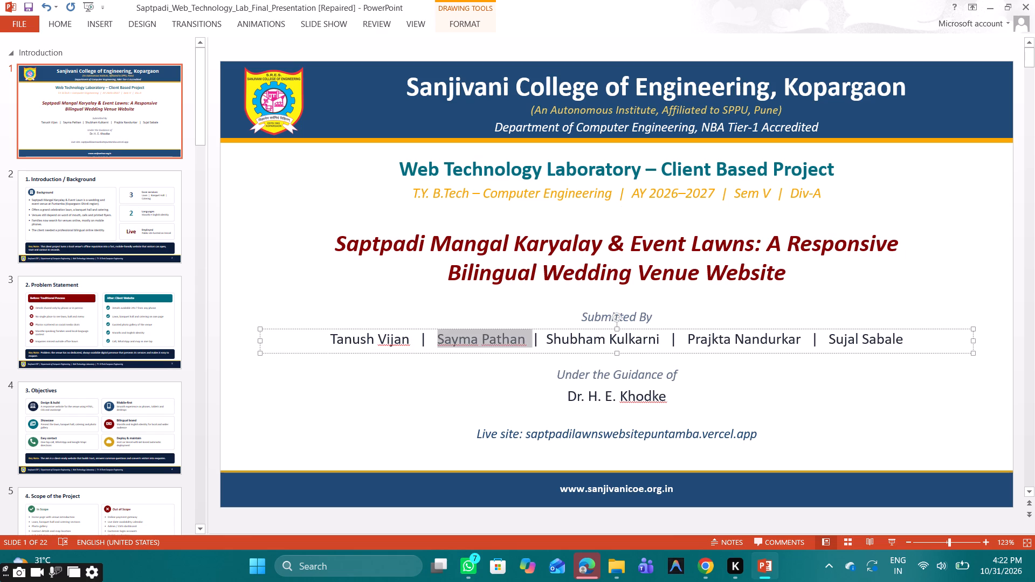
pyautogui.moveTo(535, 345); pyautogui.dragTo(536, 336)
pyautogui.moveTo(536, 336); pyautogui.dragTo(533, 339)
pyautogui.click(468, 269)
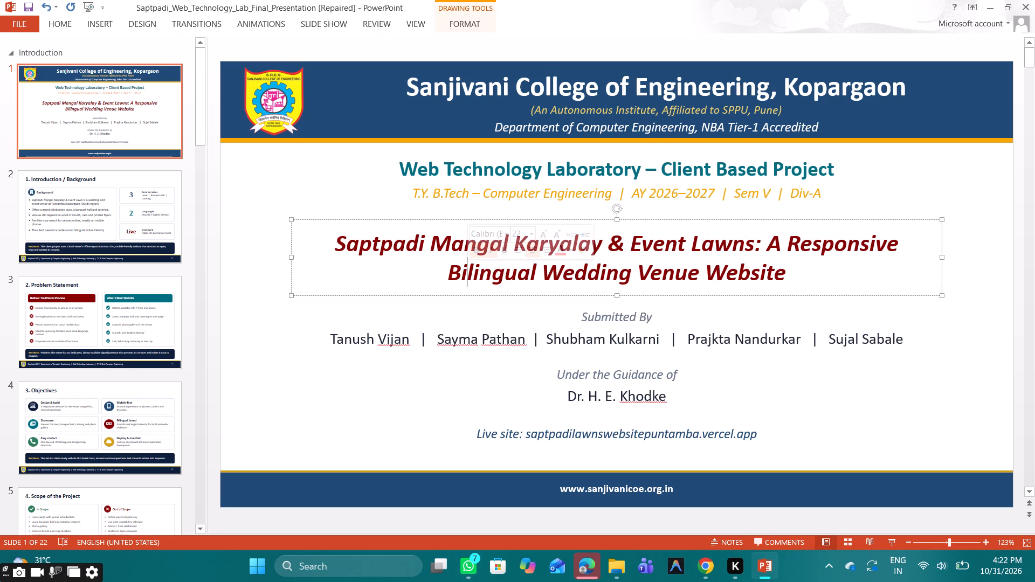
pyautogui.moveTo(526, 337); pyautogui.dragTo(450, 334)
pyautogui.hotkey('ctrl', 'x')
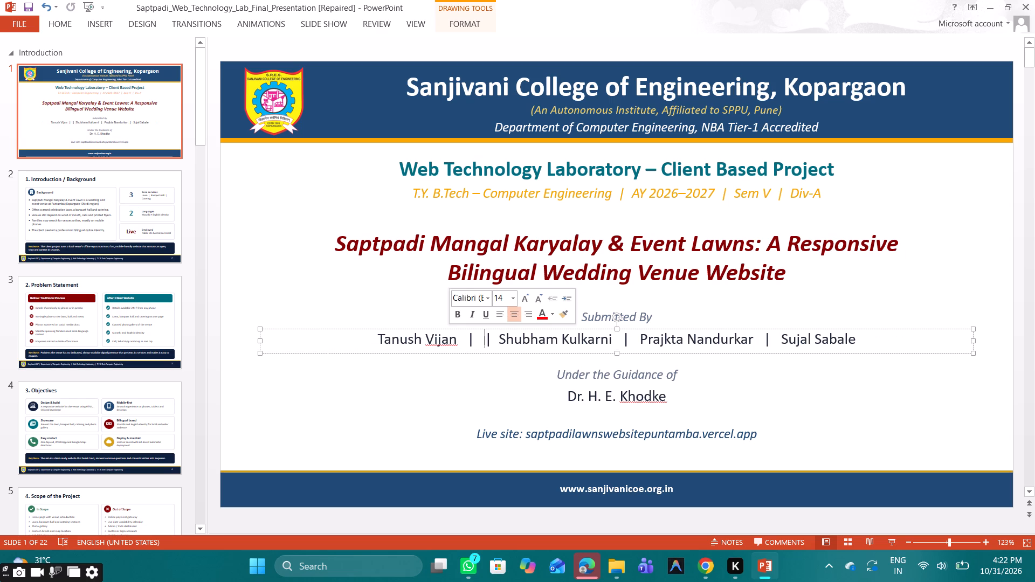
pyautogui.press('BackSpace')
pyautogui.press('BackSpace')
pyautogui.press('BackSpace')
pyautogui.press('BackSpace')
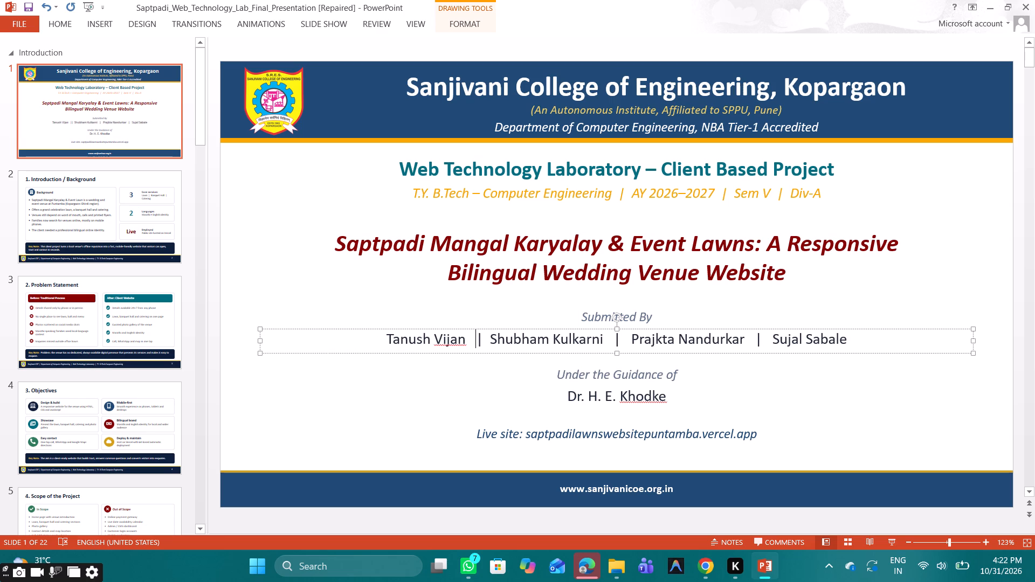
pyautogui.press('BackSpace')
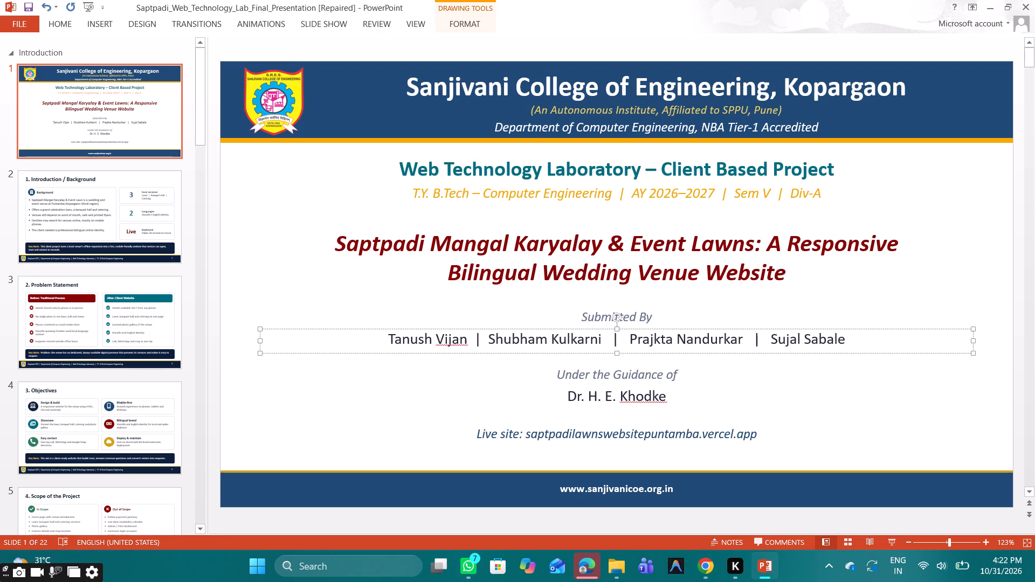
# Place the text cursor at the start of the "Submitted By" names line, before the first team member's name.
pyautogui.click(364, 334)
pyautogui.click(371, 344)
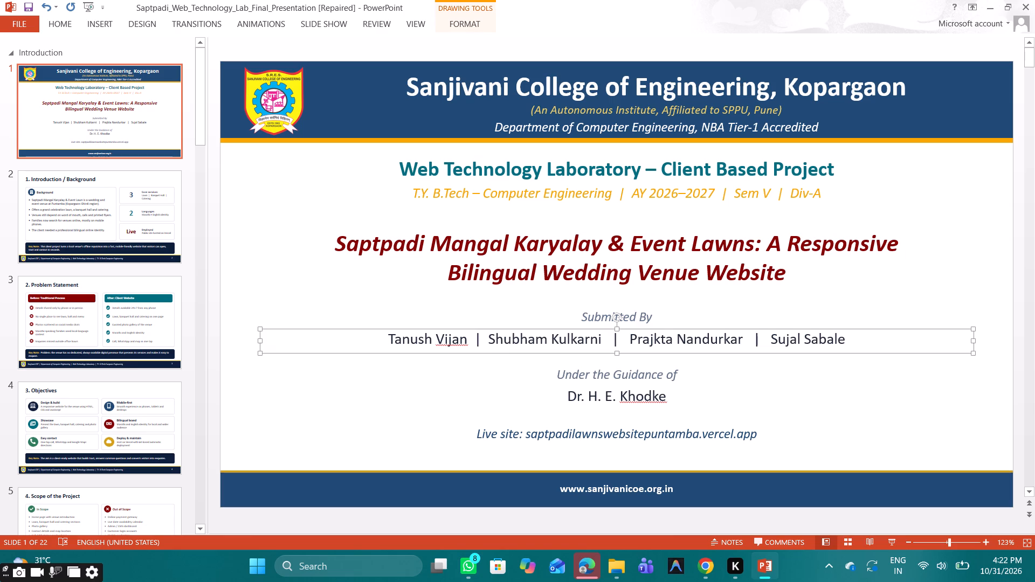
pyautogui.click(372, 341)
pyautogui.tripleClick(372, 341)
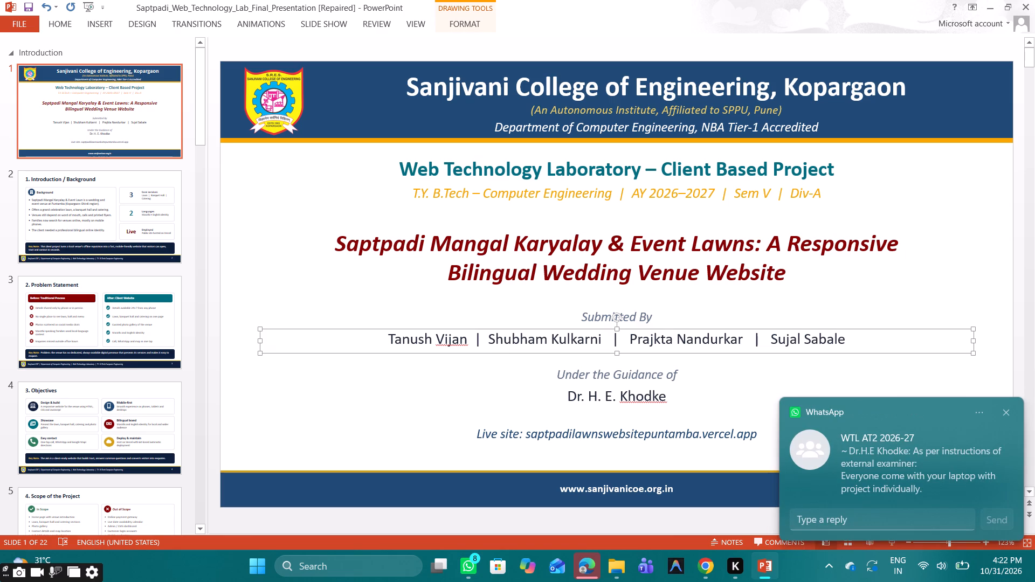
pyautogui.click(372, 341)
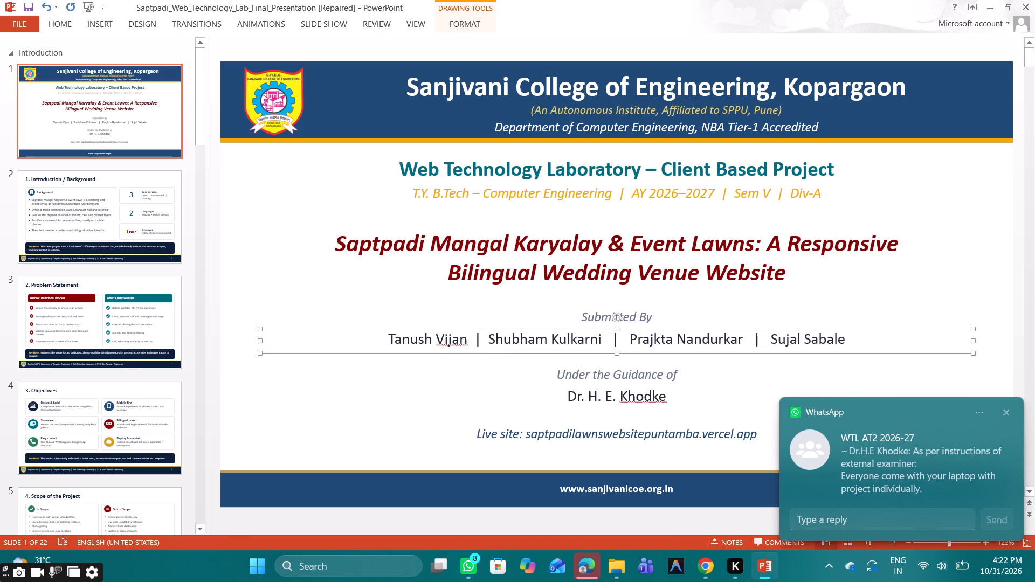
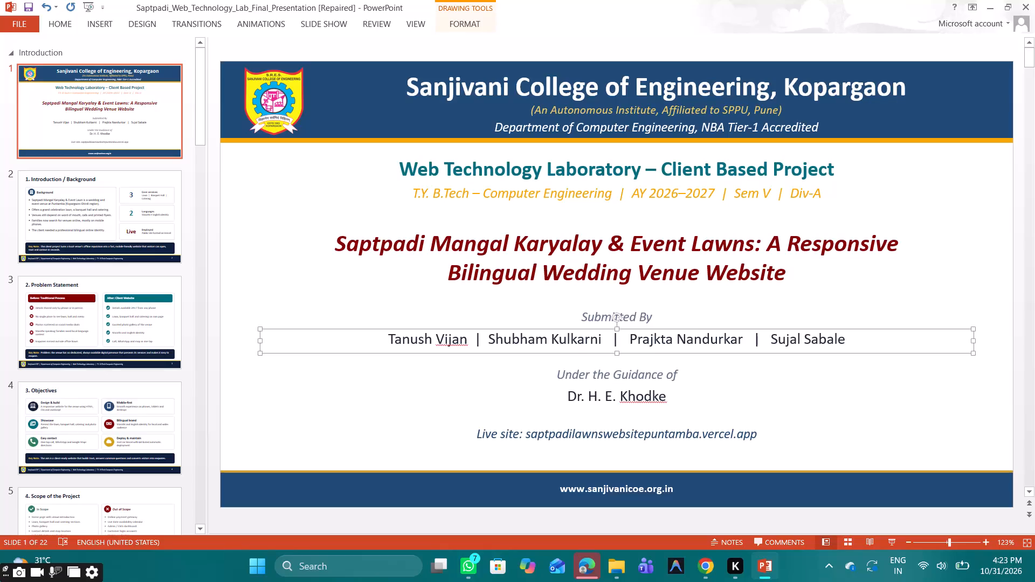
# Paste the copied team member's name at the start of the "Submitted By" line, separated from the following name by a vertical bar.
pyautogui.click(376, 332)
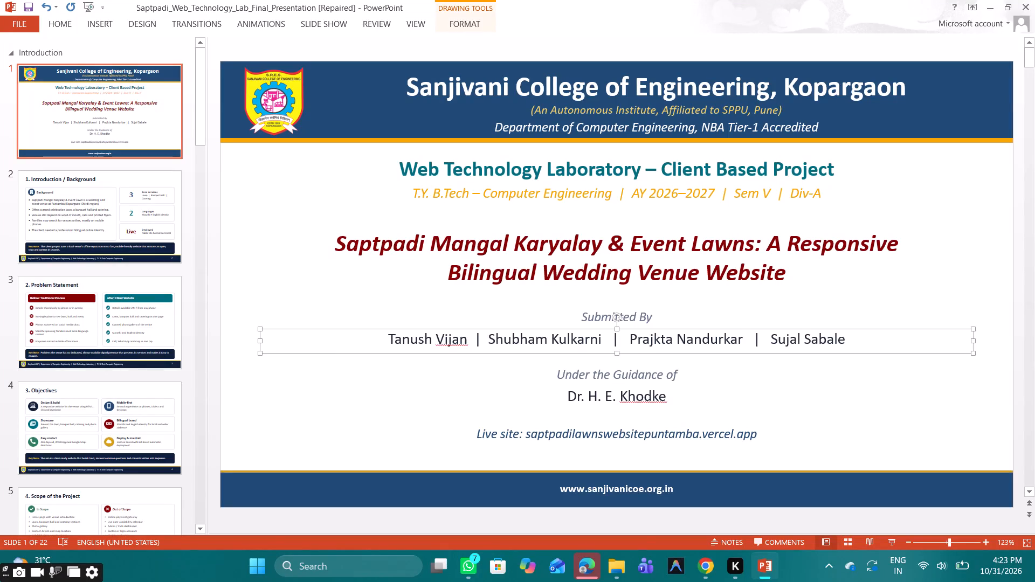
pyautogui.click(398, 341)
pyautogui.press('Down')
pyautogui.press('Left')
pyautogui.press('Left')
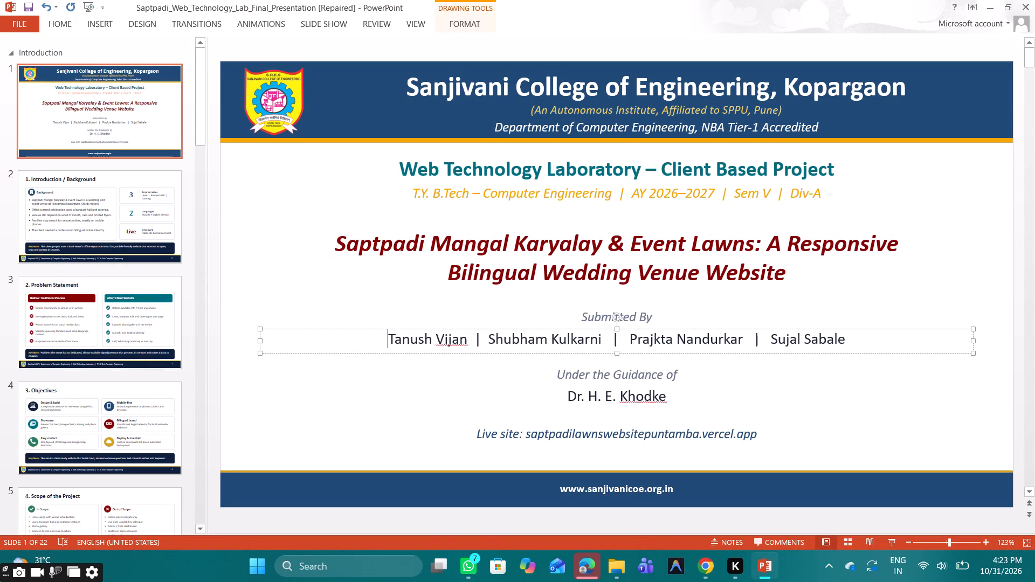
pyautogui.hotkey('ctrl', 'v')
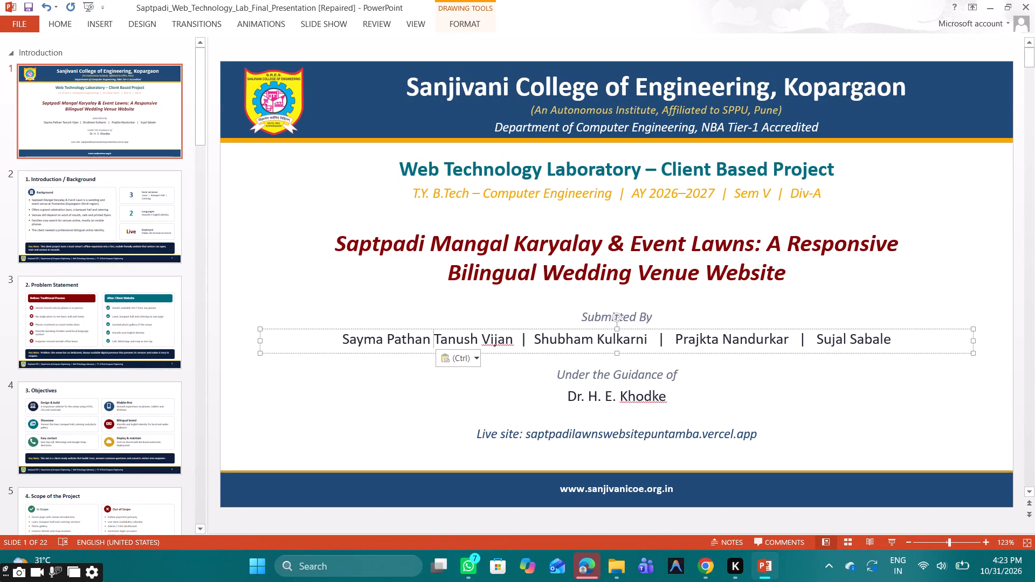
pyautogui.hotkey('shift', '|')
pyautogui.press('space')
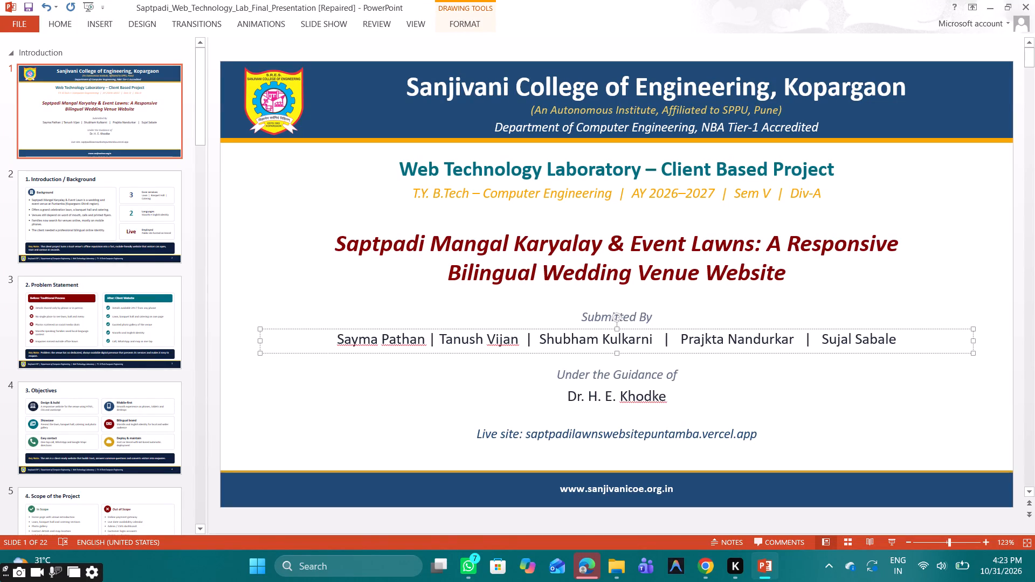
pyautogui.click(425, 345)
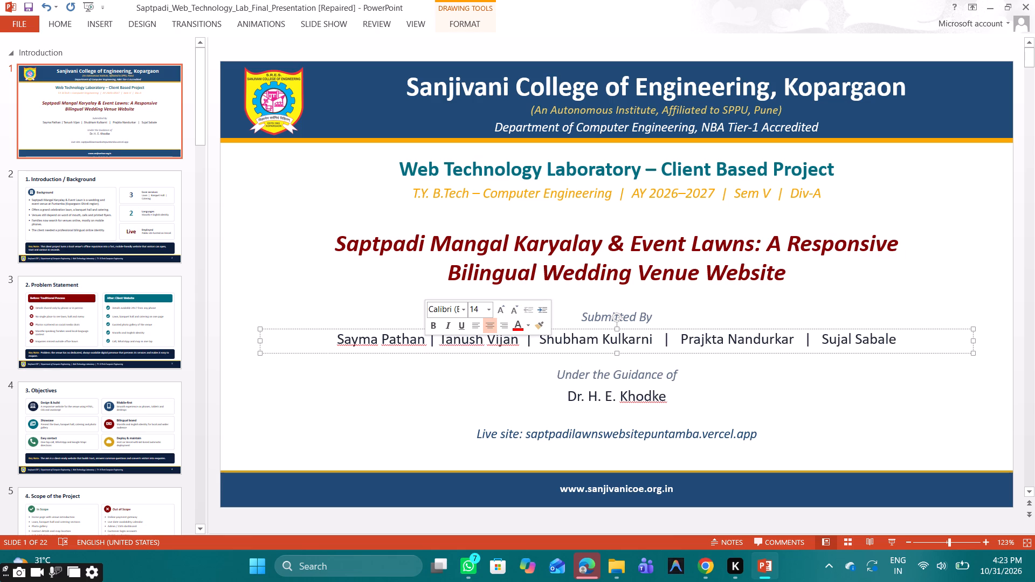
# Add "(32)" directly after the first team member's name in the "Submitted By" line on the title slide.
pyautogui.hotkey('shift', '(')
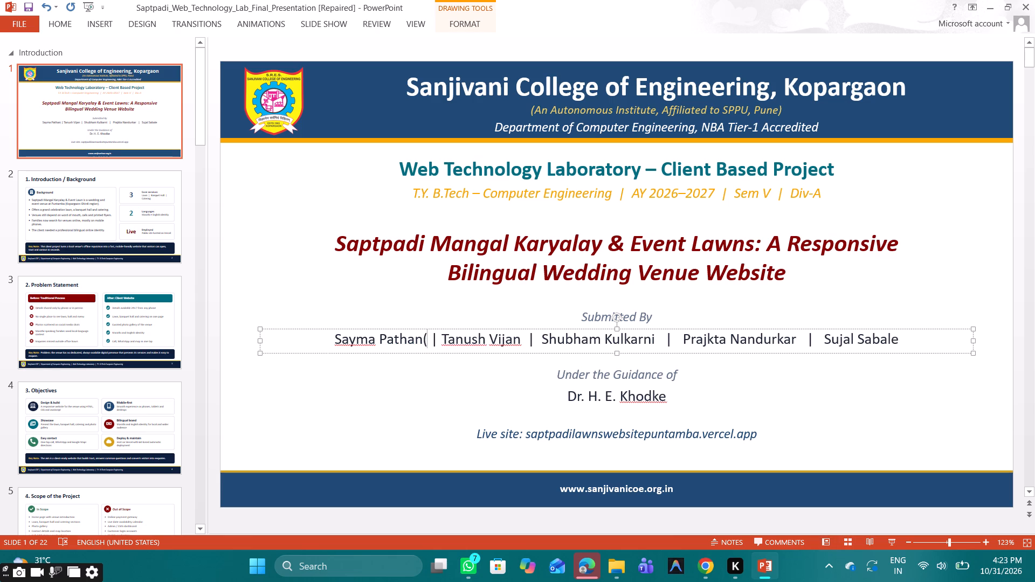
pyautogui.write('32')
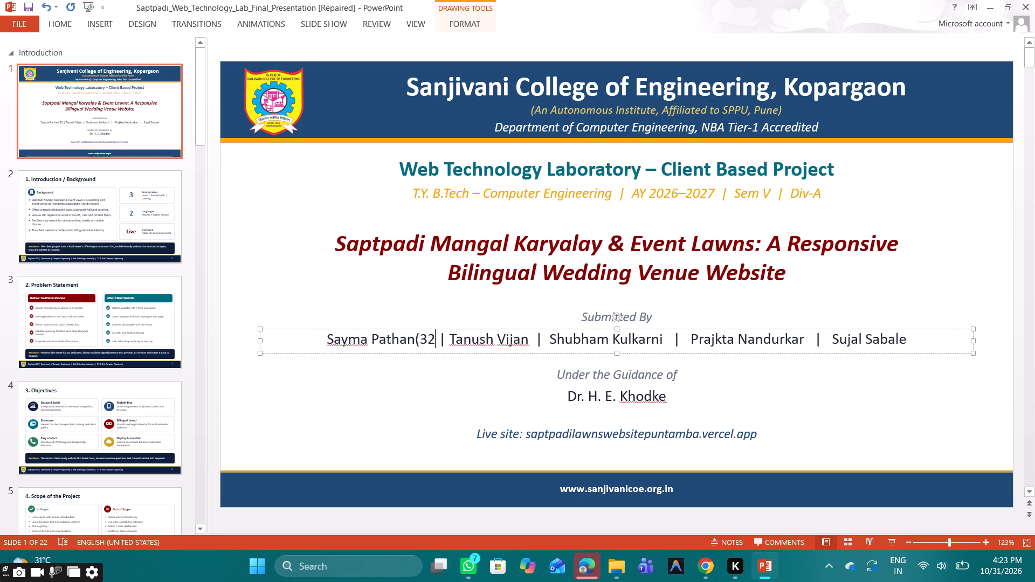
pyautogui.hotkey('shift', ')')
# Add "(33)" after the second team member's name and reduce the spacing around the following vertical bar to single spaces.
pyautogui.press('Right')
pyautogui.press('Right')
pyautogui.press('Right')
pyautogui.press('Right')
pyautogui.press('Right')
pyautogui.press('Right')
pyautogui.press('Right')
pyautogui.press('Right')
pyautogui.press('Right')
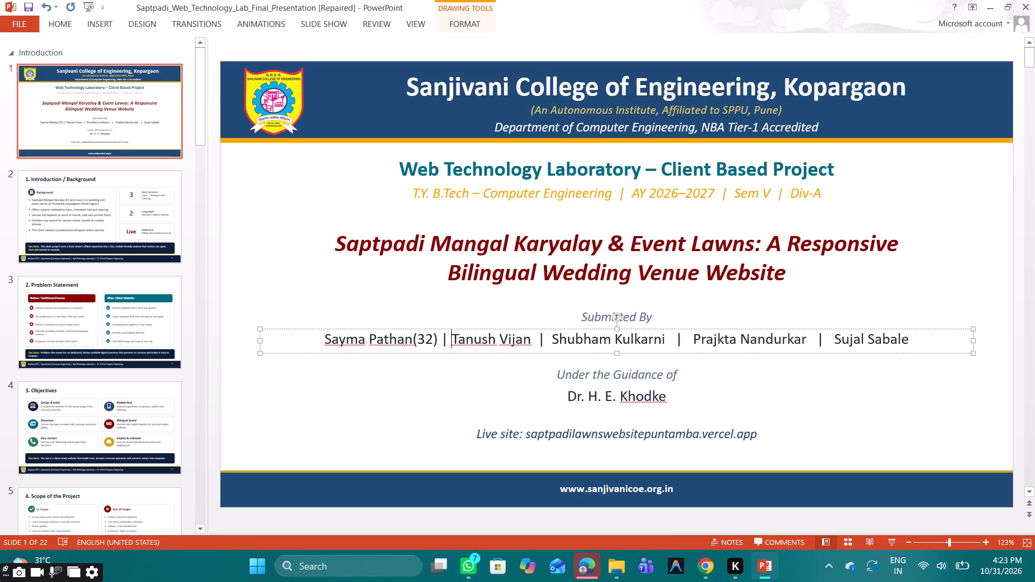
pyautogui.press('Right')
pyautogui.press('Right')
pyautogui.press('Right')
pyautogui.press('Right')
pyautogui.press('Right')
pyautogui.press('Right')
pyautogui.hotkey('shift', '(')
pyautogui.write('33')
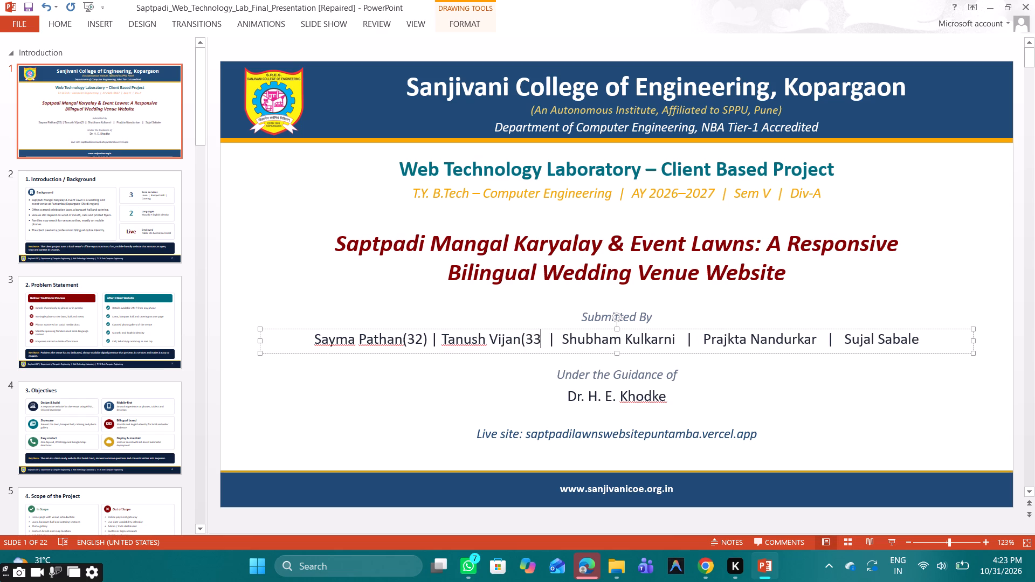
pyautogui.hotkey('shift', ')')
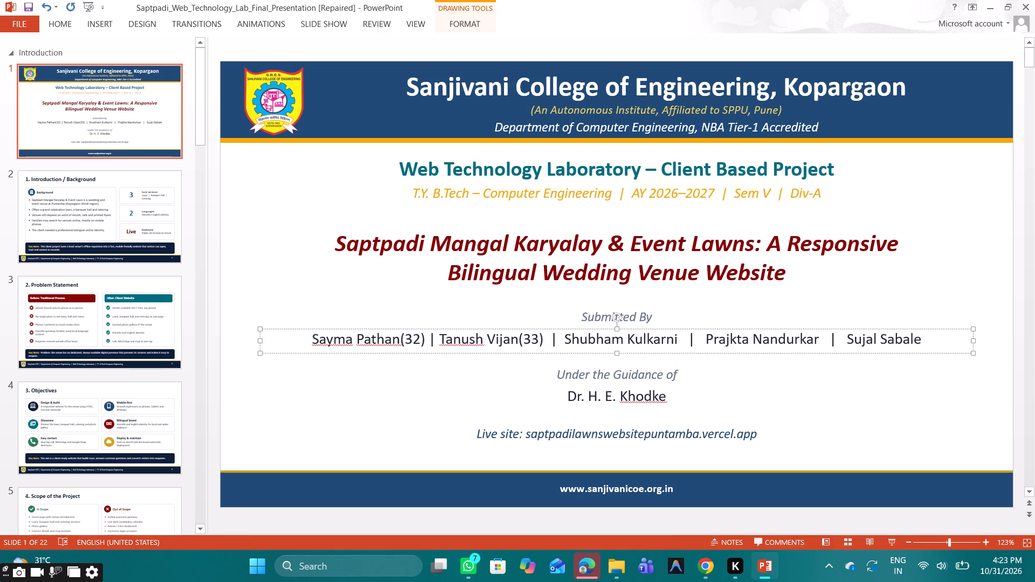
pyautogui.press('Right')
pyautogui.press('Right')
pyautogui.press('BackSpace')
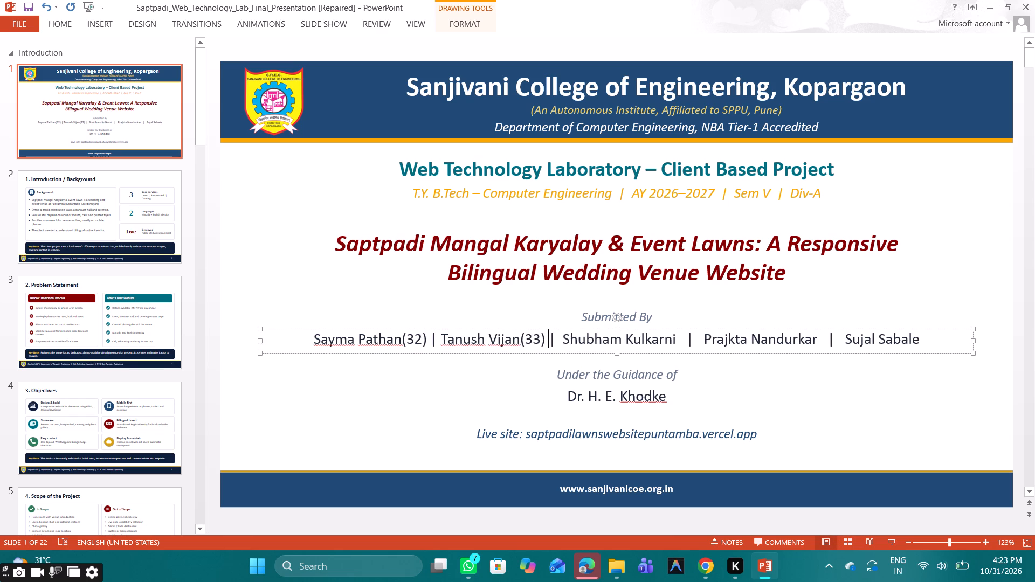
pyautogui.press('Right')
pyautogui.press('Right')
pyautogui.press('BackSpace')
# Add "(35)" after the third team member's name and reduce the spacing around the following vertical bar to single spaces.
pyautogui.press('Right')
pyautogui.press('Right')
pyautogui.press('Right')
pyautogui.press('Right')
pyautogui.press('Right')
pyautogui.press('Right')
pyautogui.press('Right')
pyautogui.press('Right')
pyautogui.press('Right')
pyautogui.press('Right')
pyautogui.press('Right')
pyautogui.press('Right')
pyautogui.press('Right')
pyautogui.press('Right')
pyautogui.press('Right')
pyautogui.press('Right')
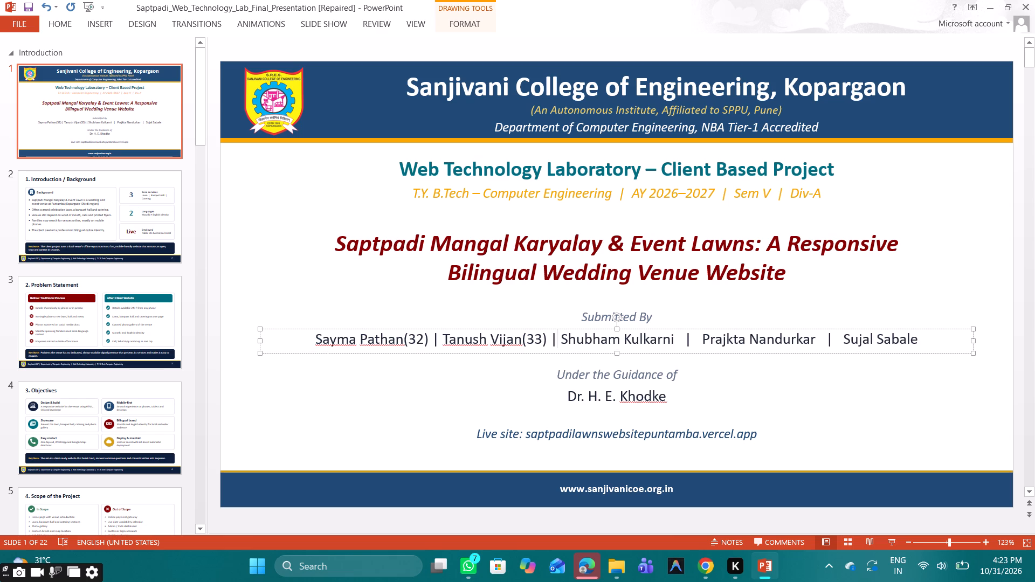
pyautogui.press('Right')
pyautogui.hotkey('shift', '(')
pyautogui.write('35')
pyautogui.press('Return')
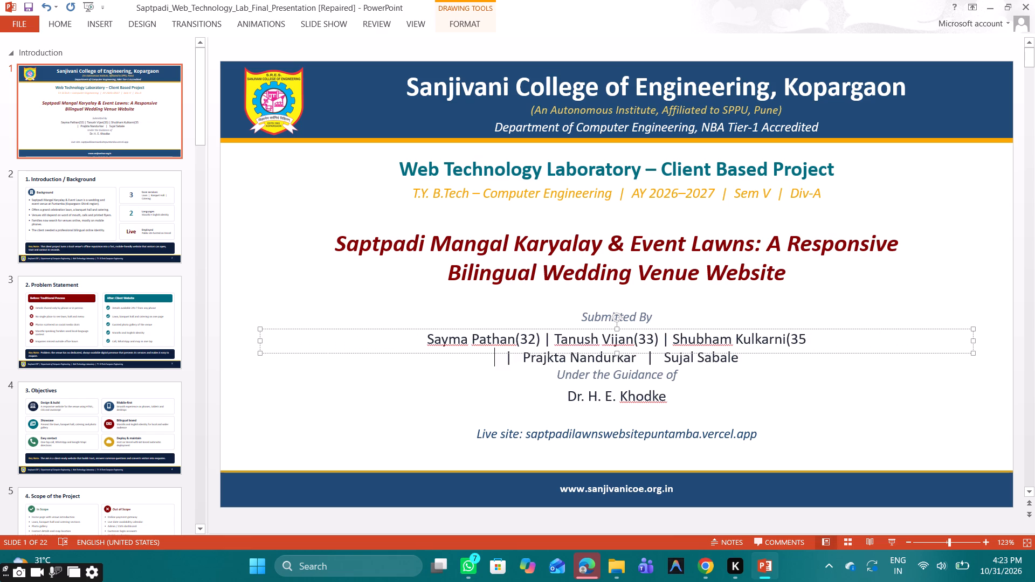
pyautogui.hotkey('ctrl', 'z')
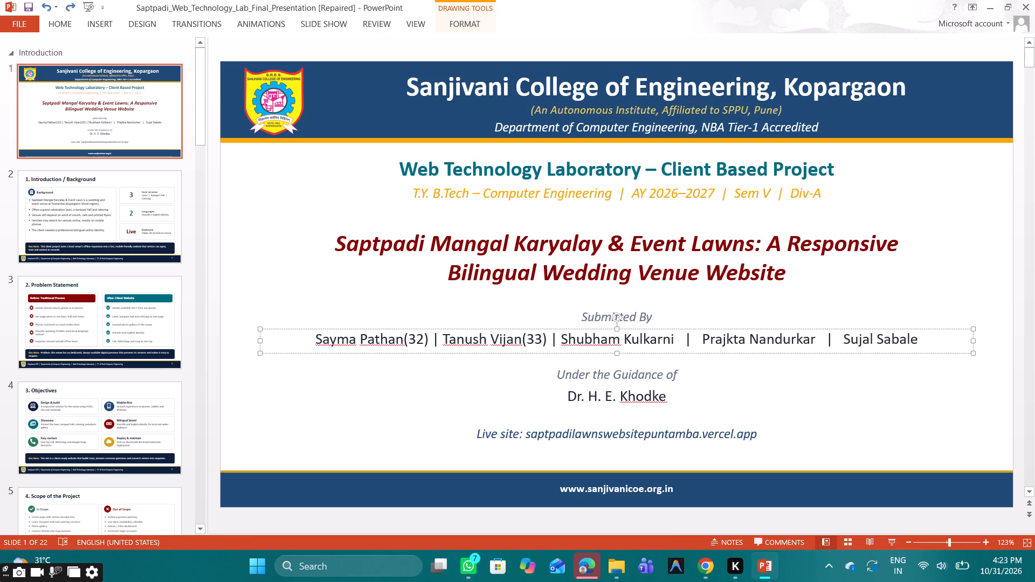
pyautogui.hotkey('shift', '(')
pyautogui.write('35')
pyautogui.hotkey('shift', ')')
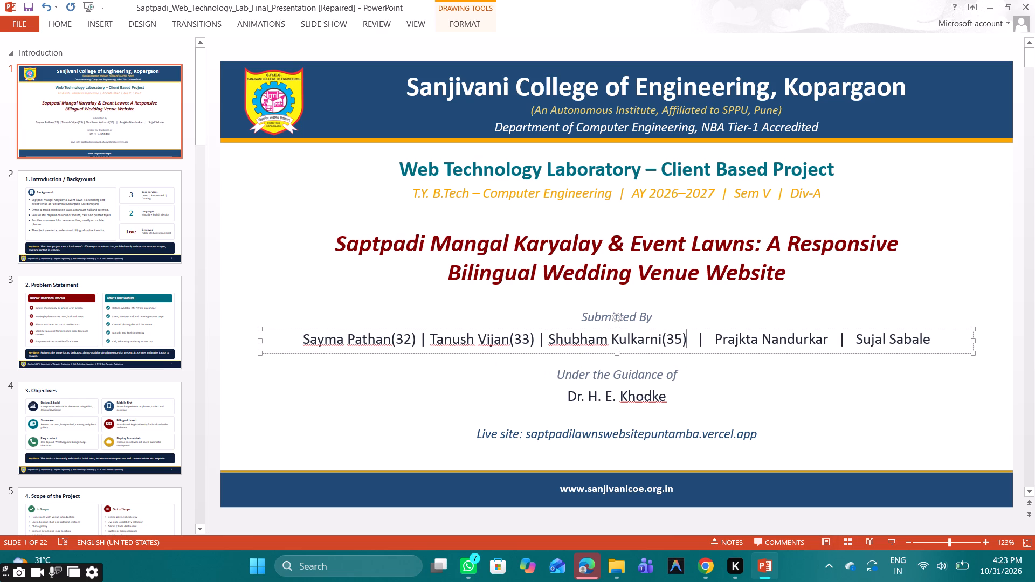
pyautogui.press('Delete')
pyautogui.press('Delete')
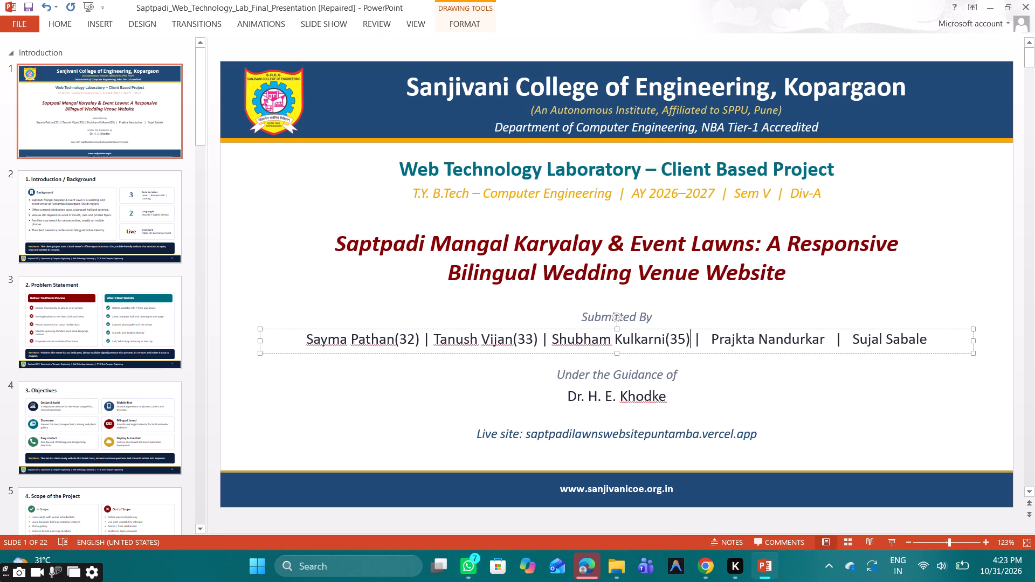
pyautogui.press('Right')
pyautogui.press('Right')
pyautogui.press('Right')
pyautogui.press('BackSpace')
pyautogui.press('BackSpace')
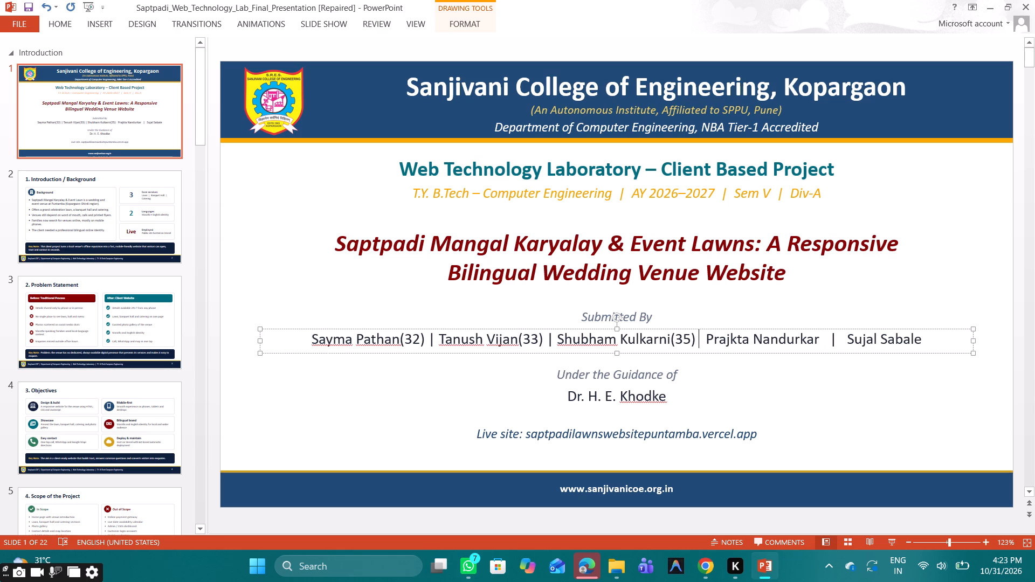
pyautogui.hotkey('shift', '|')
pyautogui.press('Right')
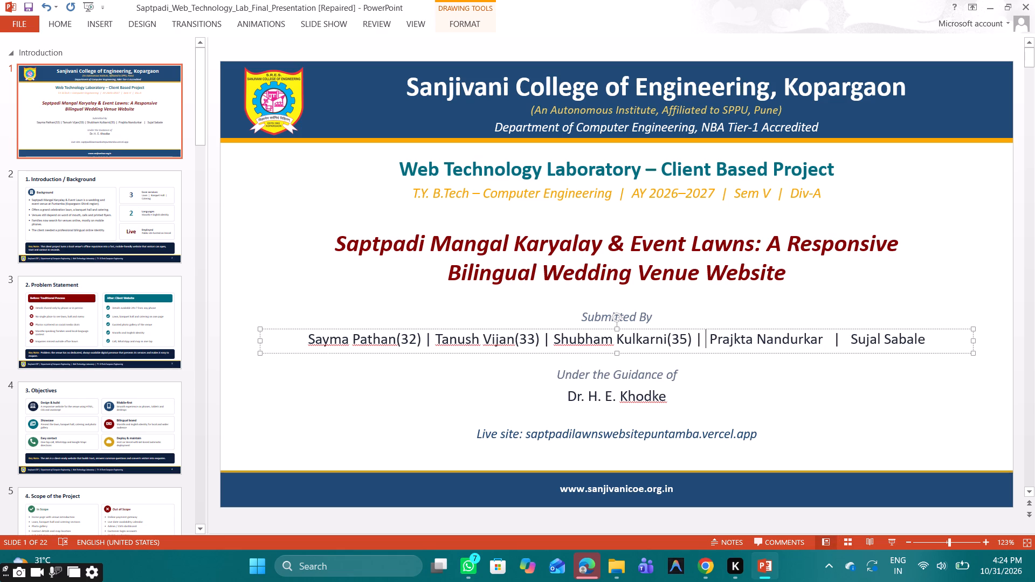
pyautogui.press('BackSpace')
# Add "(41)" after the fourth team member's name and reduce the spacing around the following vertical bar to single spaces.
pyautogui.press('Right')
pyautogui.press('Right')
pyautogui.press('Right')
pyautogui.press('Right')
pyautogui.press('Right')
pyautogui.press('Right')
pyautogui.press('Right')
pyautogui.press('Right')
pyautogui.press('Right')
pyautogui.press('Right')
pyautogui.press('Right')
pyautogui.press('Right')
pyautogui.press('Right')
pyautogui.press('Right')
pyautogui.press('Right')
pyautogui.press('Right')
pyautogui.press('Right')
pyautogui.press('Right')
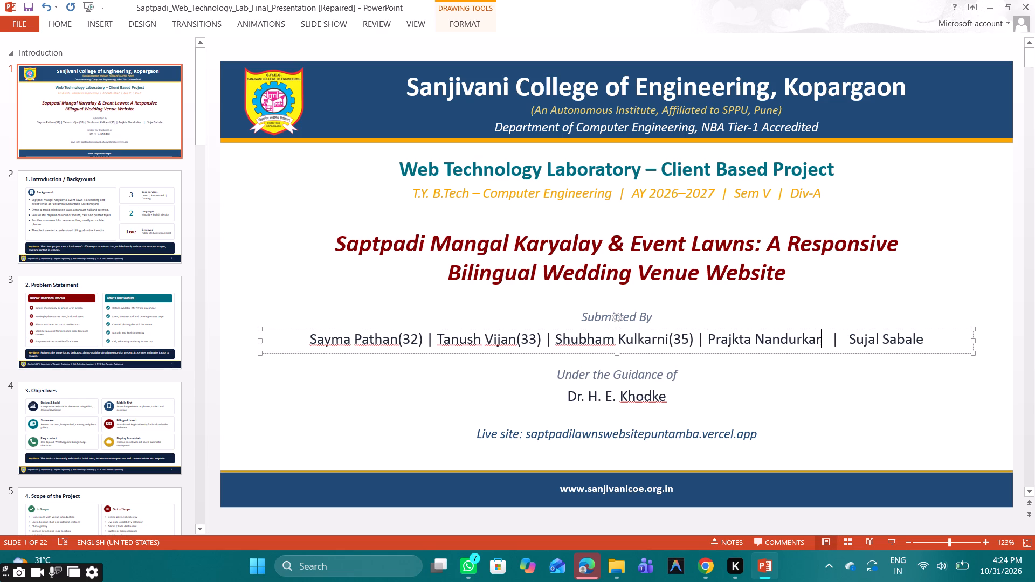
pyautogui.write('(41)')
pyautogui.press('Delete')
pyautogui.press('Delete')
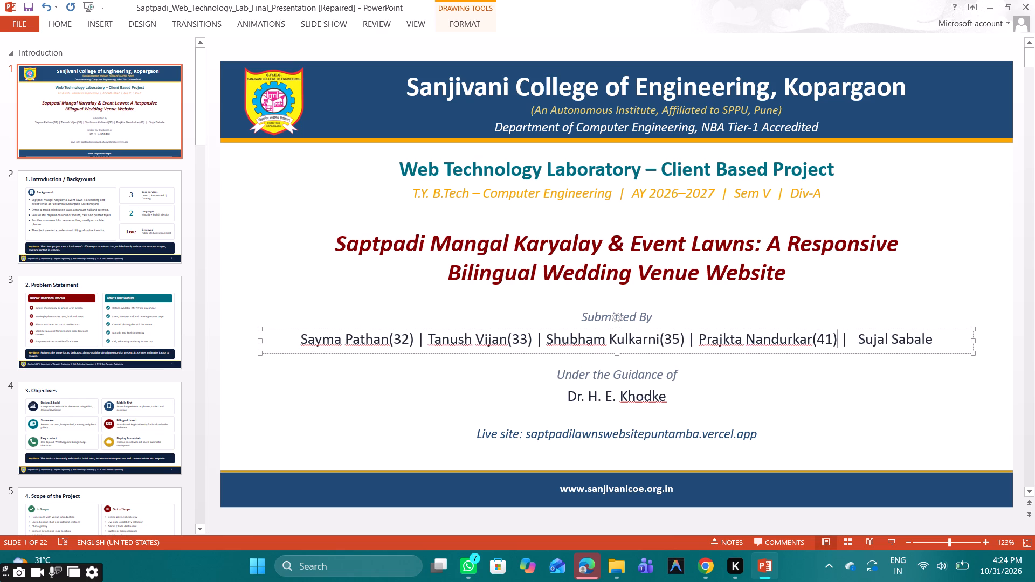
pyautogui.press('Right')
pyautogui.press('Right')
pyautogui.press('Right')
pyautogui.press('Delete')
pyautogui.press('BackSpace')
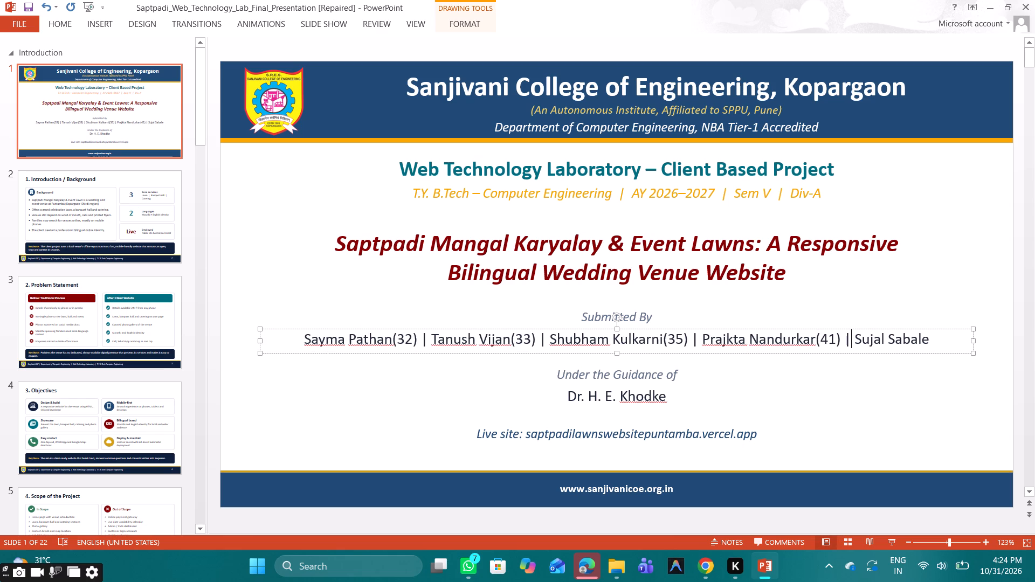
# Add "(42)" after the fifth team member's name at the end of the "Submitted By" line.
pyautogui.press('Right')
pyautogui.press('Right')
pyautogui.press('Right')
pyautogui.press('Right')
pyautogui.press('Right')
pyautogui.press('Right')
pyautogui.press('Right')
pyautogui.press('Right')
pyautogui.press('Right')
pyautogui.press('Right')
pyautogui.press('Right')
pyautogui.press('Right')
pyautogui.press('Right')
pyautogui.press('Right')
pyautogui.press('Right')
pyautogui.press('Right')
pyautogui.press('Right')
pyautogui.press('Right')
pyautogui.press('Right')
pyautogui.press('Right')
pyautogui.hotkey('shift', '(')
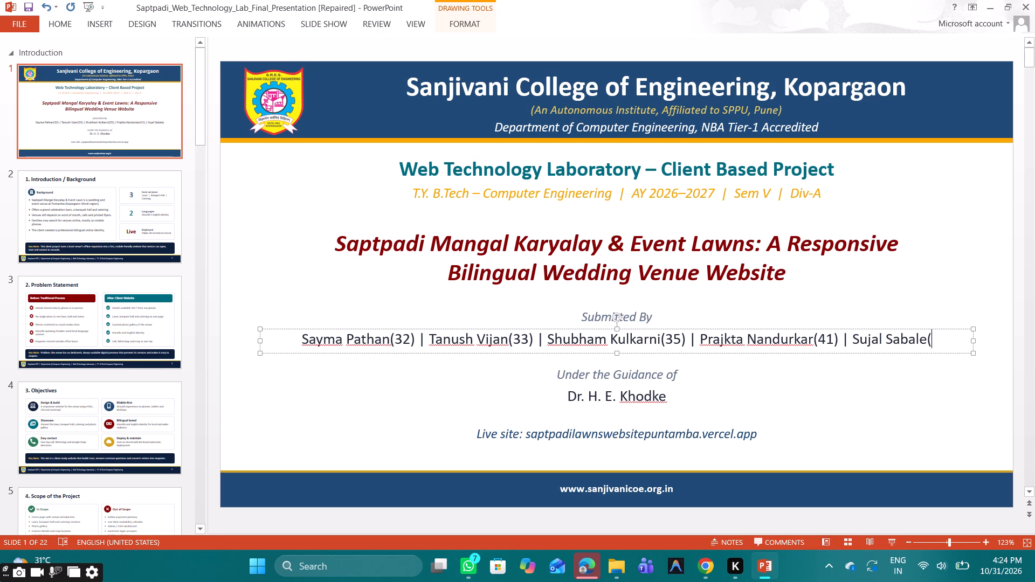
pyautogui.write('42)')
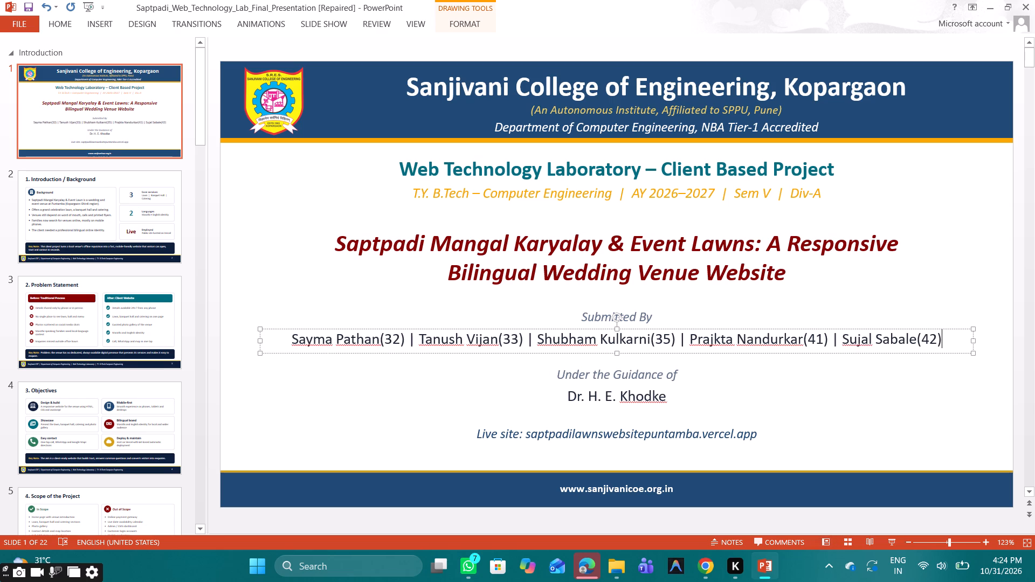
pyautogui.click(340, 277)
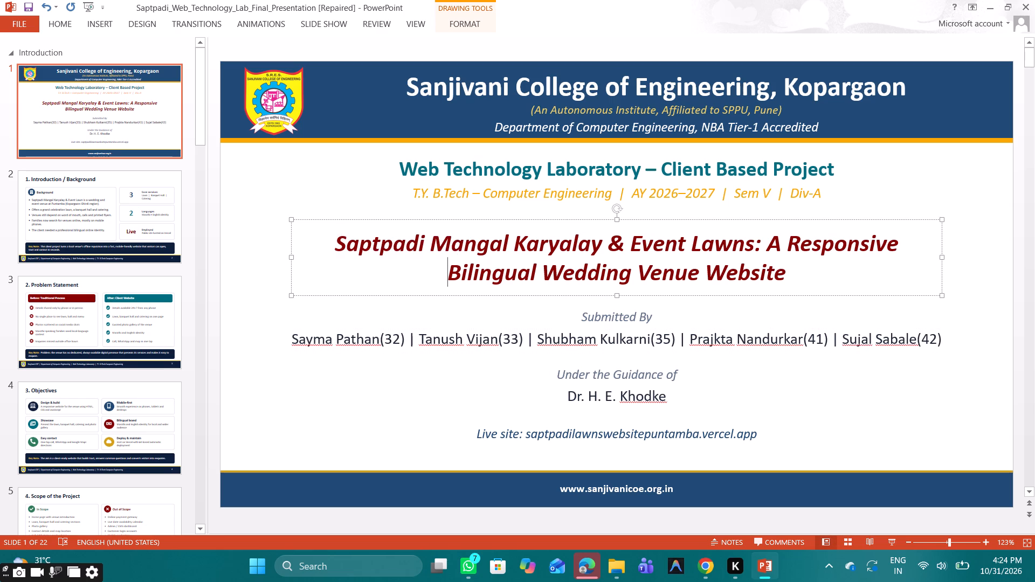
# On the Introduction / Background slide, extend the "Core services" card heading to "Core services sections".
pyautogui.scroll(-1, 449, 364)
pyautogui.scroll(2, 449, 364)
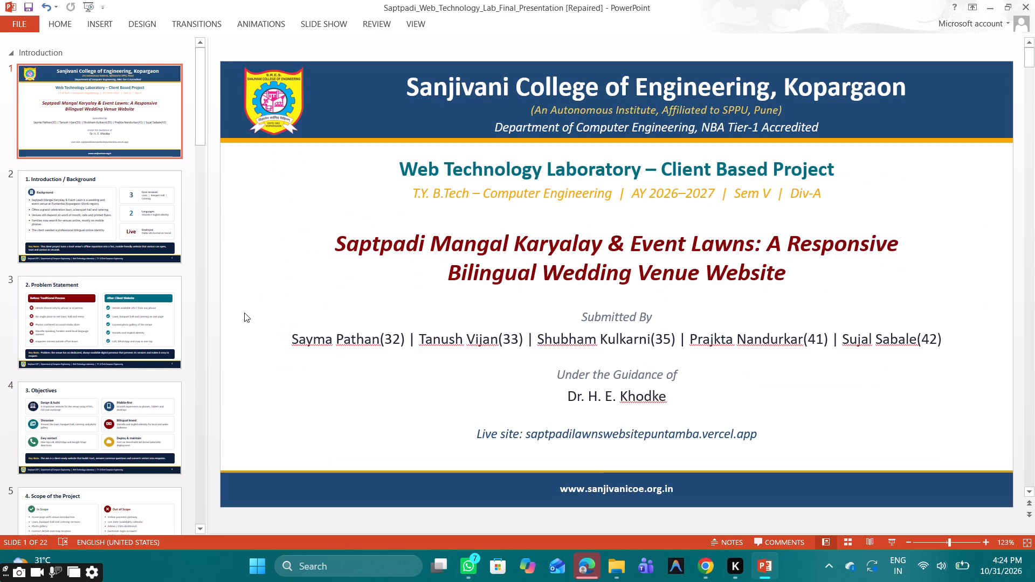
pyautogui.scroll(6, 191, 248)
pyautogui.click(118, 193)
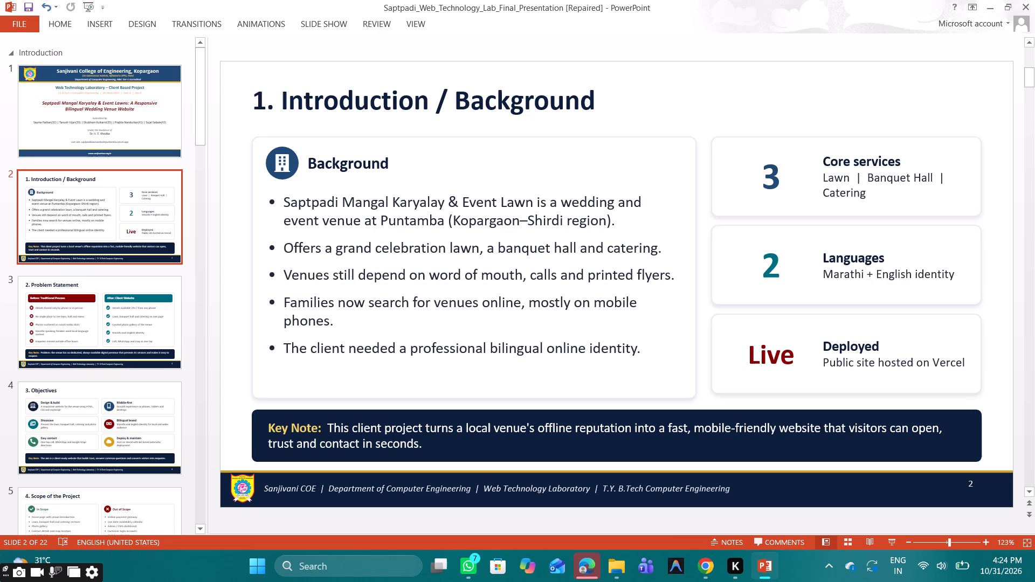
pyautogui.click(875, 188)
pyautogui.click(867, 162)
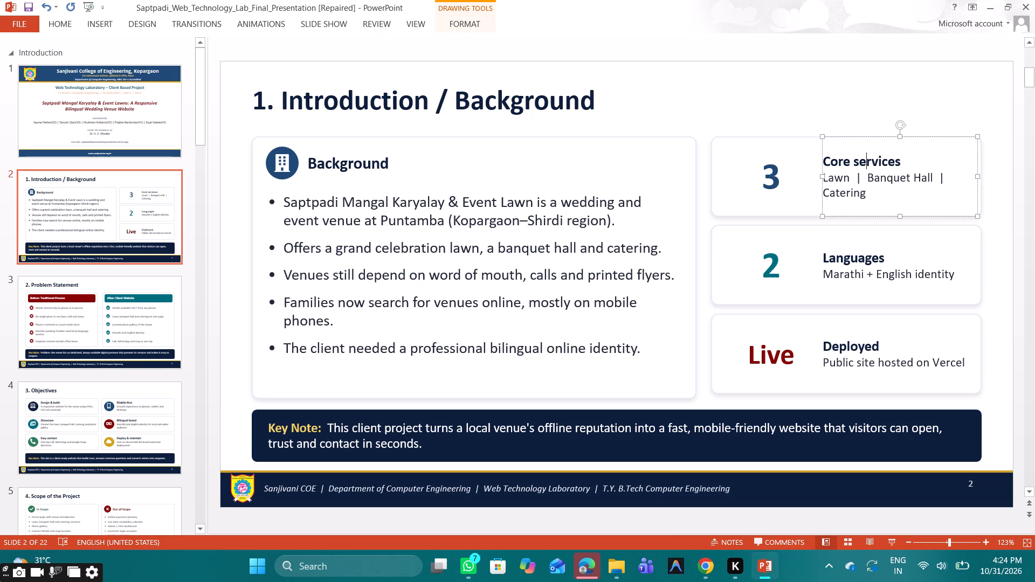
pyautogui.click(905, 162)
pyautogui.press('space')
pyautogui.write('sections')
pyautogui.click(822, 107)
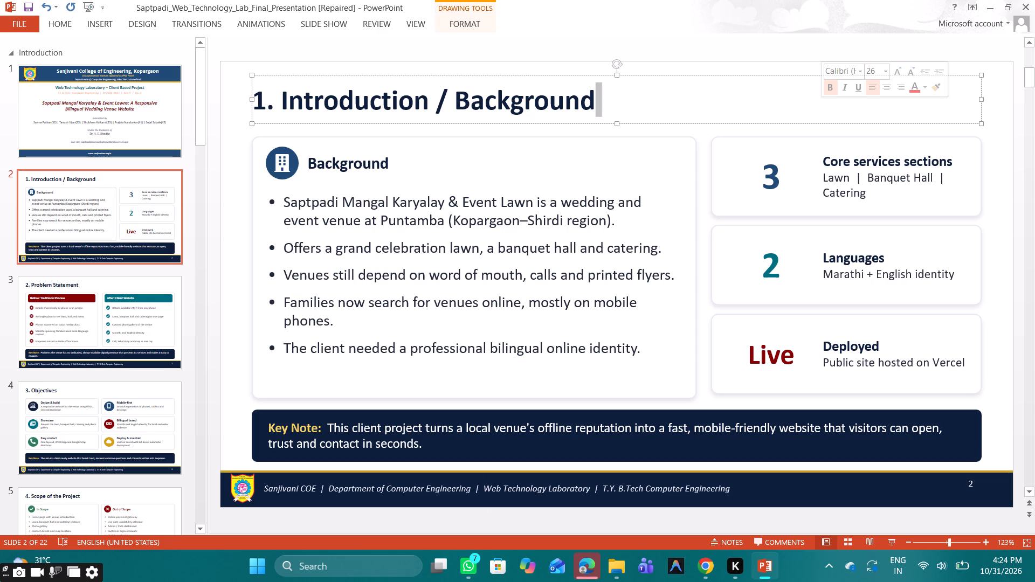
# Review the content of the Problem Statement, Objectives and Scope of the Project slides.
pyautogui.click(125, 320)
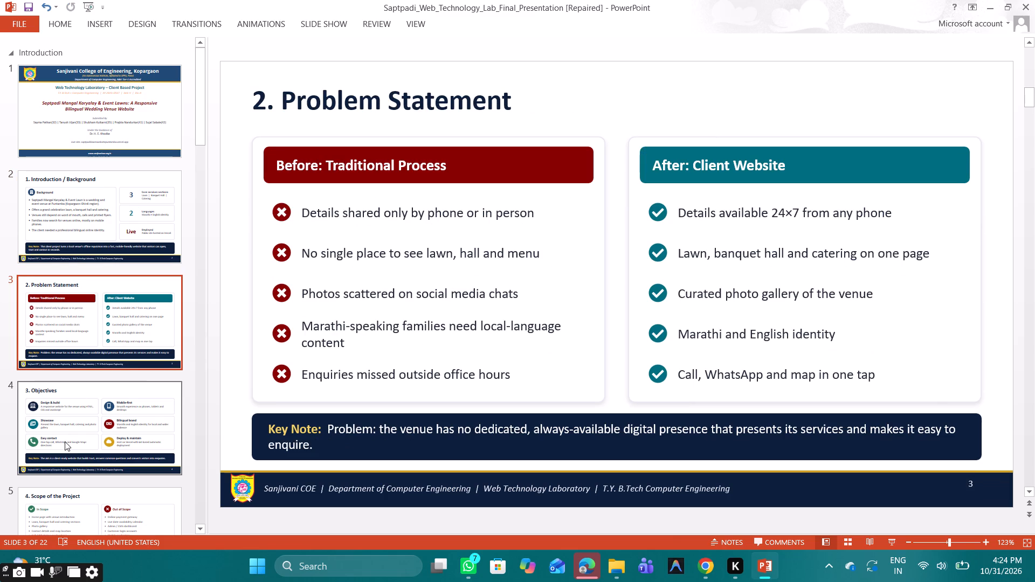
pyautogui.click(102, 415)
pyautogui.scroll(-1, 102, 415)
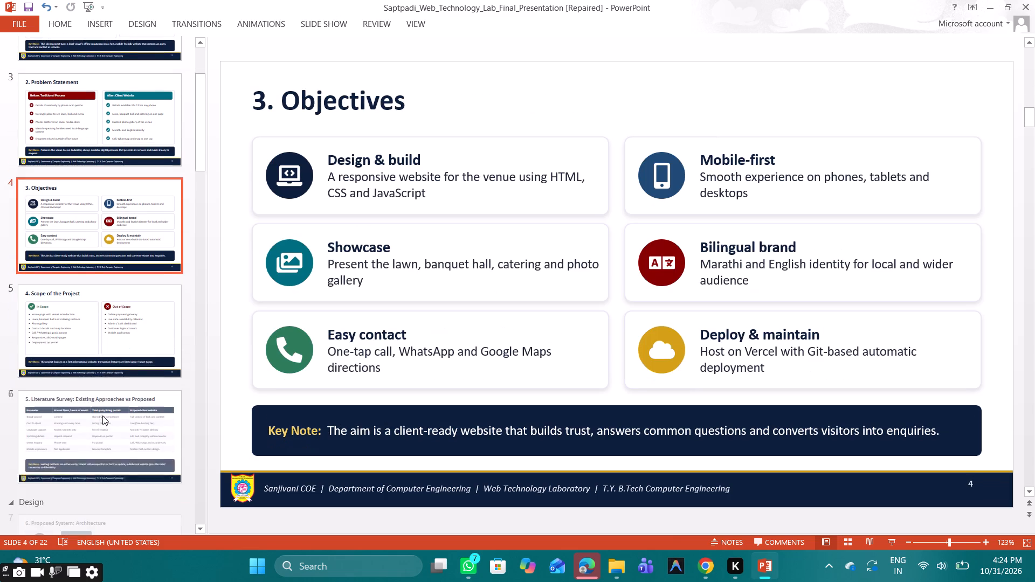
pyautogui.scroll(-1, 102, 415)
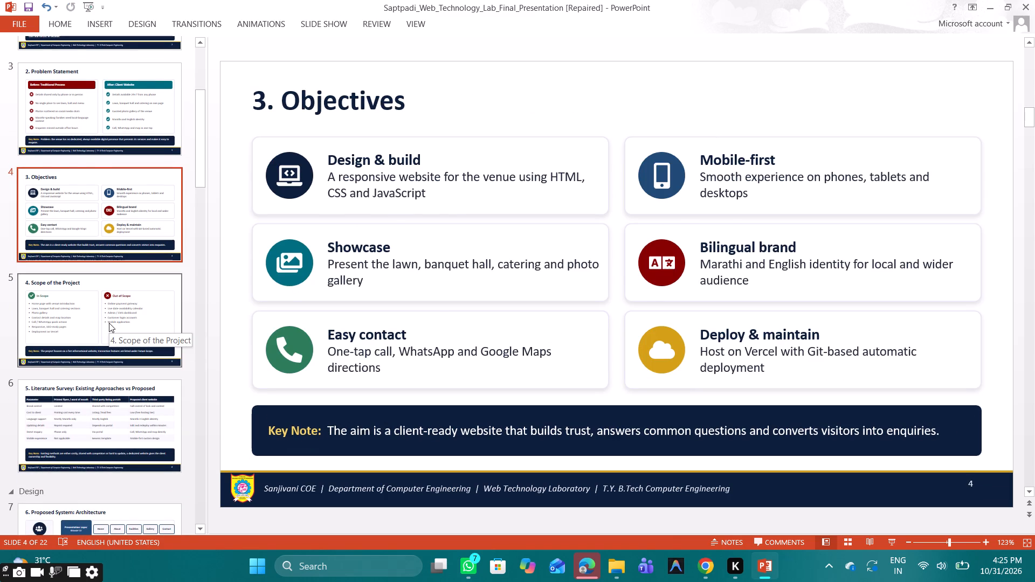
pyautogui.click(109, 323)
pyautogui.click(114, 313)
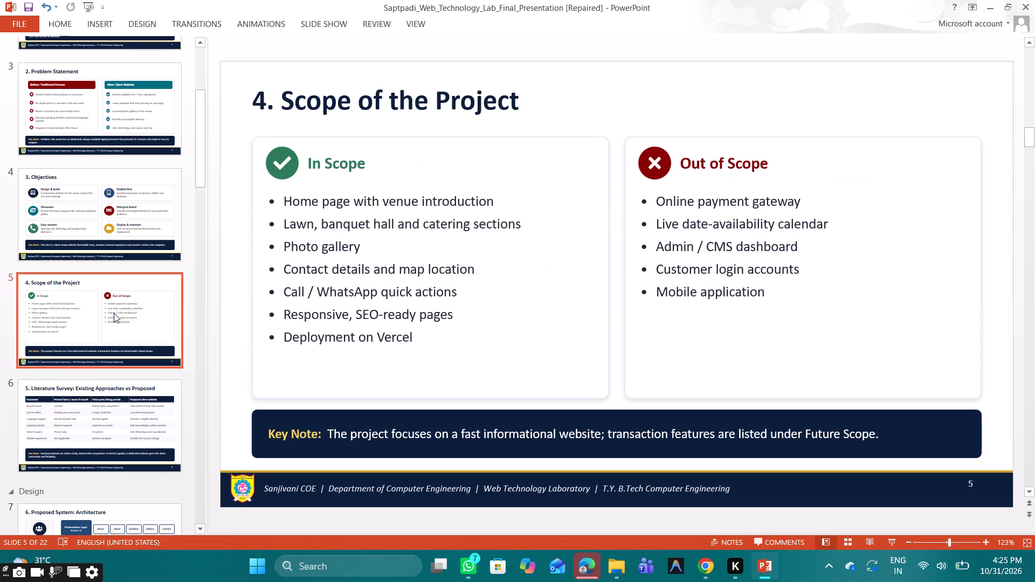
pyautogui.click(96, 198)
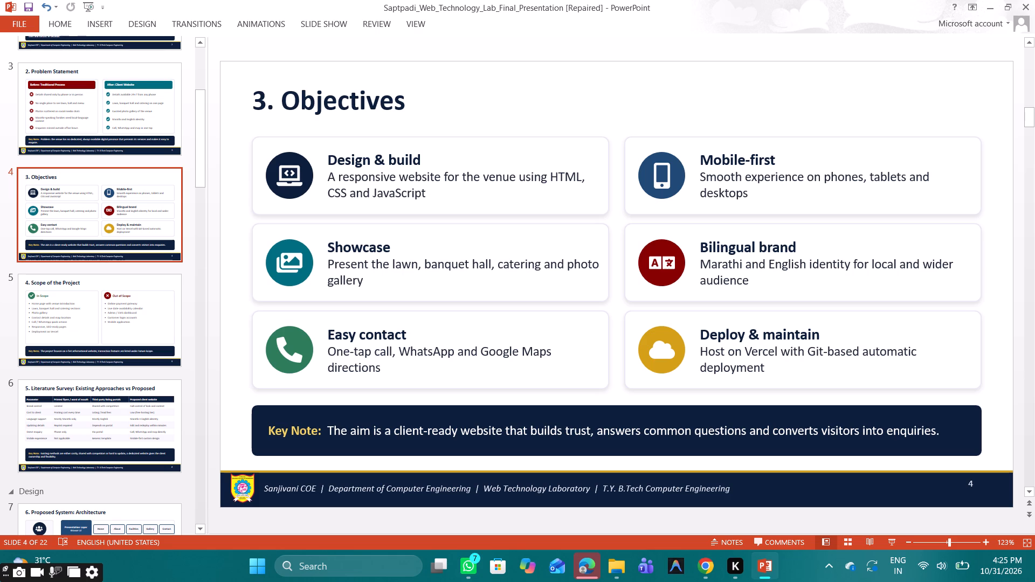
pyautogui.click(120, 305)
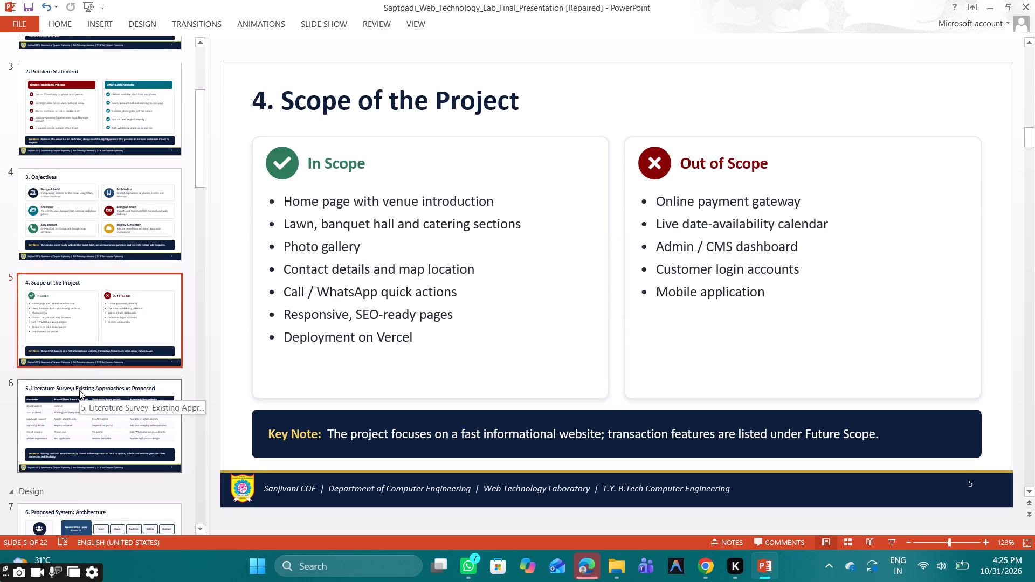
# On the Scope of the Project slide, delete the "Mobile application" bullet from the Out of Scope list.
pyautogui.click(79, 390)
pyautogui.scroll(-1, 80, 349)
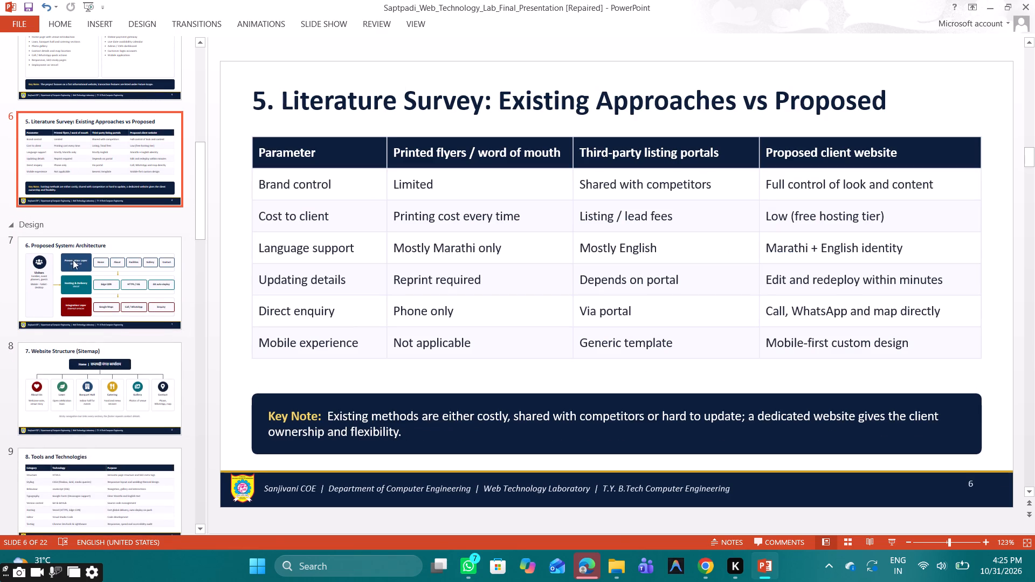
pyautogui.click(96, 168)
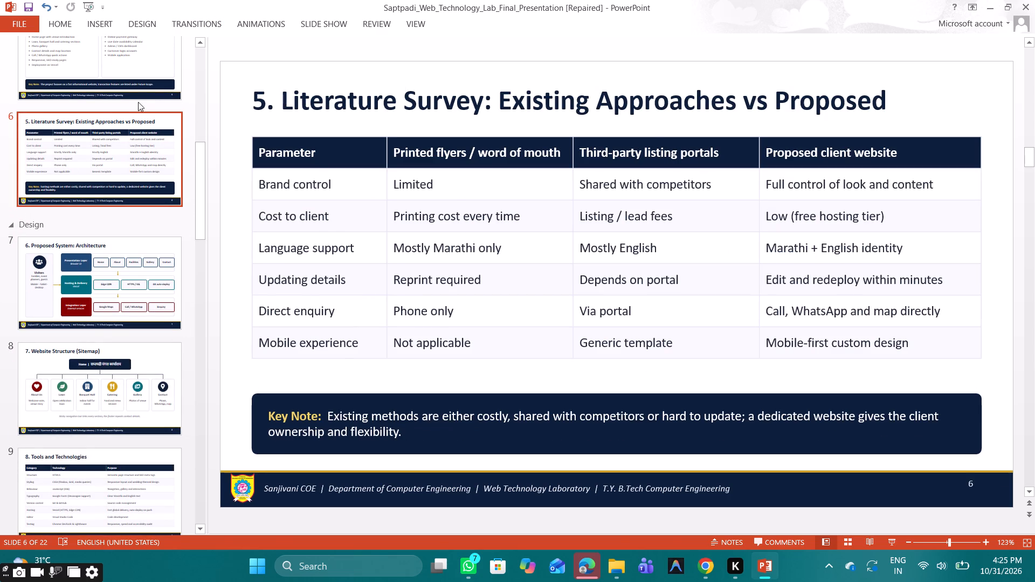
pyautogui.click(137, 101)
pyautogui.click(139, 88)
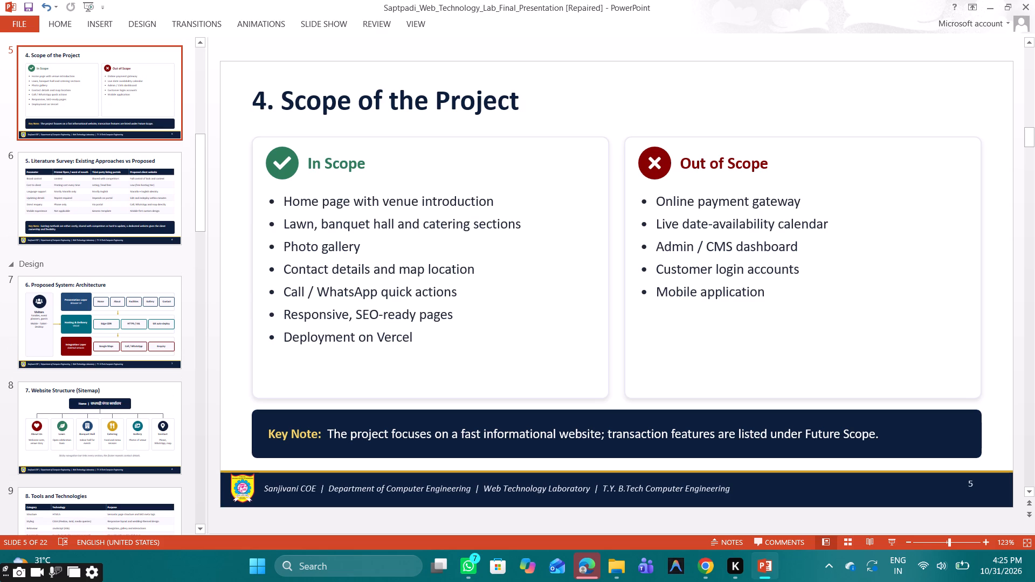
pyautogui.click(757, 298)
pyautogui.moveTo(765, 298); pyautogui.dragTo(665, 297)
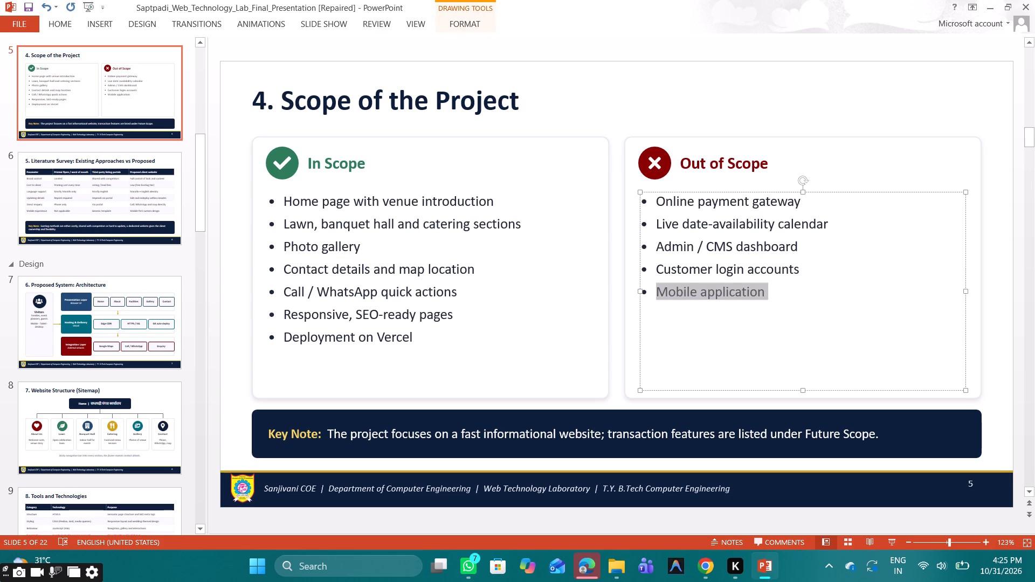
pyautogui.moveTo(665, 297); pyautogui.dragTo(666, 297)
pyautogui.press('BackSpace')
pyautogui.press('BackSpace')
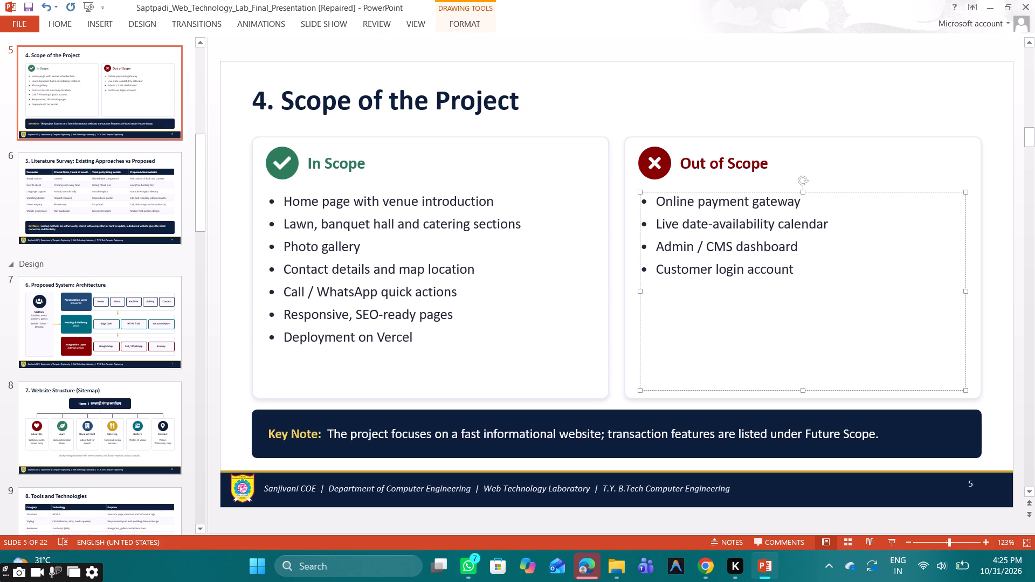
pyautogui.press('s')
# Delete the "Admin / CMS dashboard" bullet from the Out of Scope list.
pyautogui.moveTo(801, 246); pyautogui.dragTo(647, 231)
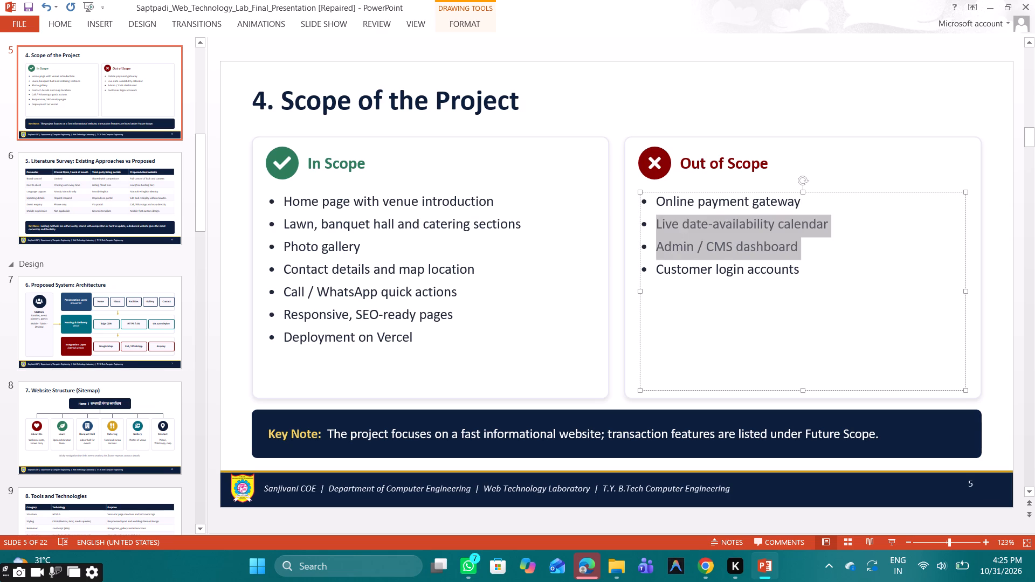
pyautogui.moveTo(647, 231); pyautogui.dragTo(639, 245)
pyautogui.press('BackSpace')
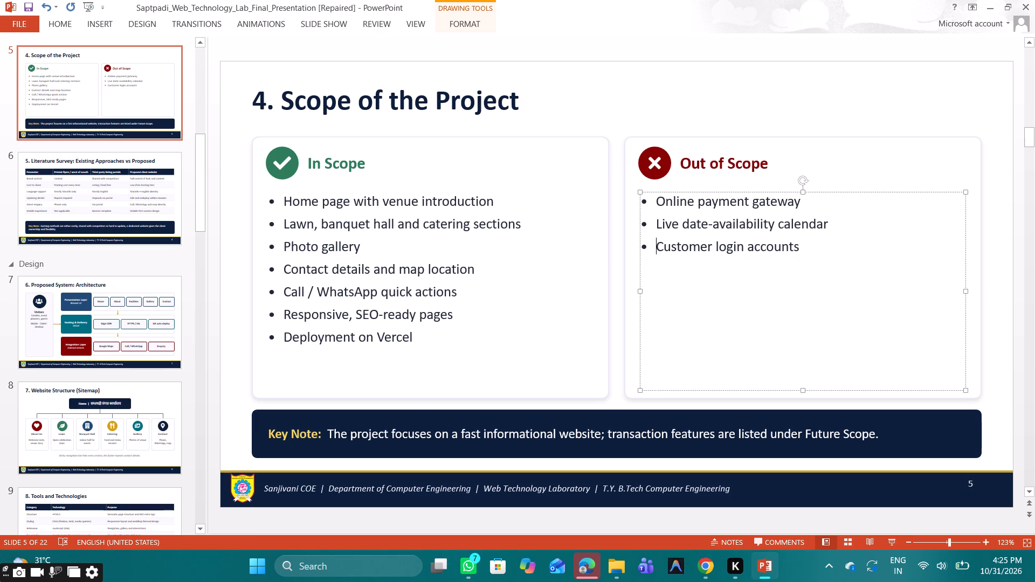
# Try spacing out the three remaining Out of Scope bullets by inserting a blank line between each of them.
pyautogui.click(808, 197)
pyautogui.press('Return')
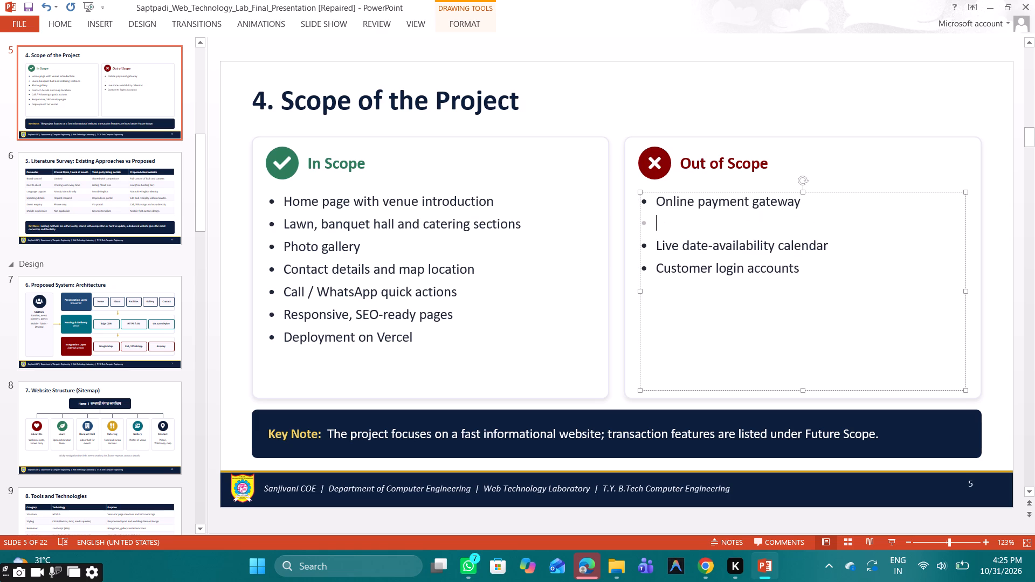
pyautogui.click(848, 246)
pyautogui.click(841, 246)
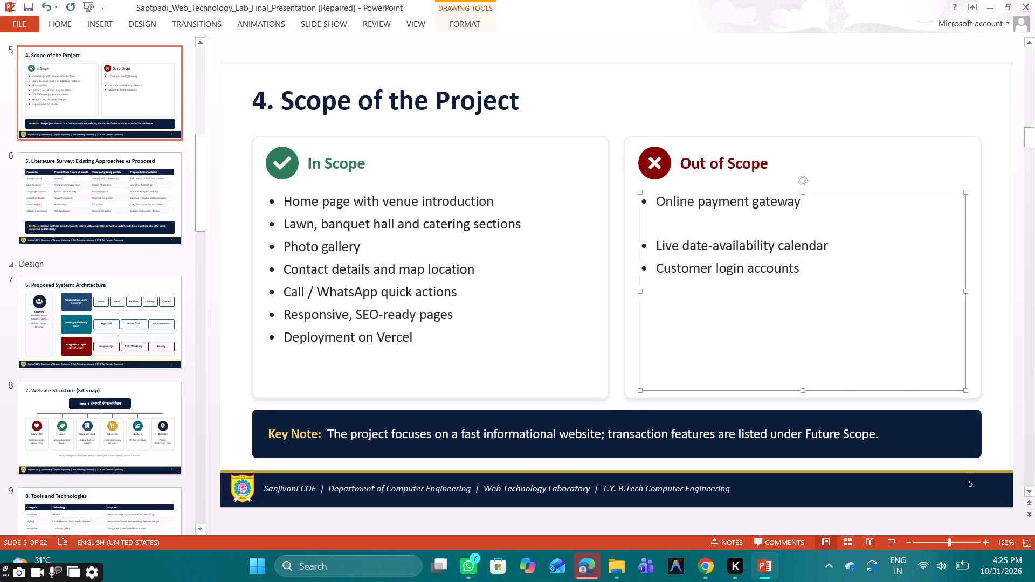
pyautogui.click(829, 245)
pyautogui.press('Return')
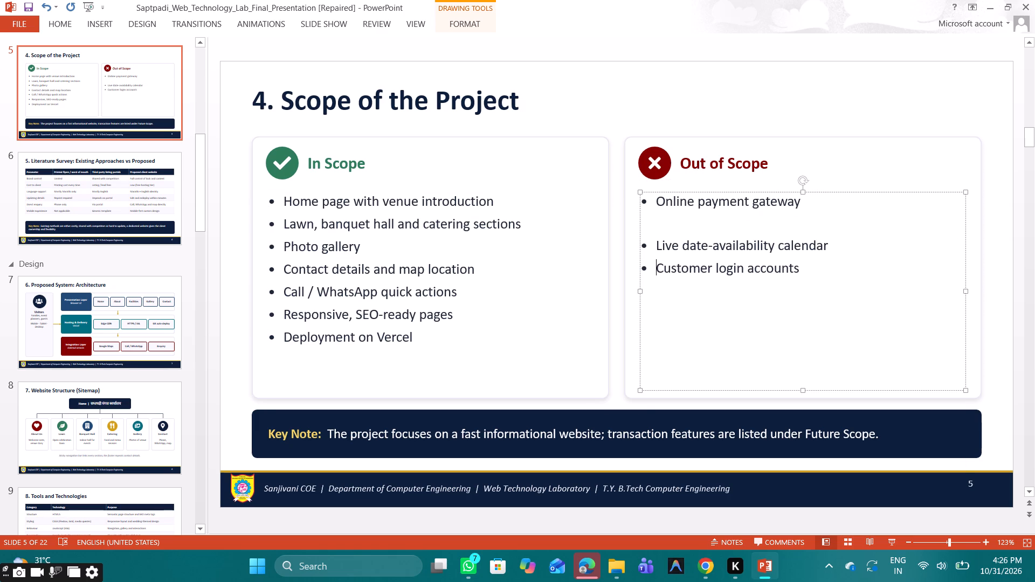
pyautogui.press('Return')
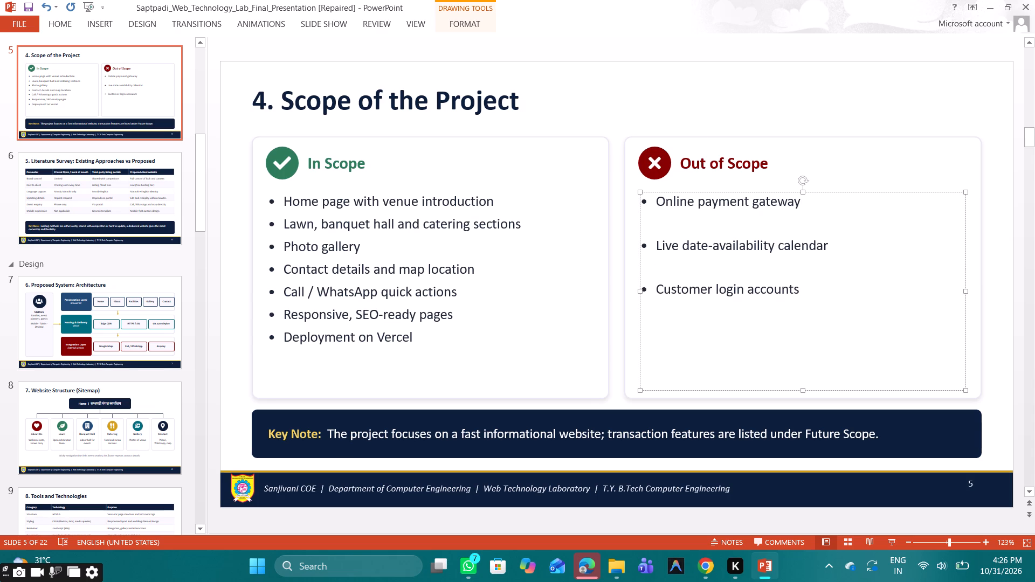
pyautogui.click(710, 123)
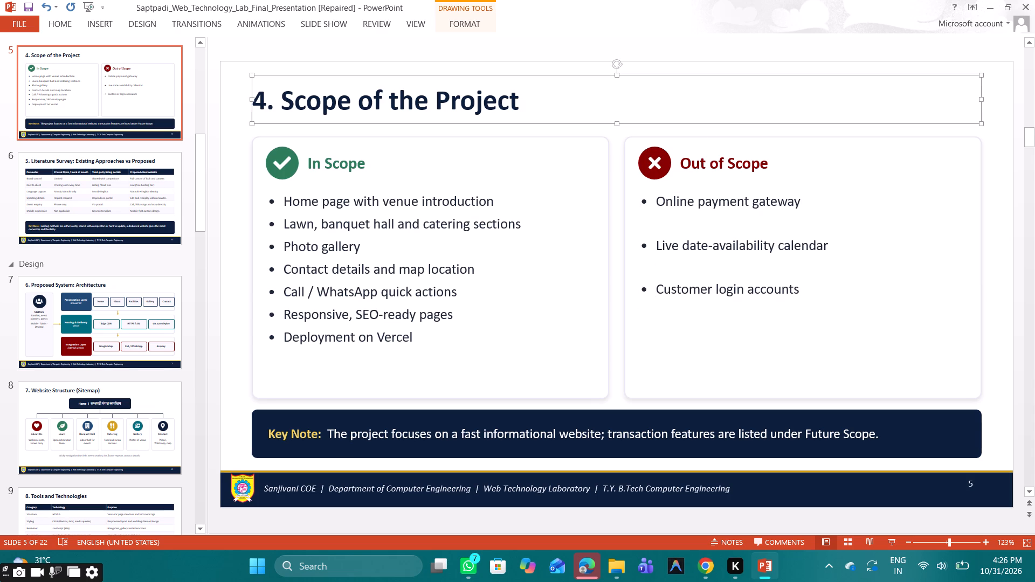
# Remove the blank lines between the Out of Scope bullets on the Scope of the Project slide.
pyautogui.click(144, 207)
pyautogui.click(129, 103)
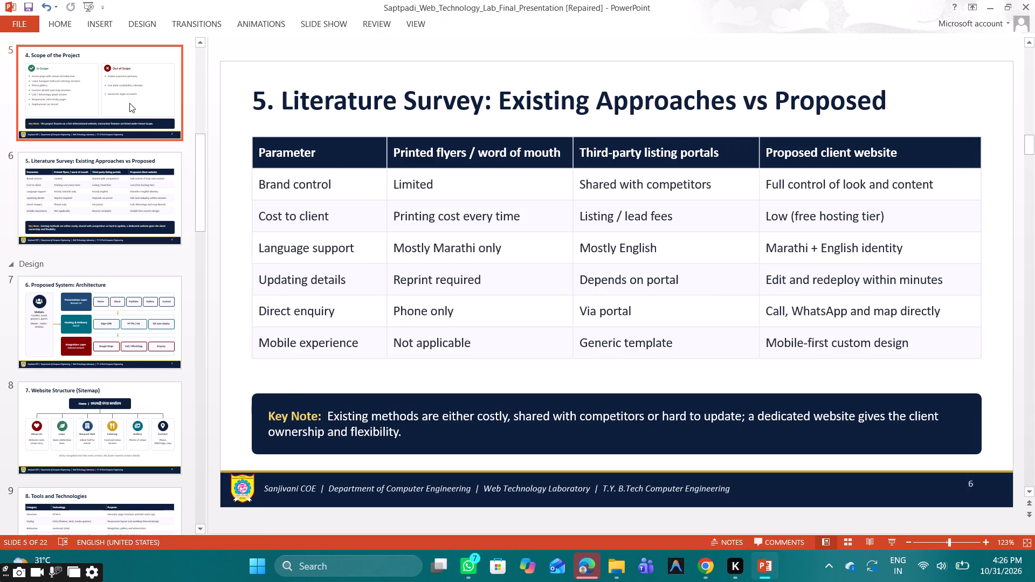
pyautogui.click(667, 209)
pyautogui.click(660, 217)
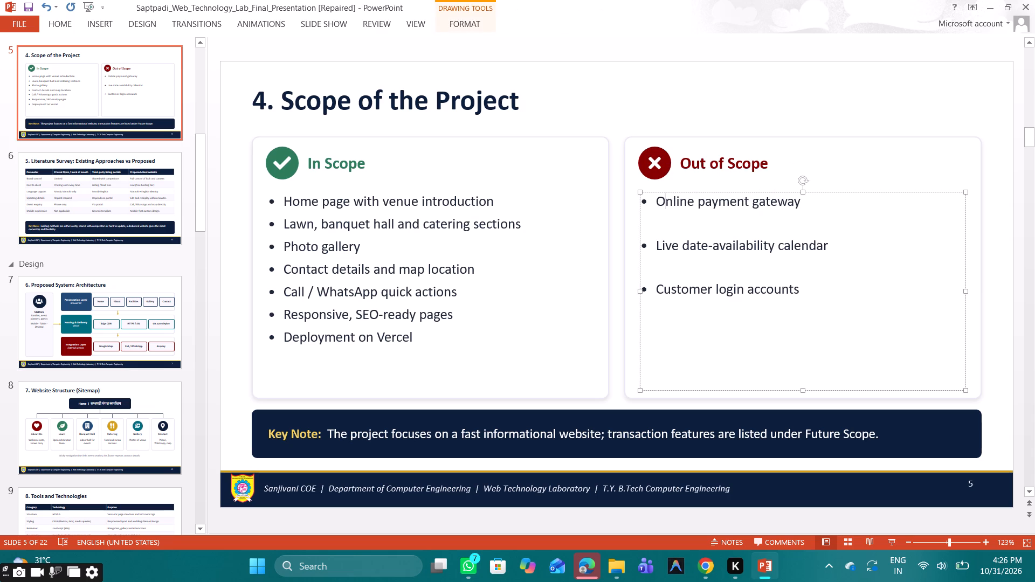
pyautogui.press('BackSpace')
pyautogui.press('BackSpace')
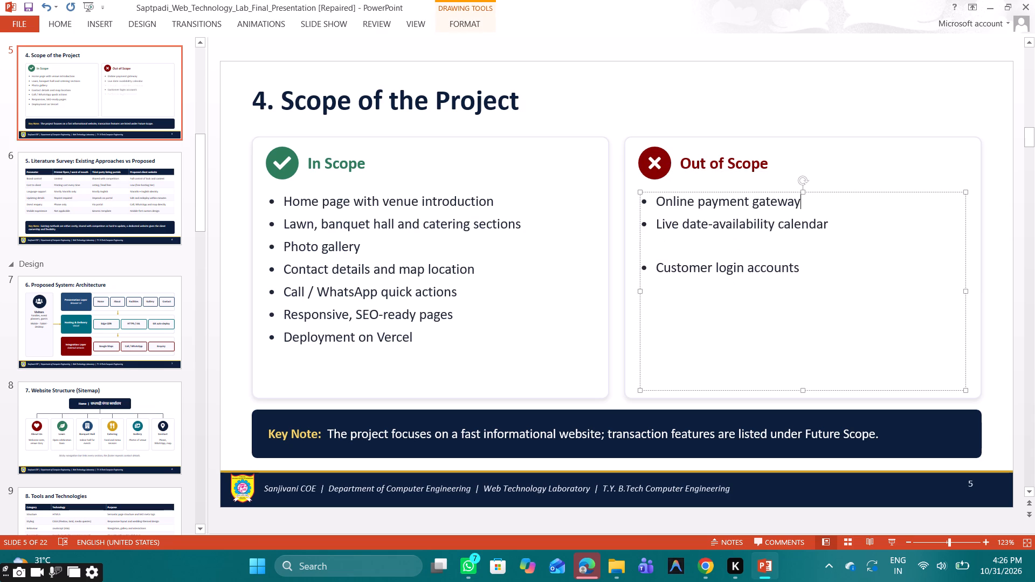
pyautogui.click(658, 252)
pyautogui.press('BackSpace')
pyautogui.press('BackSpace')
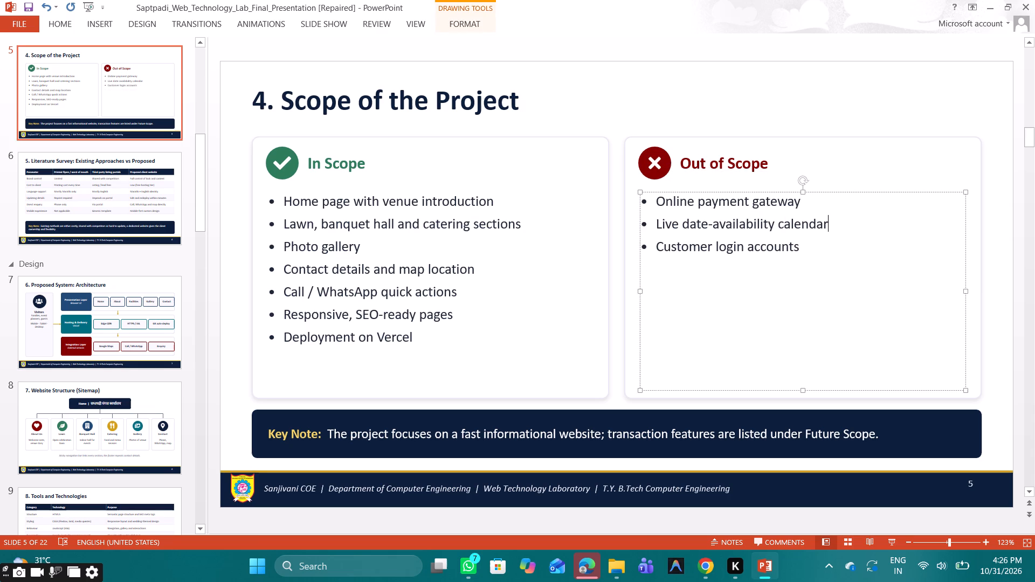
# Shift the Out of Scope bullet list slightly down and to the right within its card.
pyautogui.moveTo(640, 266); pyautogui.dragTo(645, 279)
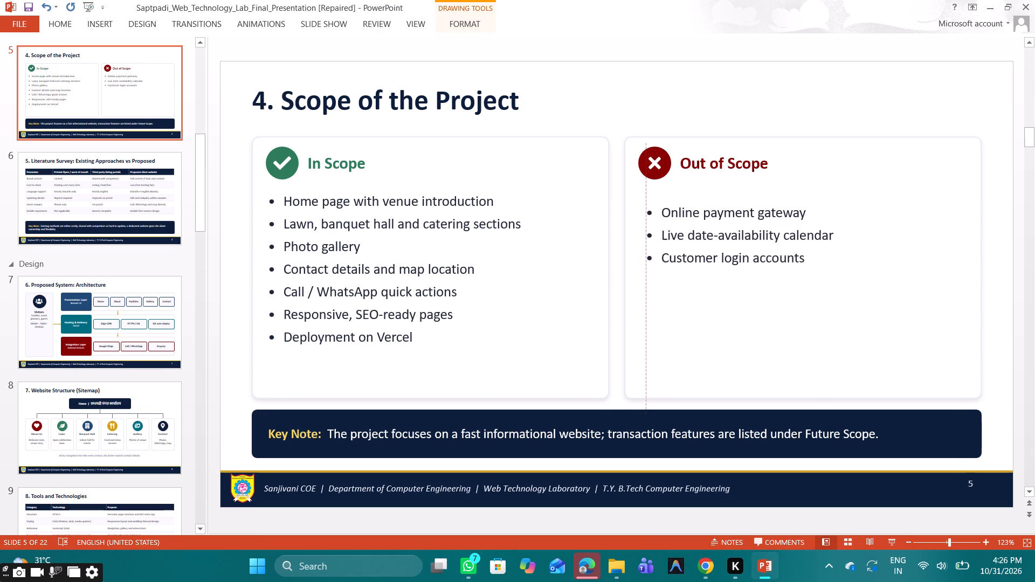
pyautogui.moveTo(645, 279); pyautogui.dragTo(649, 275)
# Review the slides from Proposed System: Architecture through User Flow Diagram for content and layout that need correcting.
pyautogui.click(63, 303)
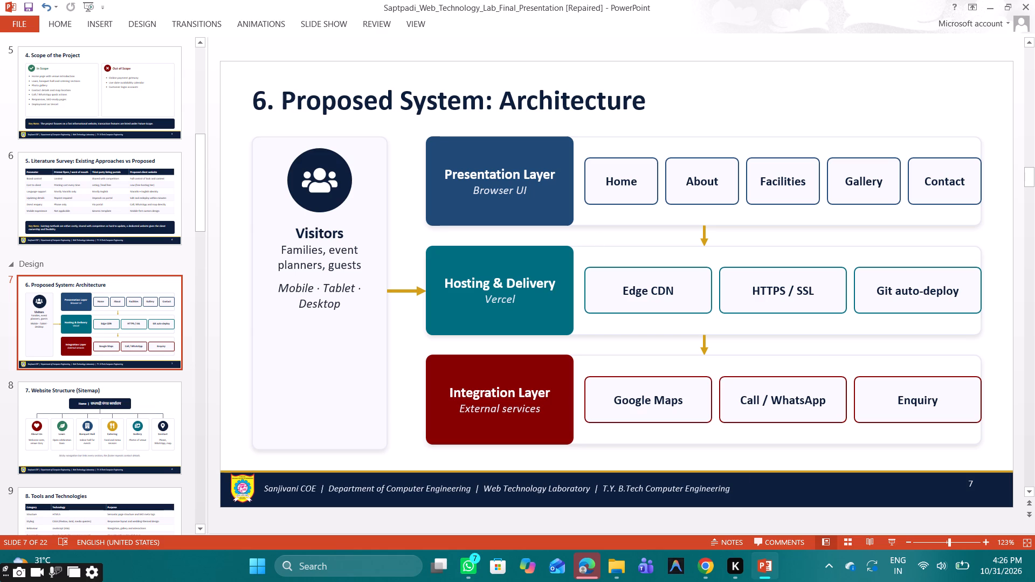
pyautogui.click(116, 402)
pyautogui.scroll(-1, 116, 402)
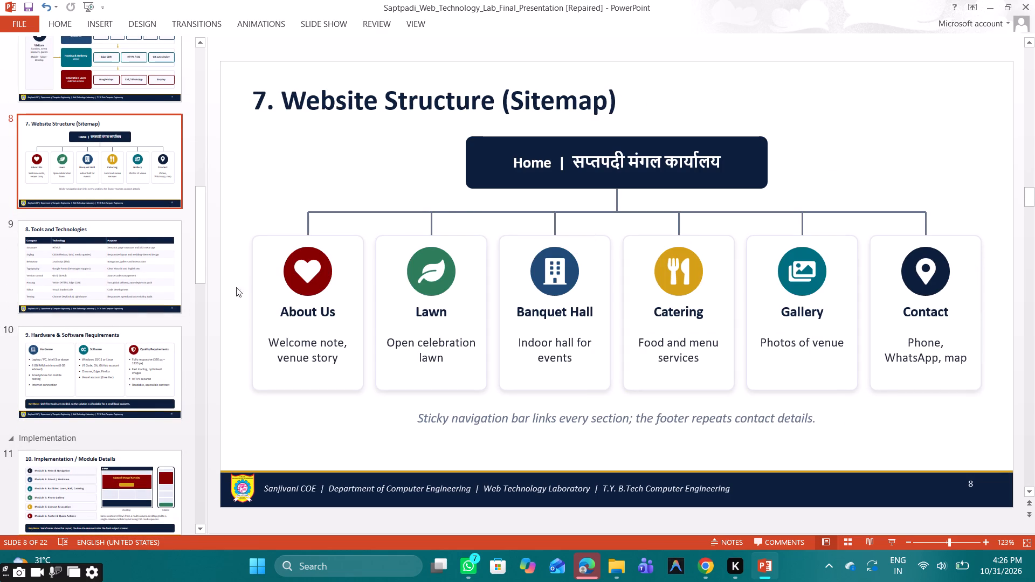
pyautogui.click(152, 281)
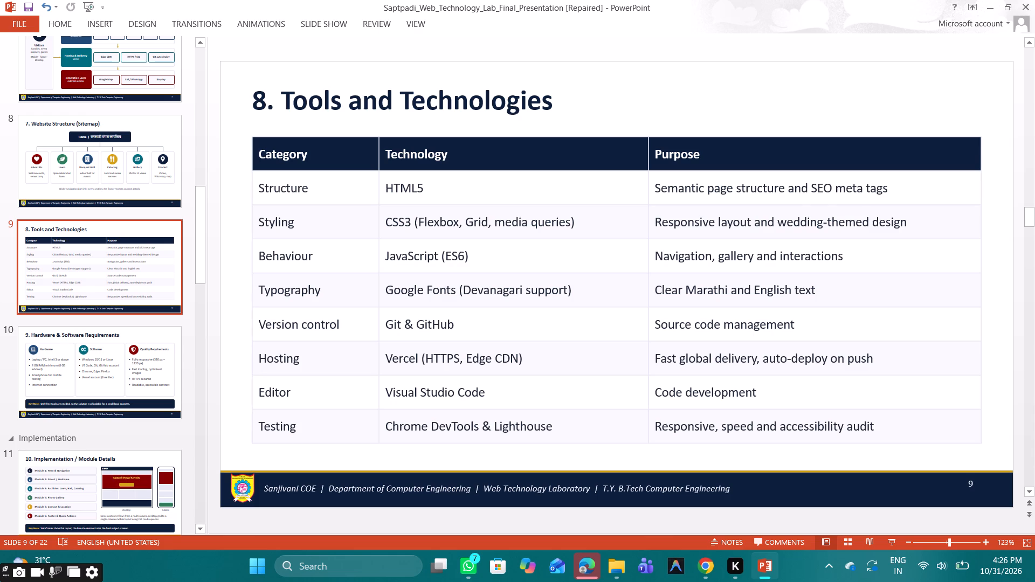
pyautogui.click(168, 373)
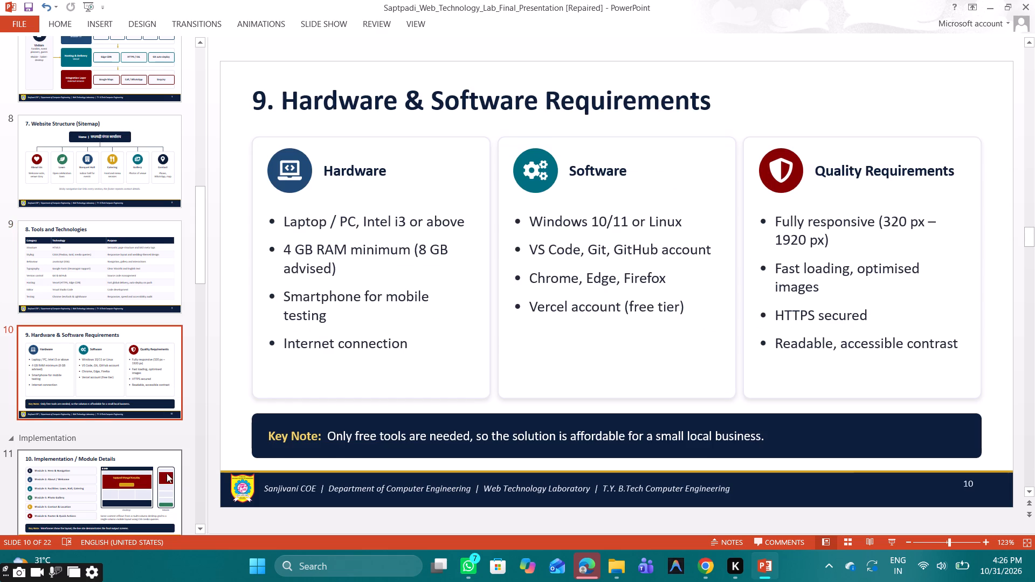
pyautogui.scroll(-2, 149, 466)
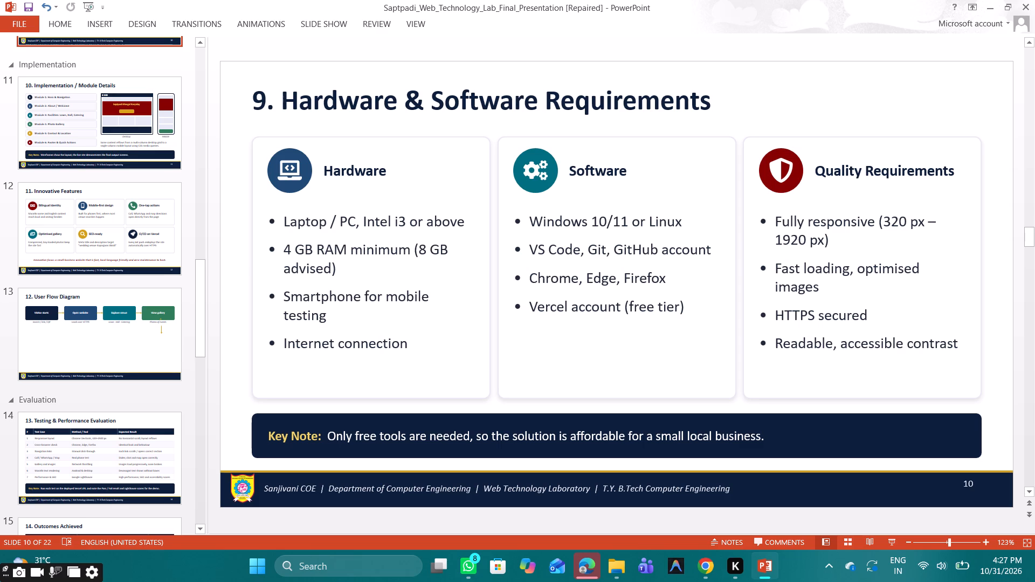
pyautogui.click(153, 230)
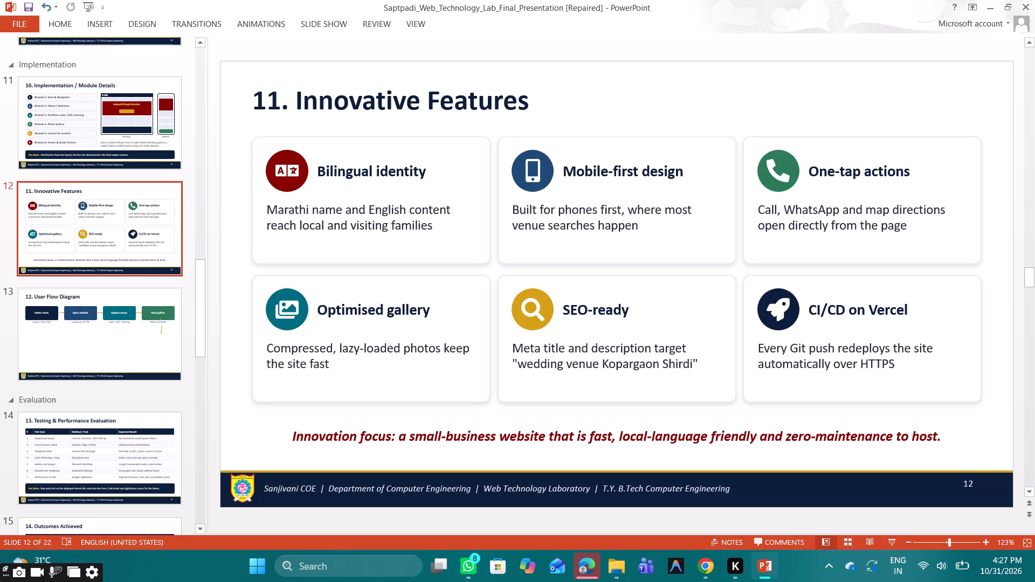
pyautogui.click(109, 352)
pyautogui.scroll(-2, 109, 352)
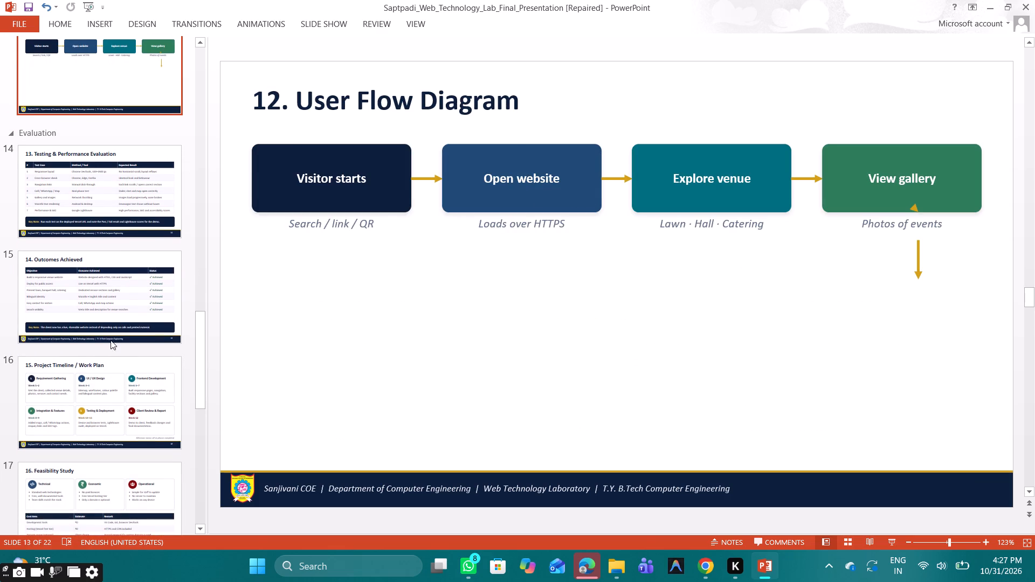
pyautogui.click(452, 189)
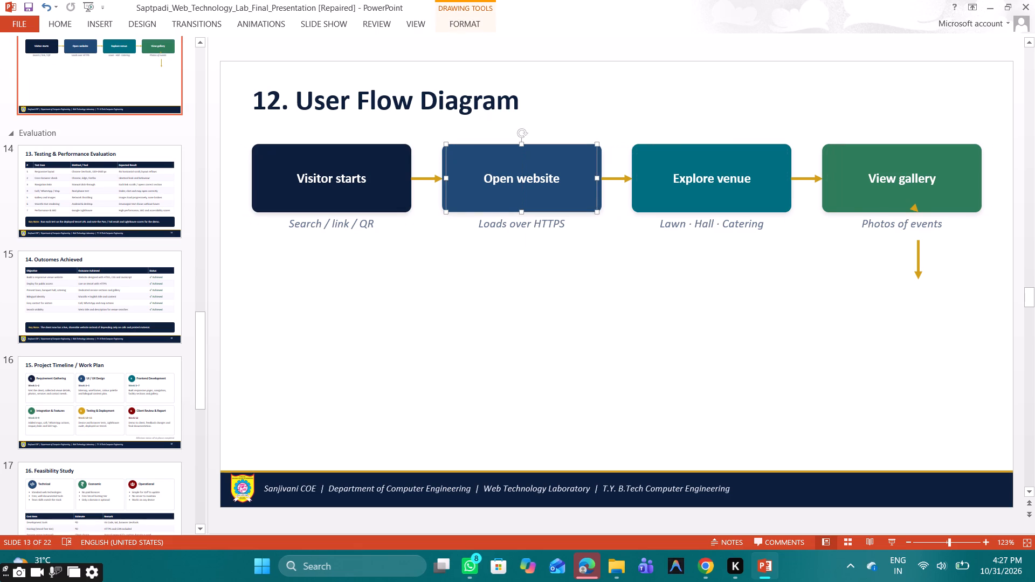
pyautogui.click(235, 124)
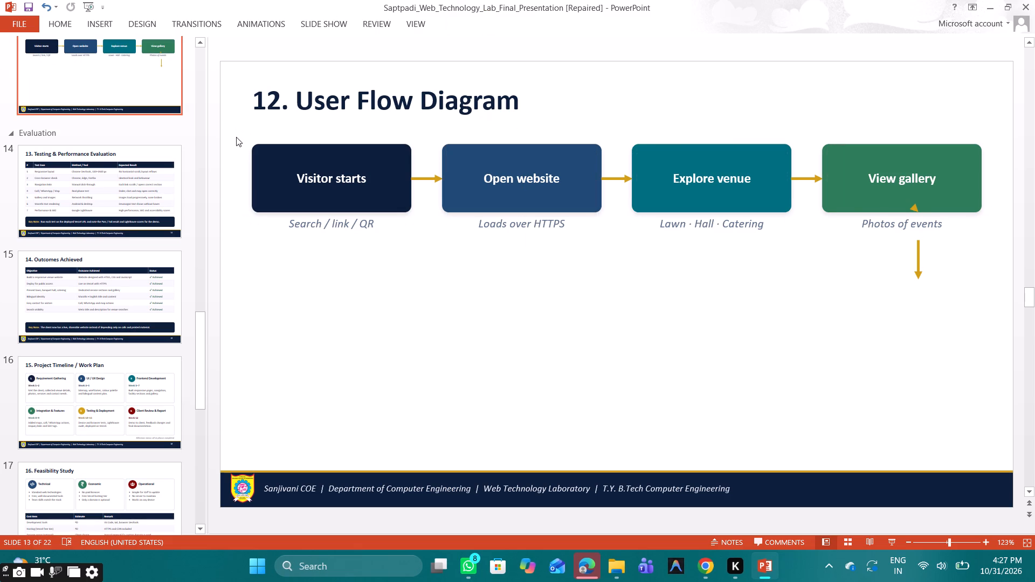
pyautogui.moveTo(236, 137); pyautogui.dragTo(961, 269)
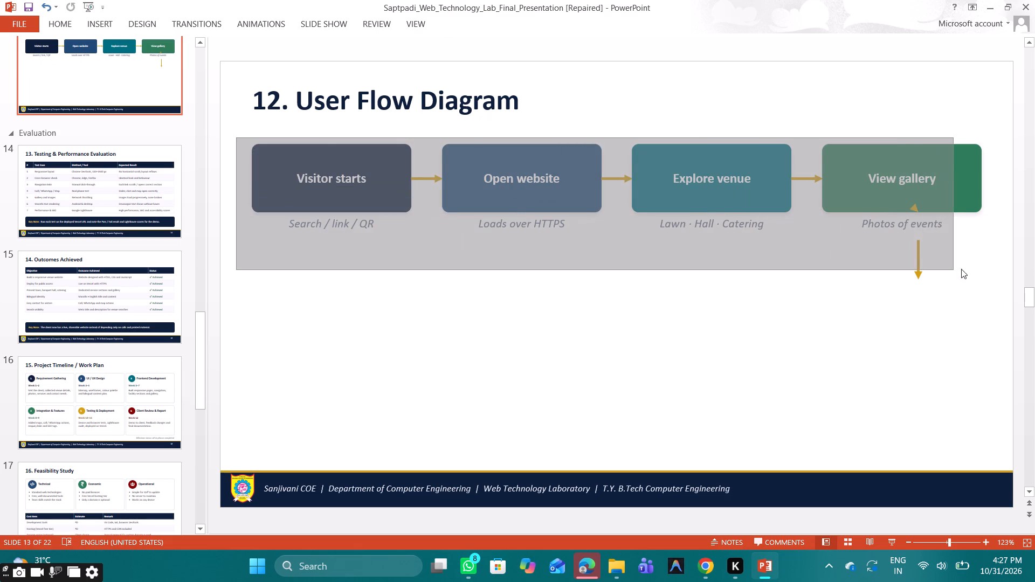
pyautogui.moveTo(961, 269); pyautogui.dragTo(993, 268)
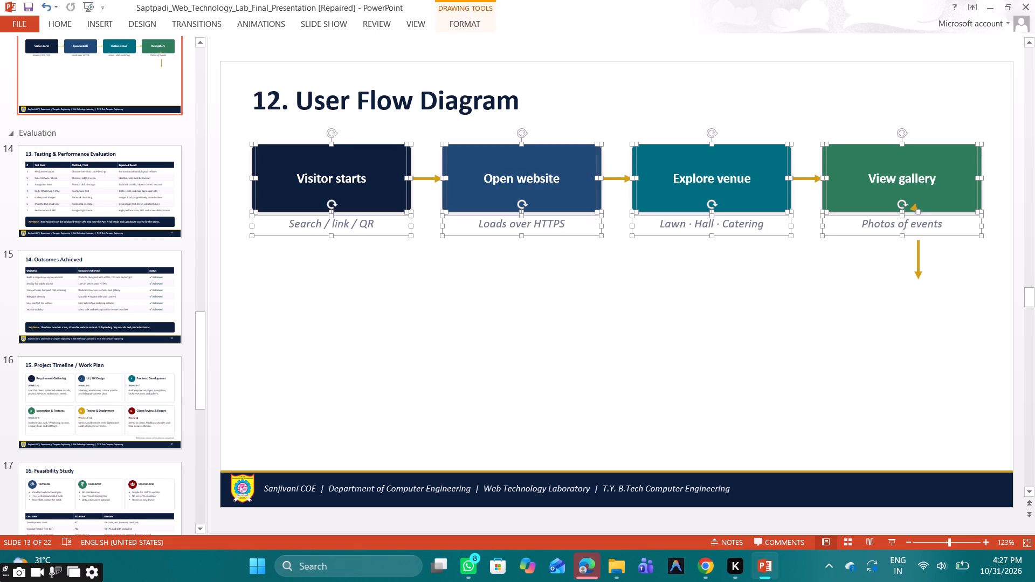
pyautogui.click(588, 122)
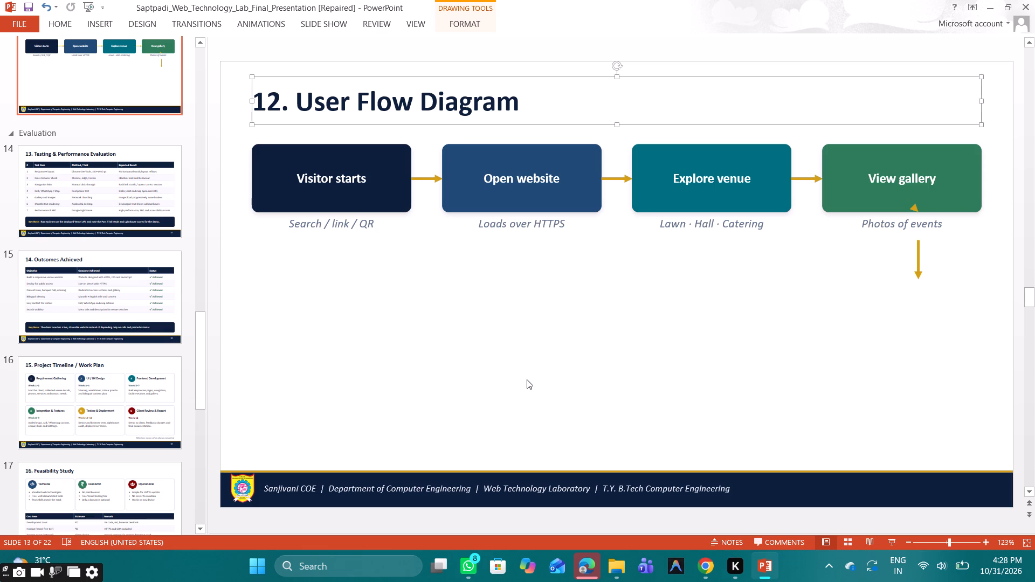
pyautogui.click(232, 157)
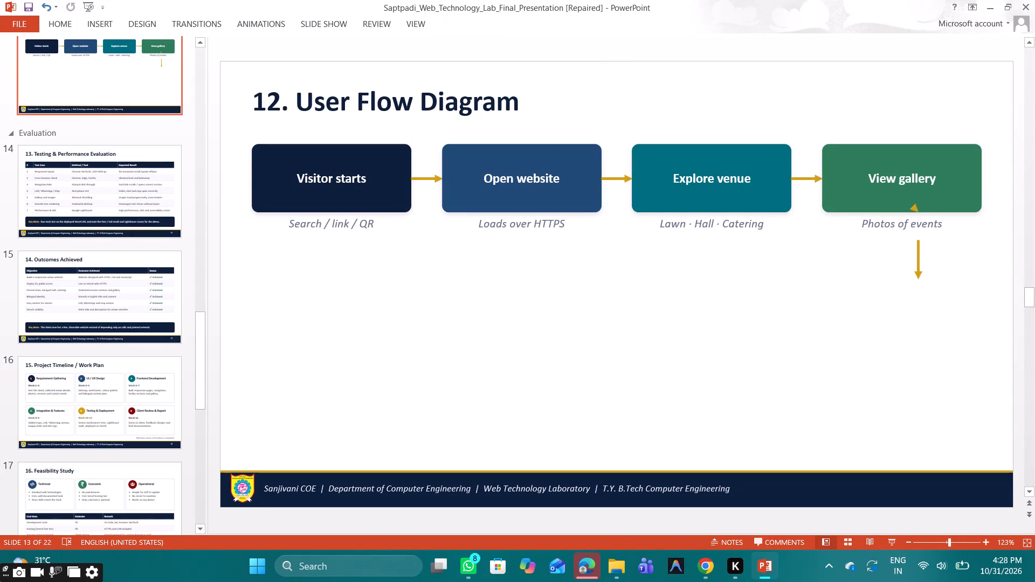
# On the User Flow Diagram slide, move the "Visitor starts" box, its caption and the arrow following it down into the empty area below the row.
pyautogui.moveTo(264, 157); pyautogui.dragTo(263, 163)
pyautogui.moveTo(251, 246); pyautogui.dragTo(358, 150)
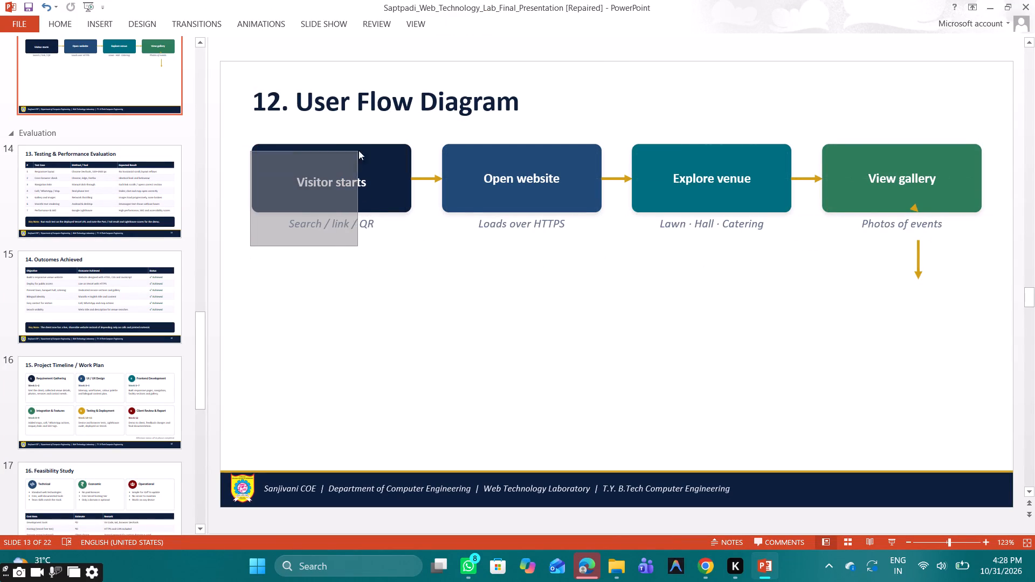
pyautogui.moveTo(358, 150); pyautogui.dragTo(423, 122)
pyautogui.moveTo(366, 146); pyautogui.dragTo(362, 237)
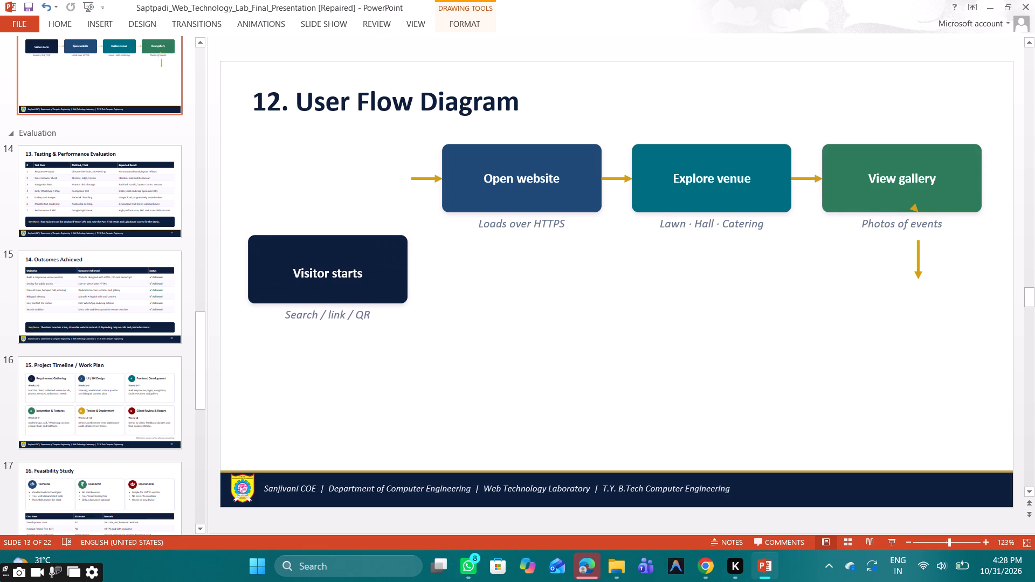
pyautogui.moveTo(362, 237); pyautogui.dragTo(357, 233)
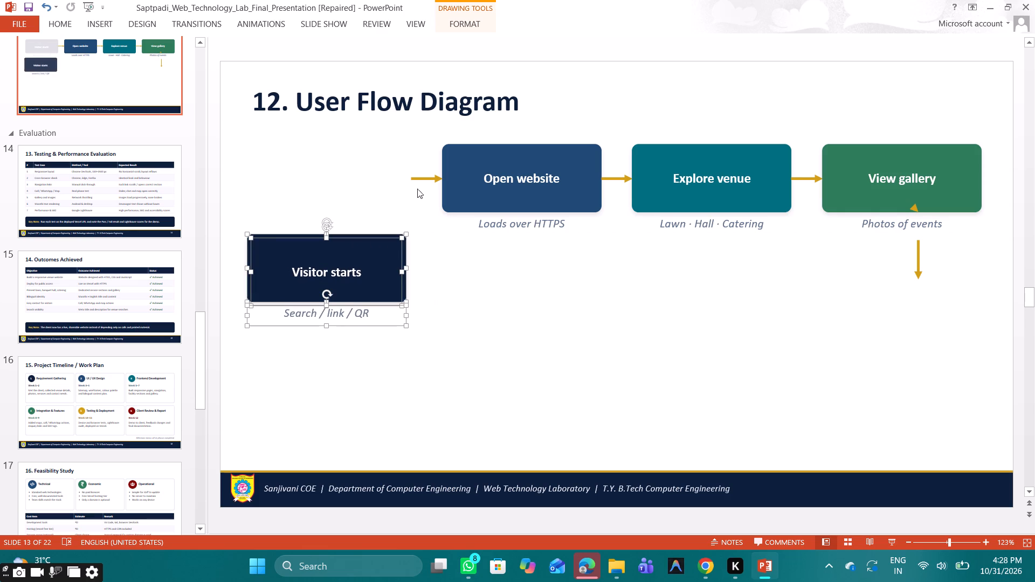
pyautogui.moveTo(428, 177); pyautogui.dragTo(429, 269)
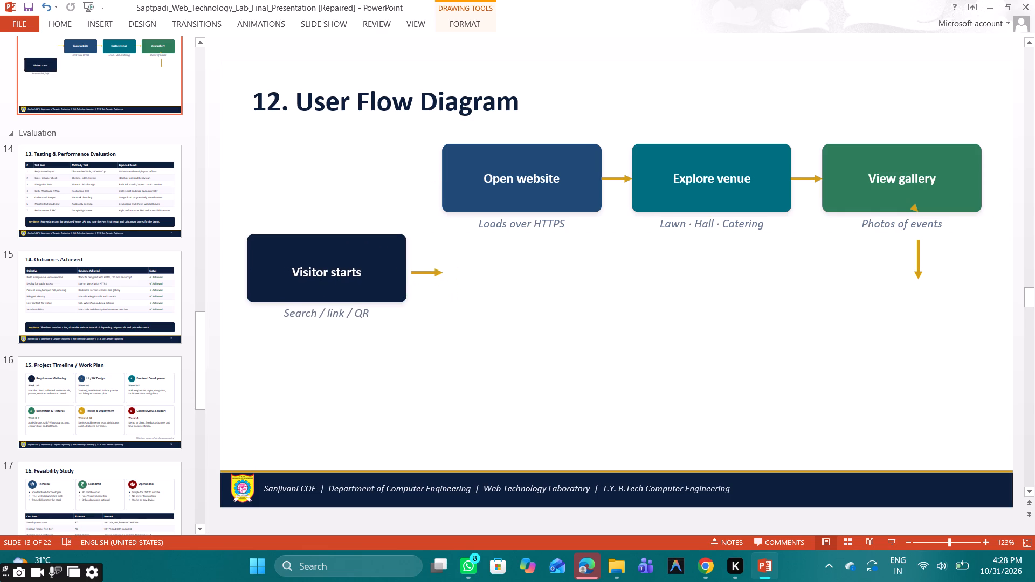
pyautogui.moveTo(429, 269); pyautogui.dragTo(423, 264)
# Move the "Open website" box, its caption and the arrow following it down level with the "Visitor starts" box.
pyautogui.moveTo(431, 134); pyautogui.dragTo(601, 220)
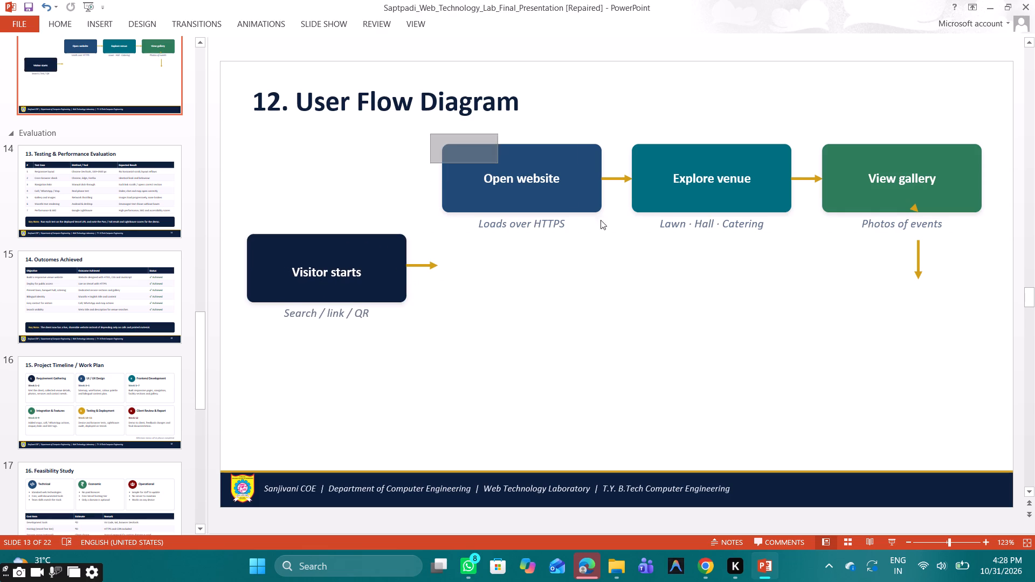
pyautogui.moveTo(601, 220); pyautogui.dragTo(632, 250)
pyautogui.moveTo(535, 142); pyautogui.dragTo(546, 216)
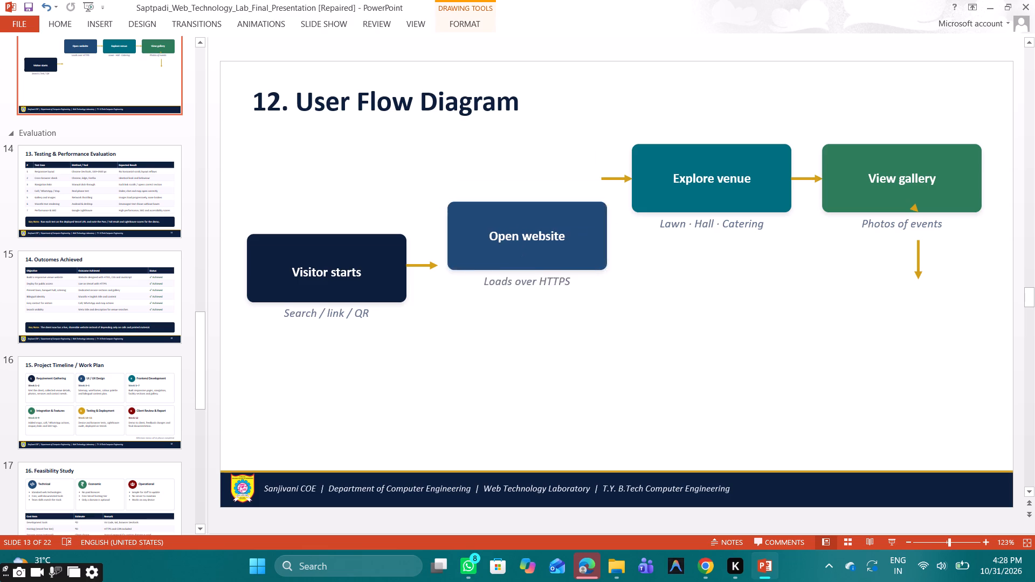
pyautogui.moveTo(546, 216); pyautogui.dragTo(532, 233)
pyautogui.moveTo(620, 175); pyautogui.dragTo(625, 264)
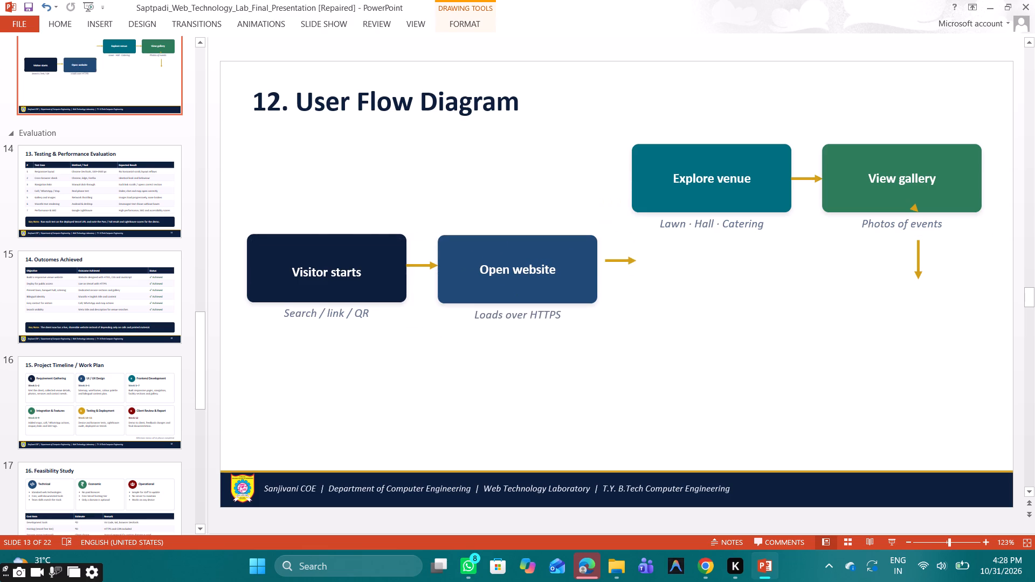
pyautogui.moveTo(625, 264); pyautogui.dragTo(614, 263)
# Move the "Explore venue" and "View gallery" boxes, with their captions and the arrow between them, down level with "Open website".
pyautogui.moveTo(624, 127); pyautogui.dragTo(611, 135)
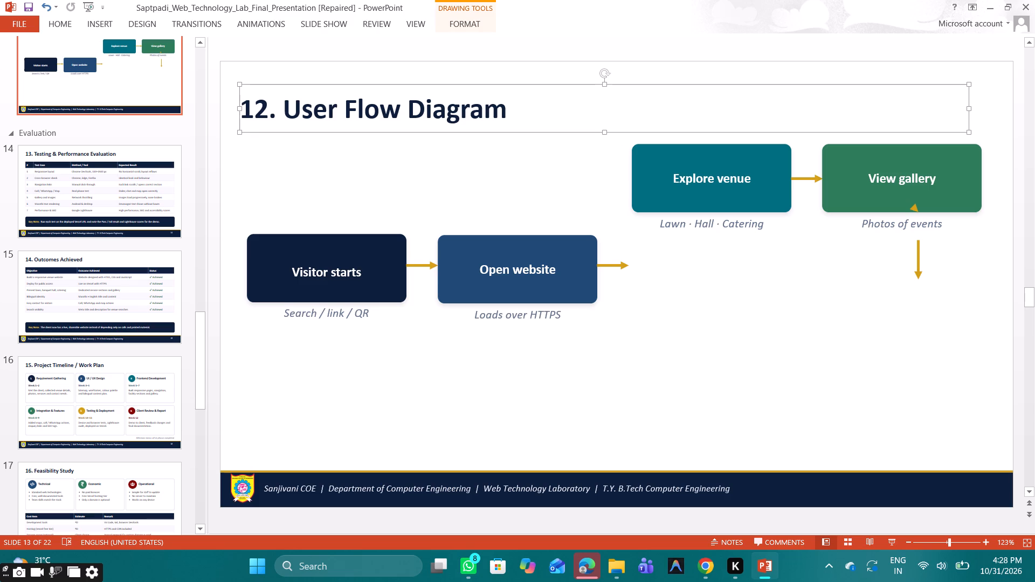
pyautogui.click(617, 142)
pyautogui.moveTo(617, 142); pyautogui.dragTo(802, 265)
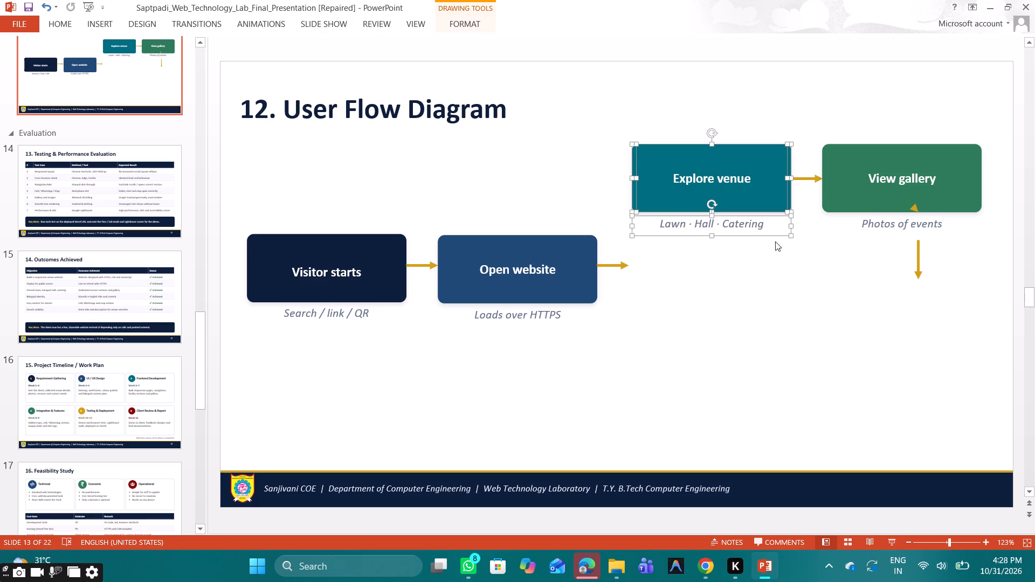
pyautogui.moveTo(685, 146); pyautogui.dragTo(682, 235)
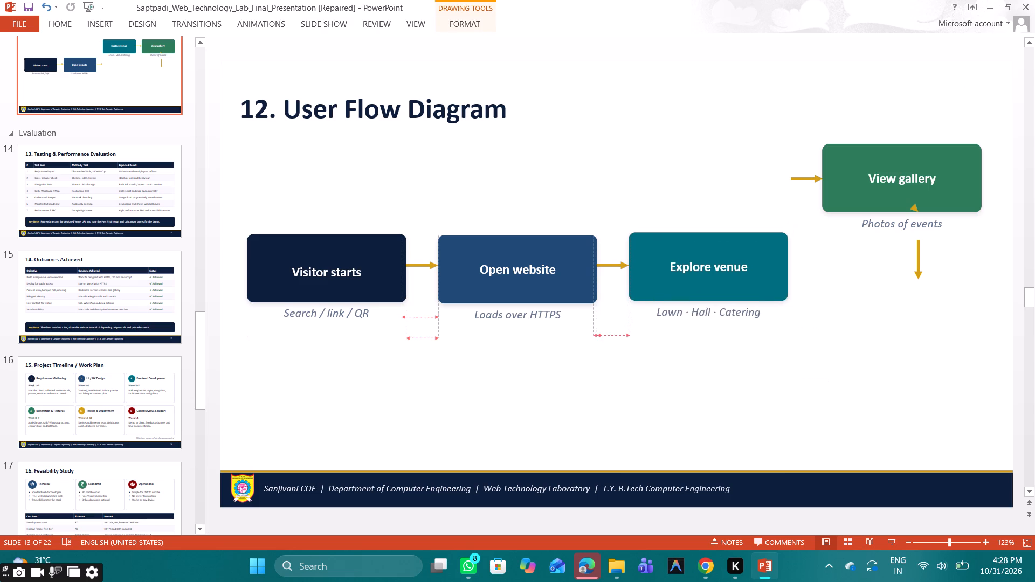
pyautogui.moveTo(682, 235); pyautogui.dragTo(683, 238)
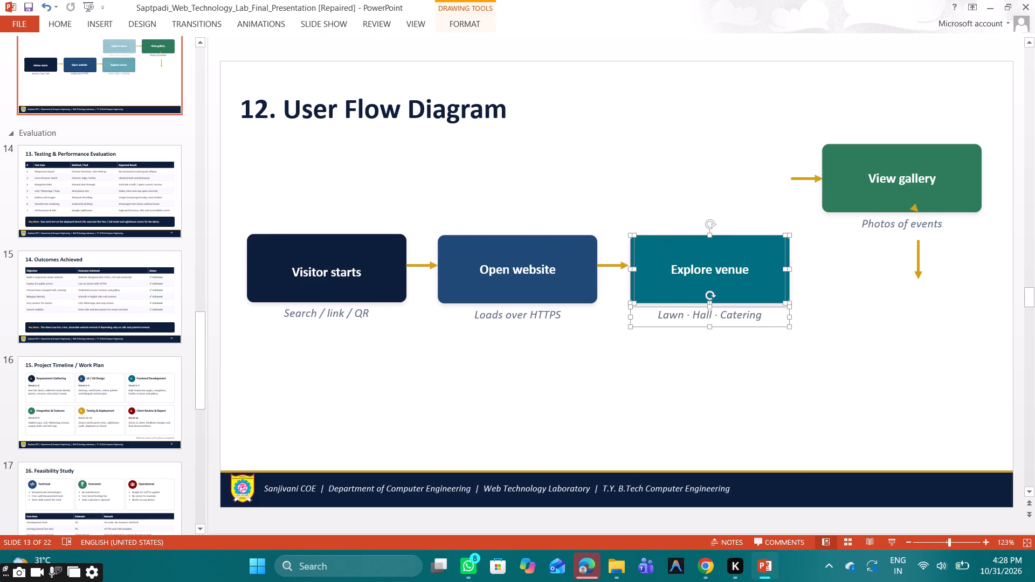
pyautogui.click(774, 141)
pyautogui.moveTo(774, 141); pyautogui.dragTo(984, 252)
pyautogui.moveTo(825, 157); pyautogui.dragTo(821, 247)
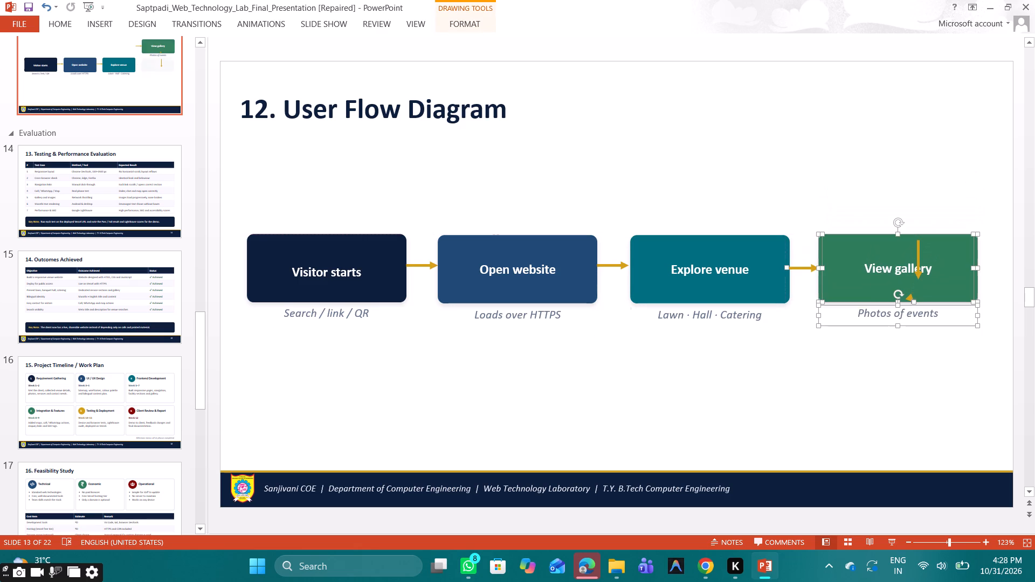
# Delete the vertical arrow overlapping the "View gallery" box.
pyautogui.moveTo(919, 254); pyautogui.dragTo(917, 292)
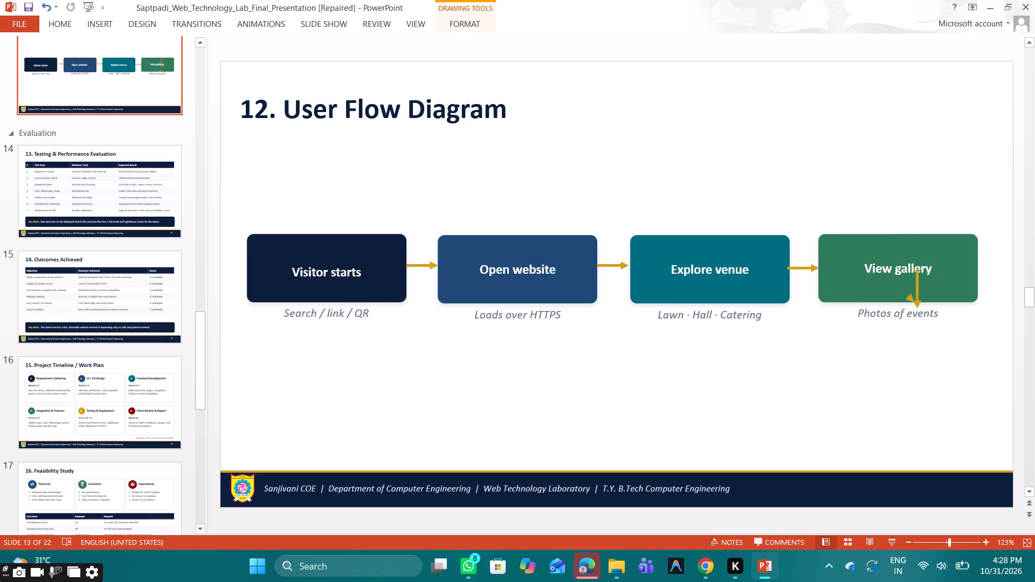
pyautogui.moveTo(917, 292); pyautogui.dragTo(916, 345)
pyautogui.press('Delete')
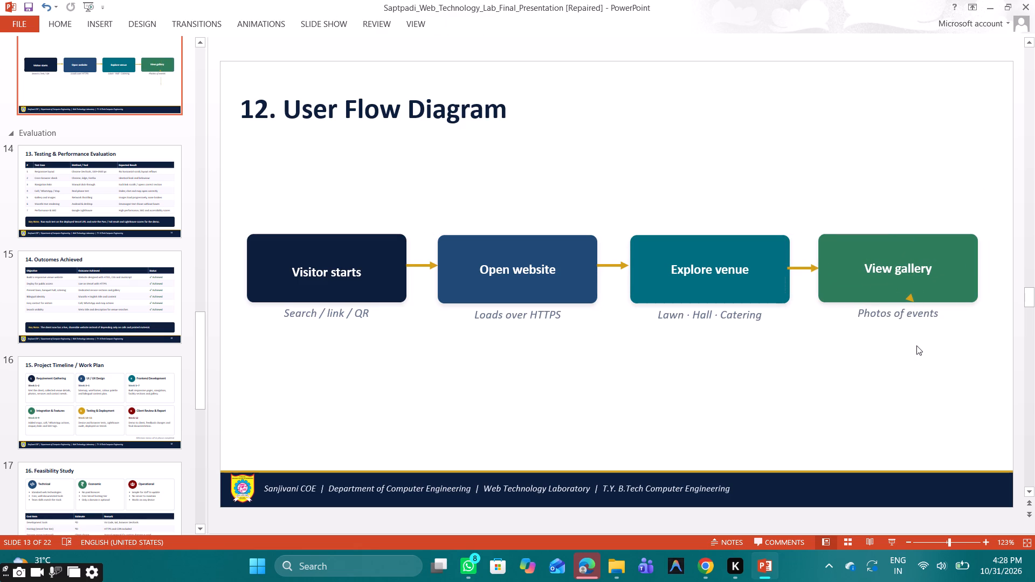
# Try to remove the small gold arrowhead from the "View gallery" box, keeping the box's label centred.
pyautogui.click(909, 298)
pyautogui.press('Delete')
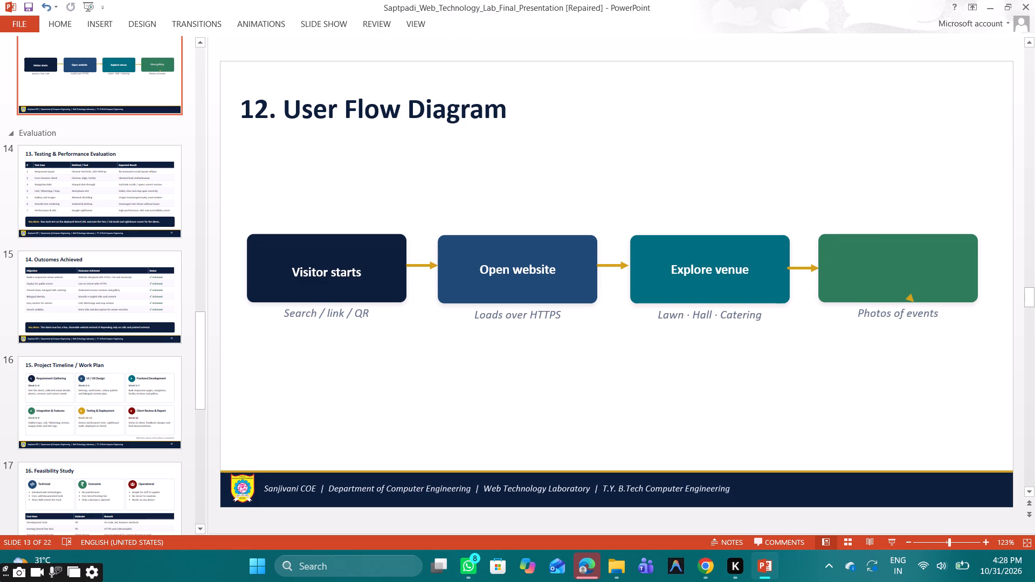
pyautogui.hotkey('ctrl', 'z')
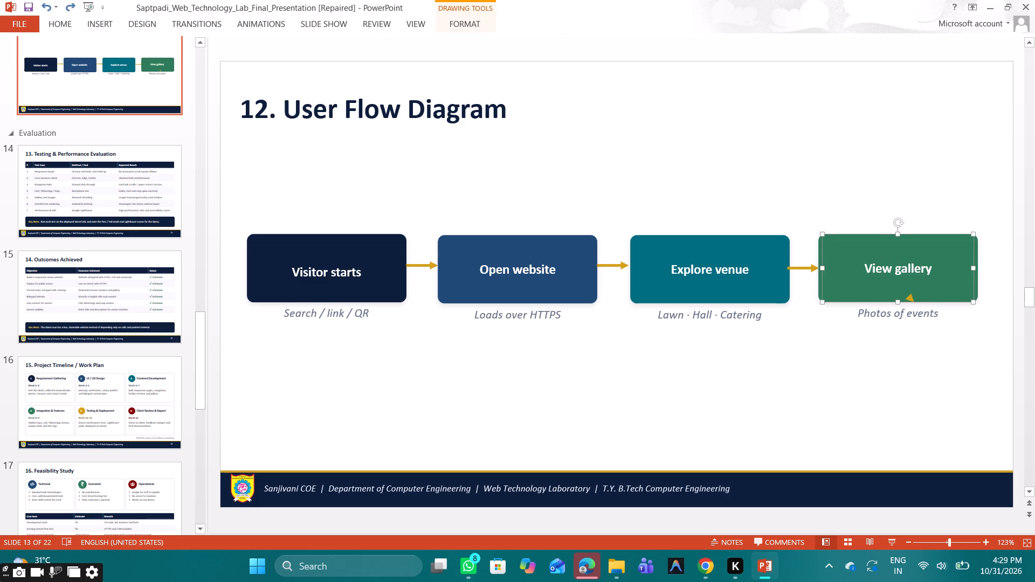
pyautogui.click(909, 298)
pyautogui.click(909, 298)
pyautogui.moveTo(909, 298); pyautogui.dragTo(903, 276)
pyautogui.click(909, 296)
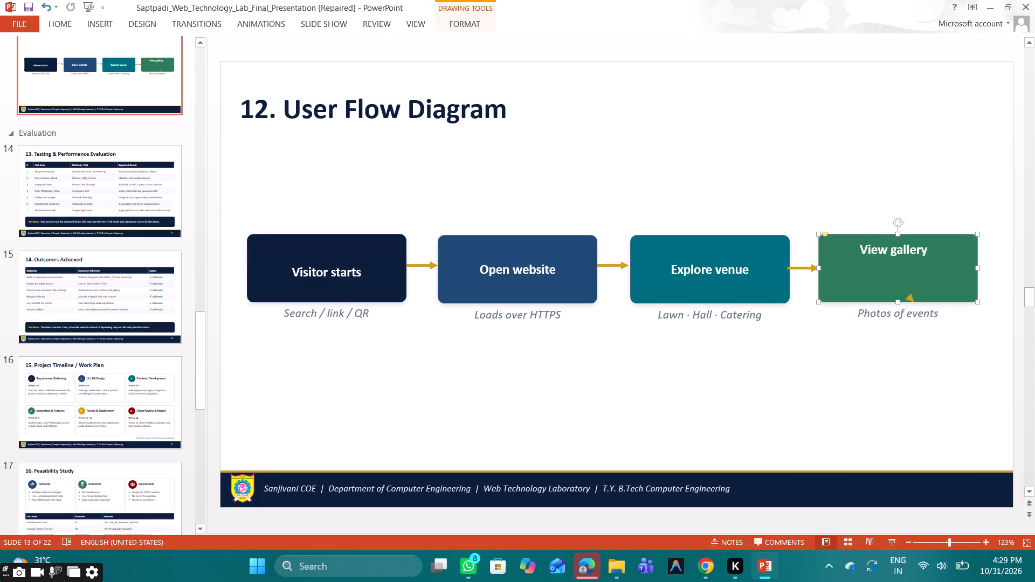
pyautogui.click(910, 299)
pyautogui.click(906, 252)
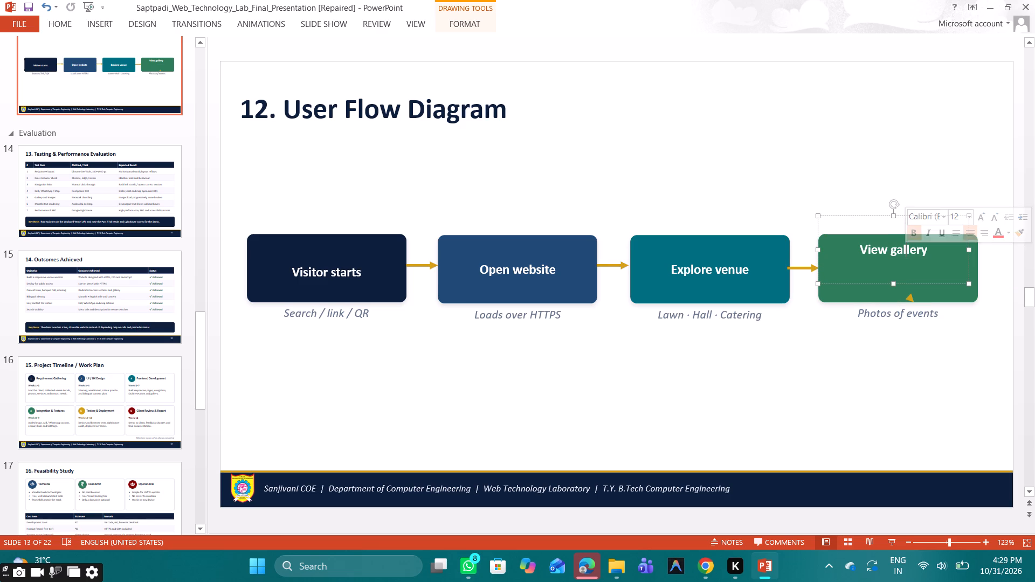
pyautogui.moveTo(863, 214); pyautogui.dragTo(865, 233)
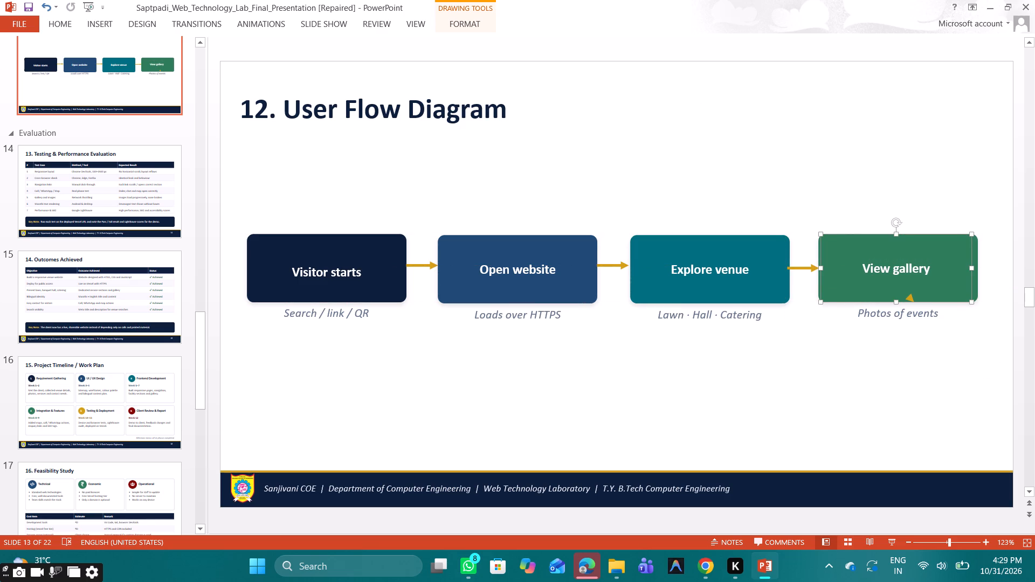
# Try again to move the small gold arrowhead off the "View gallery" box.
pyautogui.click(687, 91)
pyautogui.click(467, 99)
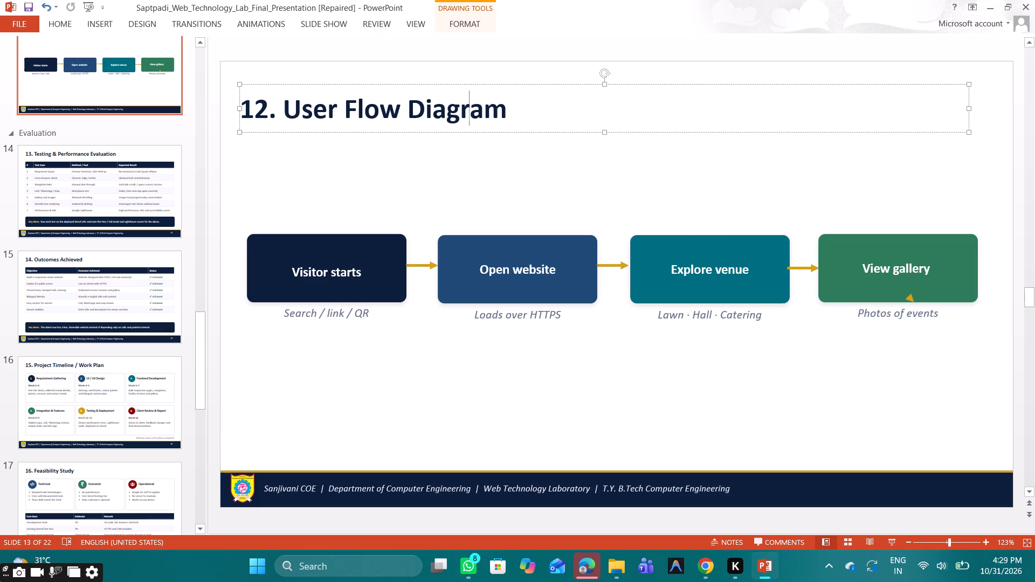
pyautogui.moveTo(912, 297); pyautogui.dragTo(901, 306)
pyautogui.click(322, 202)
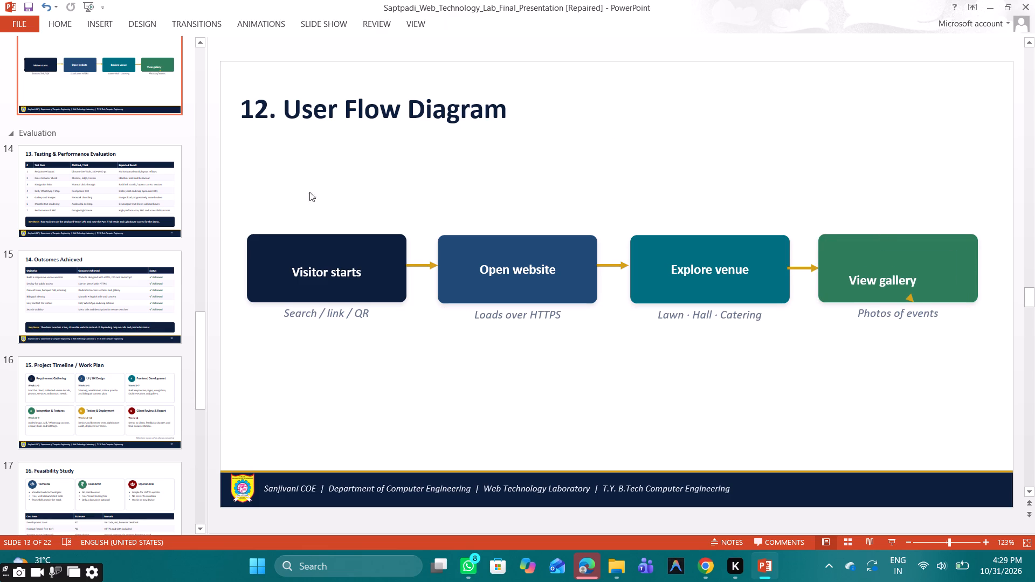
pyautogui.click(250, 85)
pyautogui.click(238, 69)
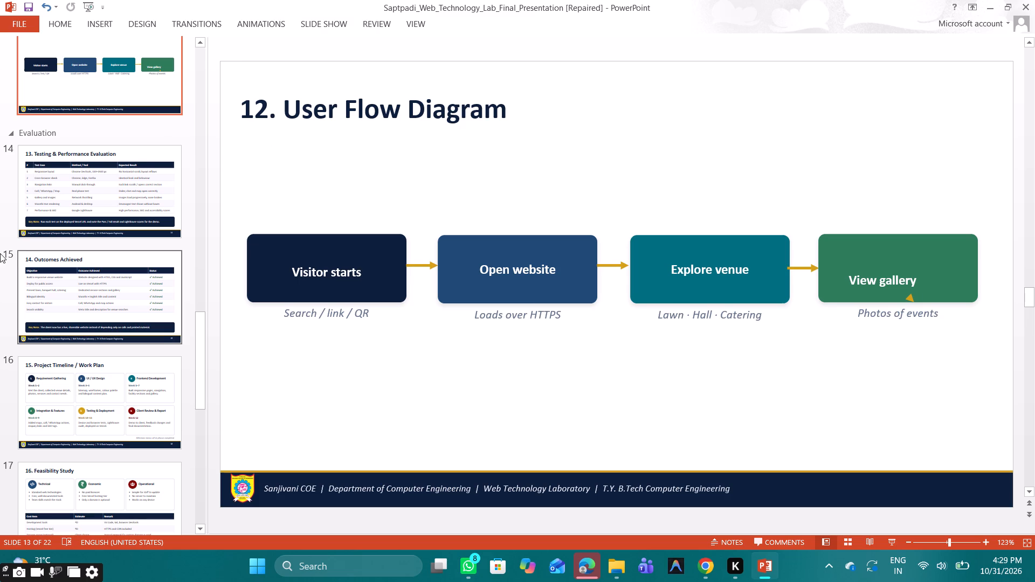
# Delete the entire User Flow Diagram slide from the presentation.
pyautogui.click(104, 70)
pyautogui.press('Delete')
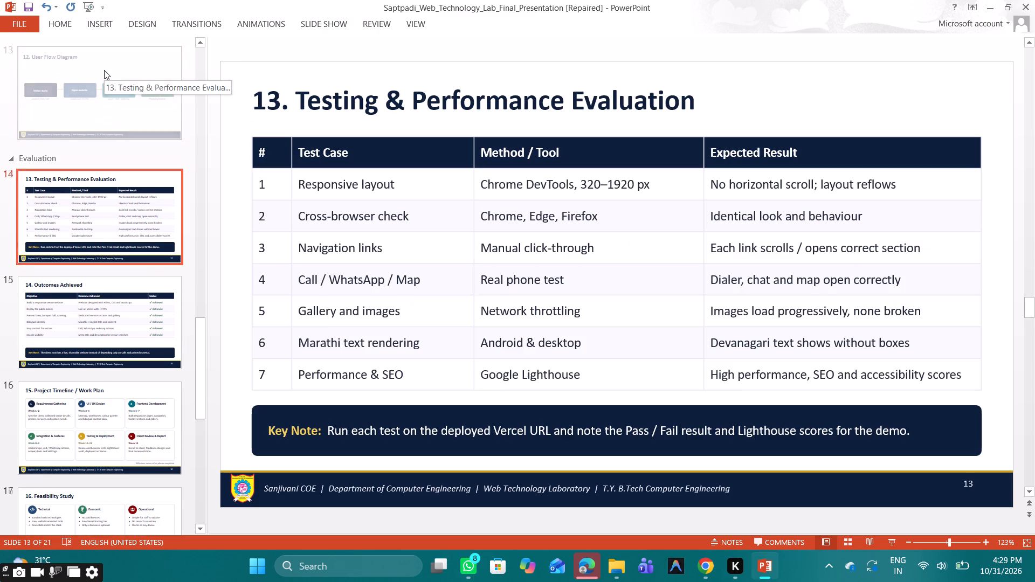
# Review the Testing & Performance Evaluation, Outcomes Achieved and Project Timeline slides and skim the thumbnails of the remaining ones.
pyautogui.scroll(-1, 104, 70)
pyautogui.scroll(1, 94, 96)
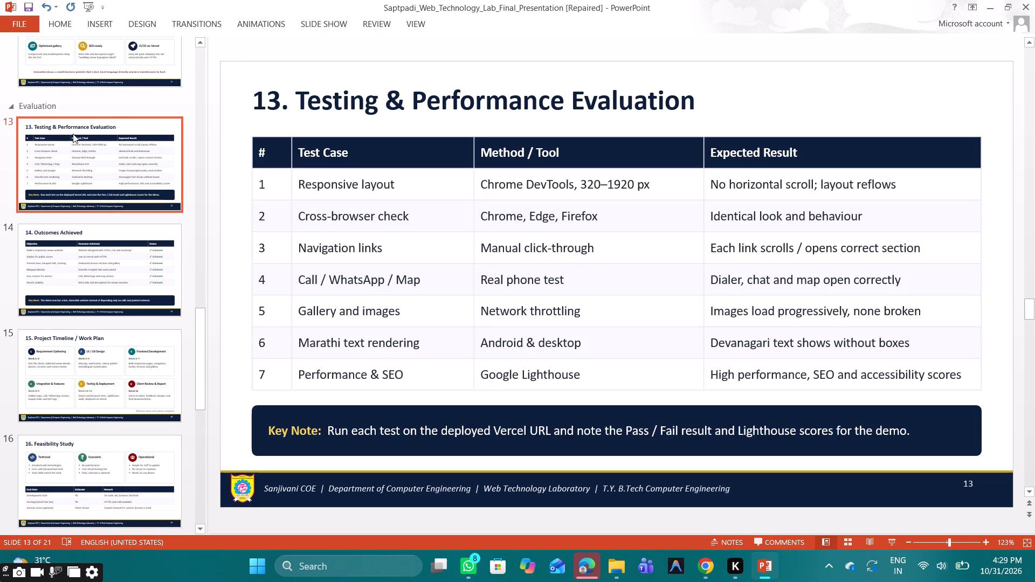
pyautogui.click(73, 134)
pyautogui.click(73, 134)
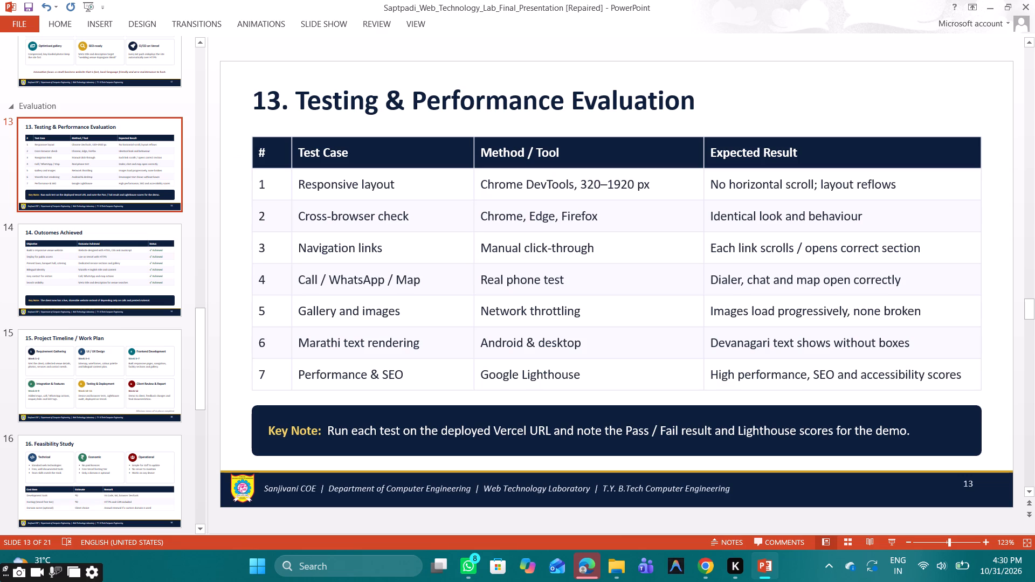
pyautogui.click(125, 267)
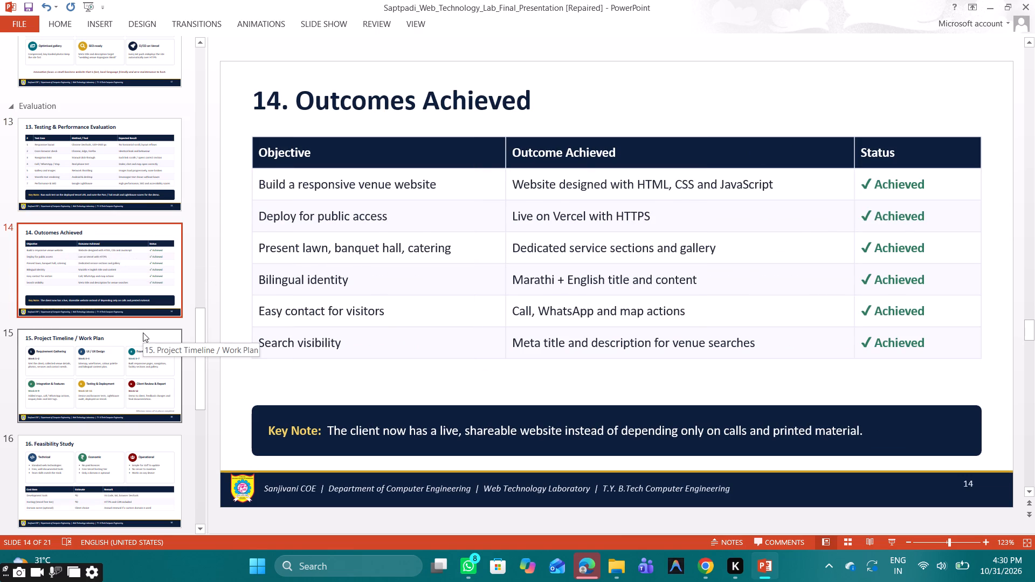
pyautogui.click(143, 332)
pyautogui.scroll(-2, 143, 332)
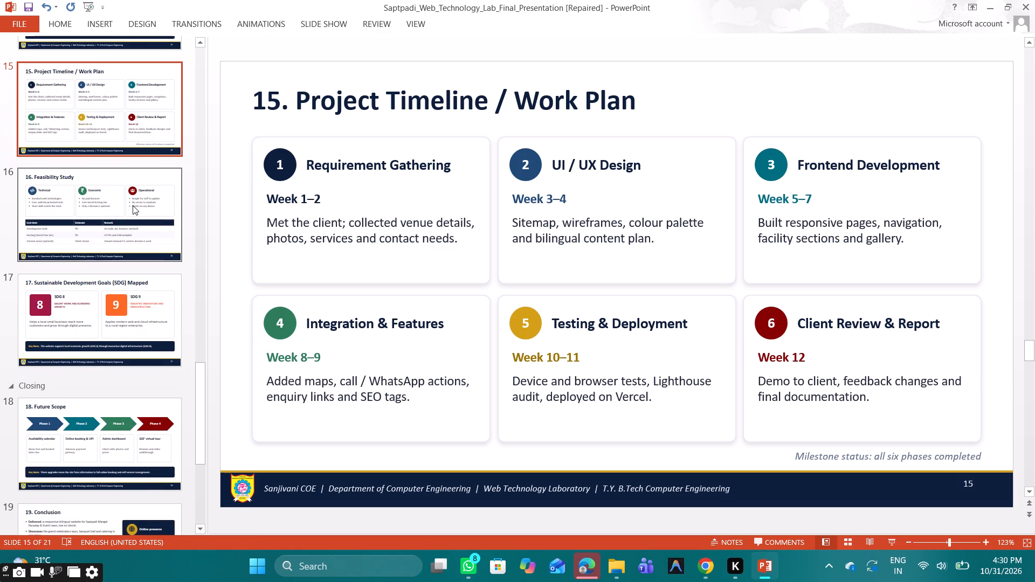
pyautogui.scroll(-4, 133, 205)
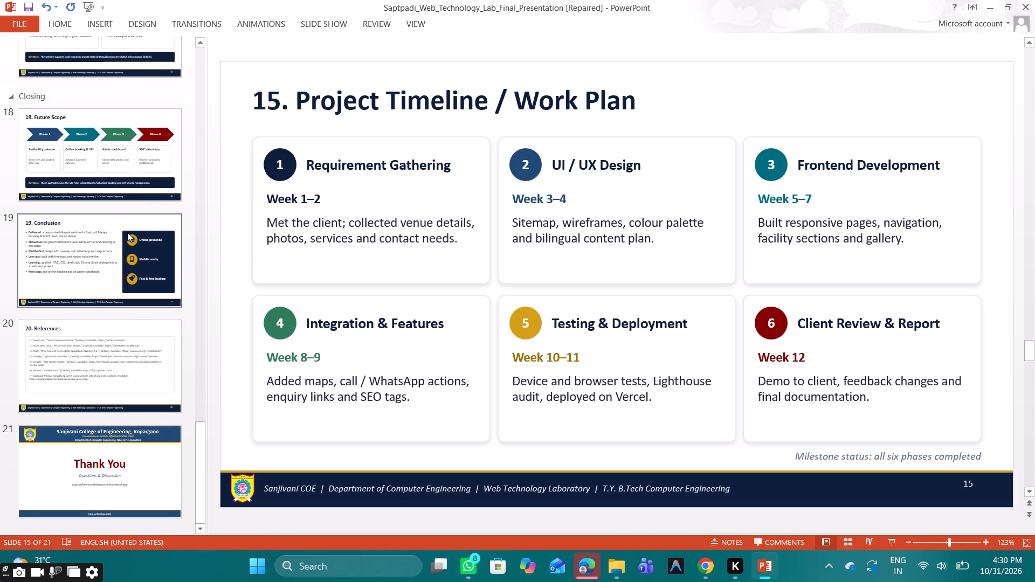
pyautogui.scroll(1, 122, 168)
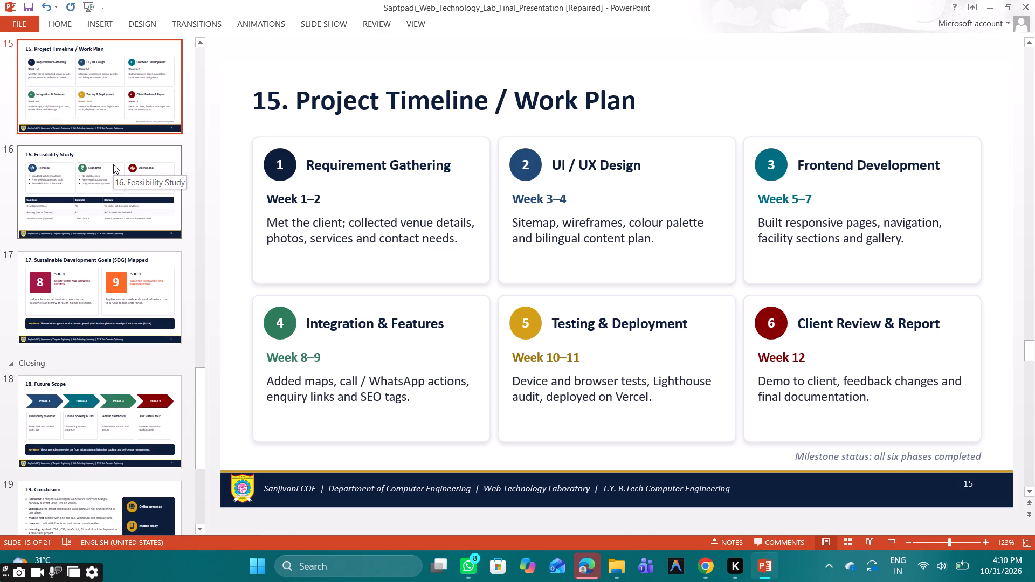
# Delete the Feasibility Study and Sustainable Development Goals (SDG) Mapped slides.
pyautogui.click(114, 162)
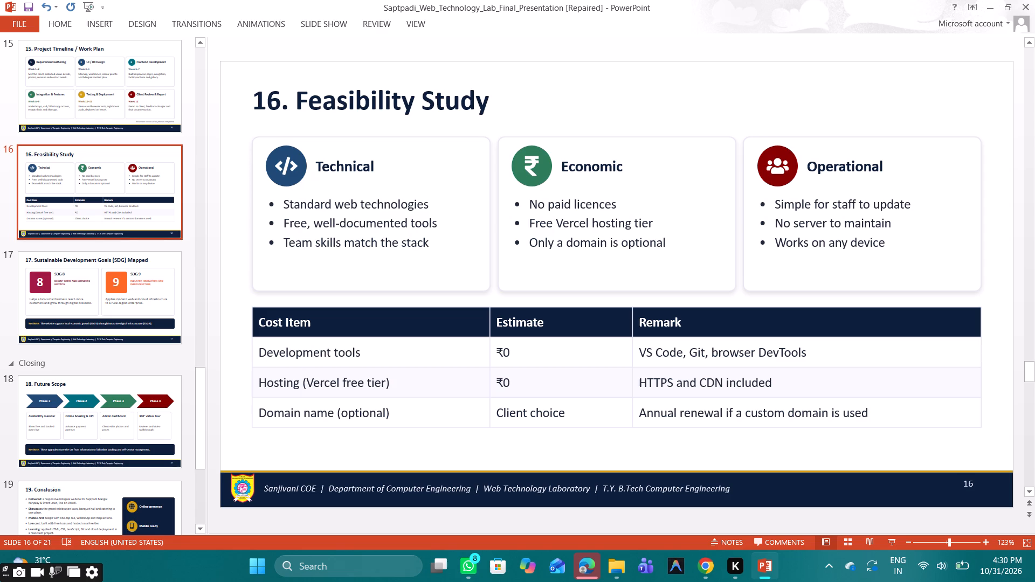
pyautogui.press('Delete')
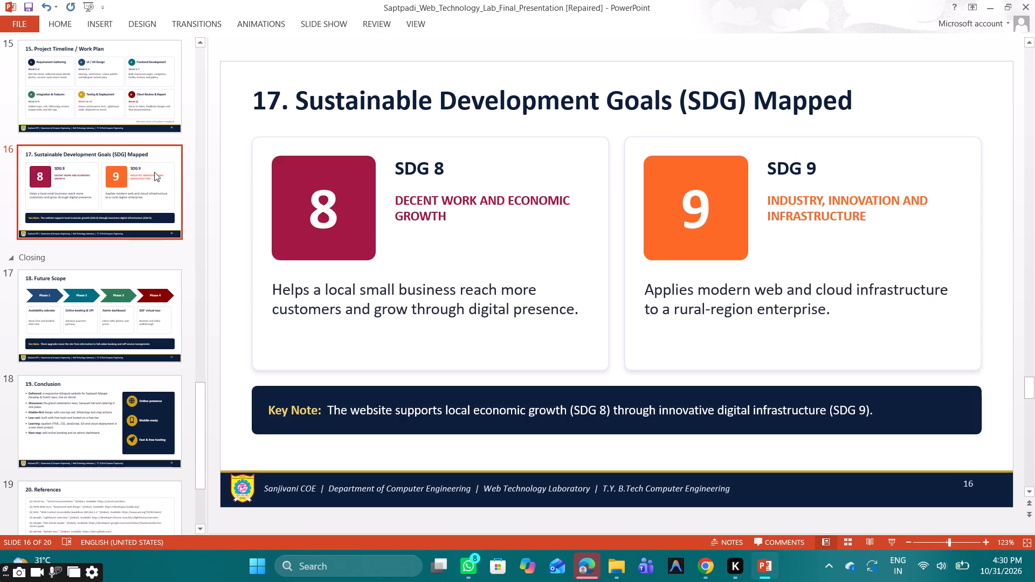
pyautogui.press('Delete')
# Review the closing slides from Future Scope through Conclusion and References to Thank You for content and layout problems.
pyautogui.click(125, 230)
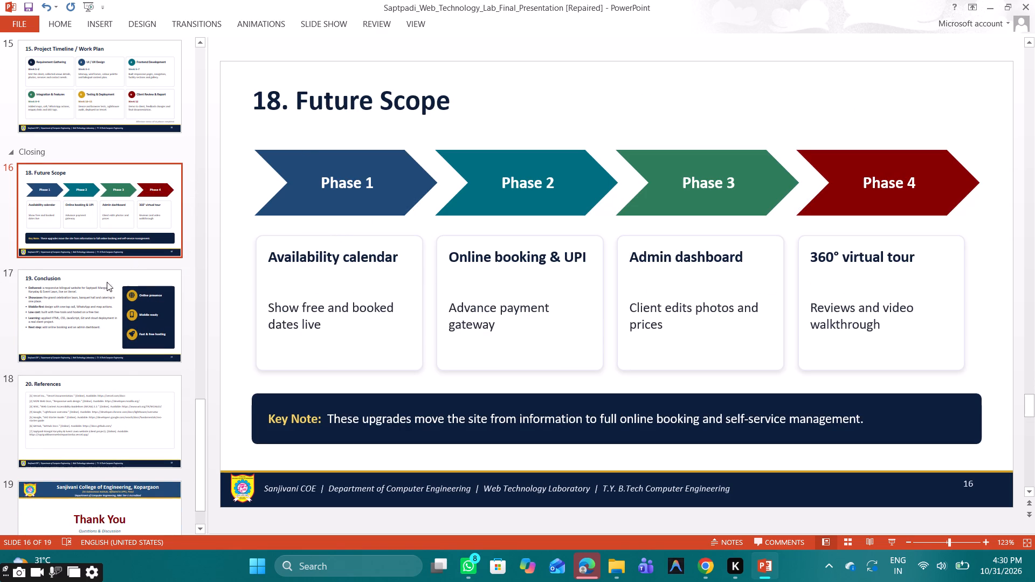
pyautogui.click(118, 313)
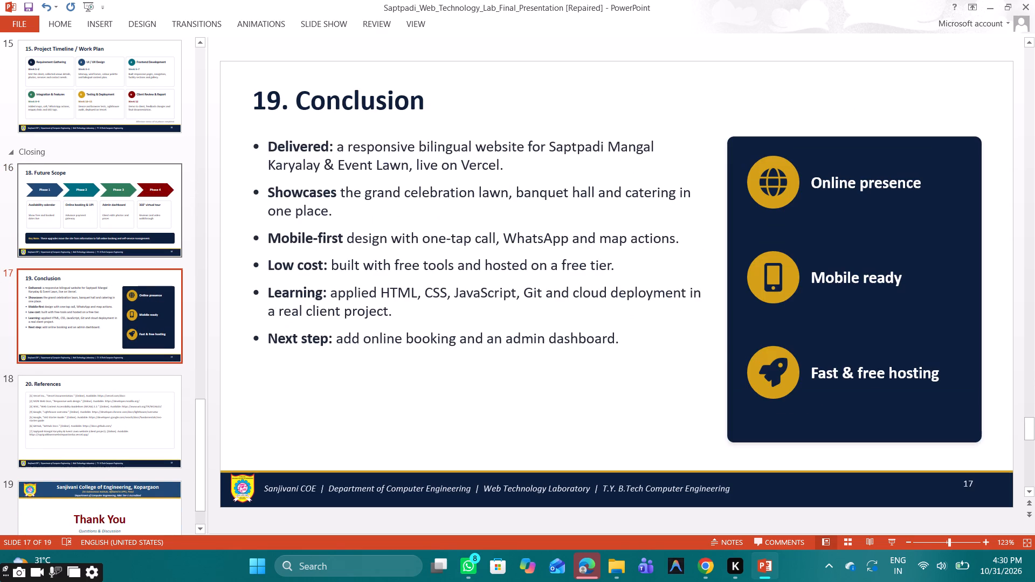
pyautogui.click(402, 98)
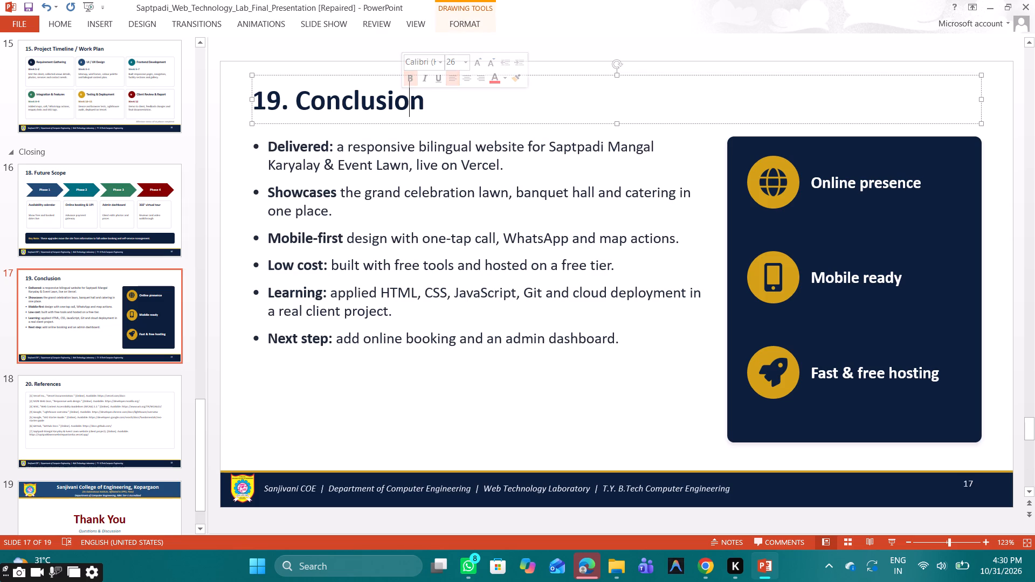
pyautogui.click(368, 98)
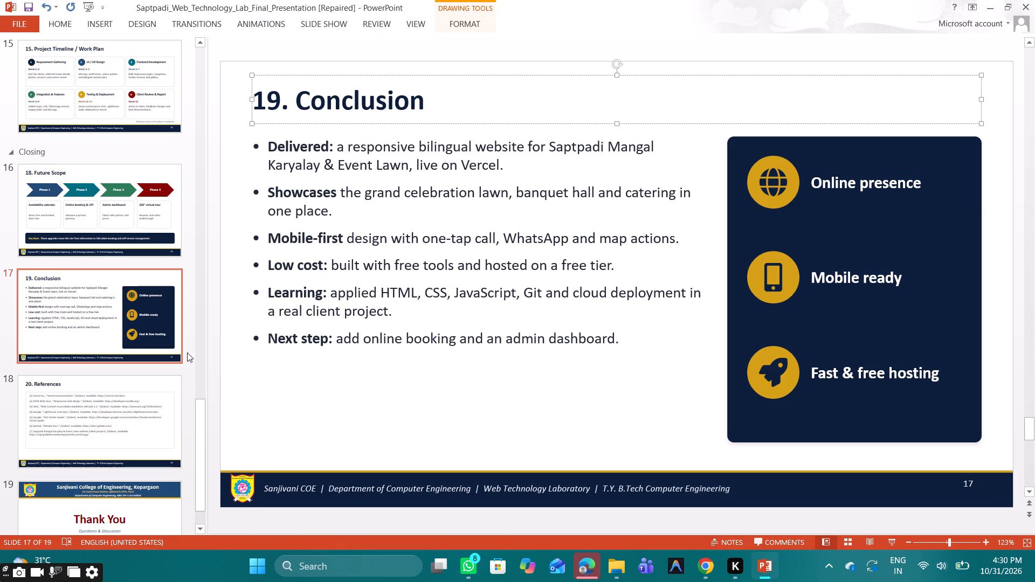
pyautogui.click(107, 221)
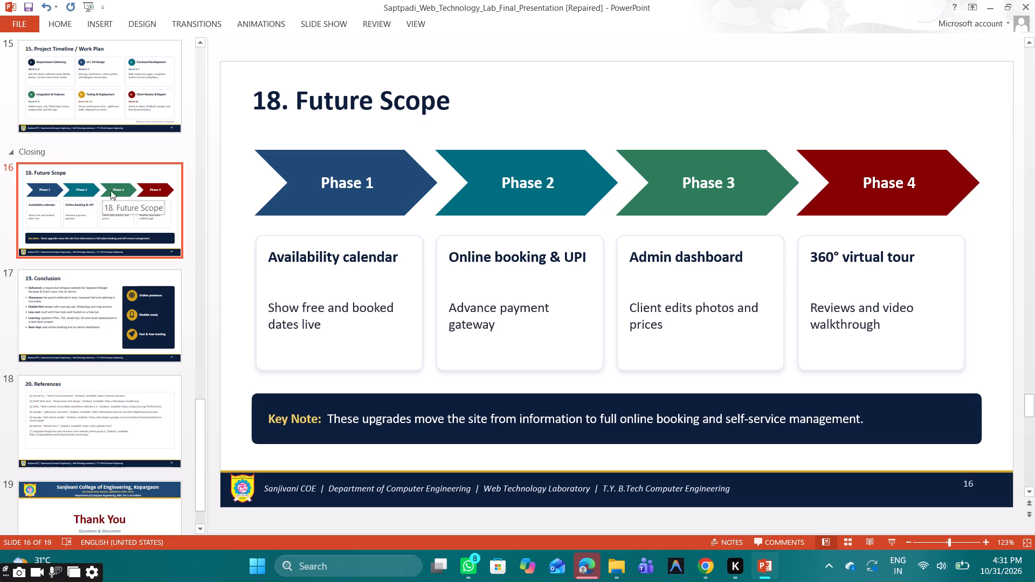
pyautogui.click(75, 329)
pyautogui.click(75, 378)
pyautogui.scroll(-1, 84, 395)
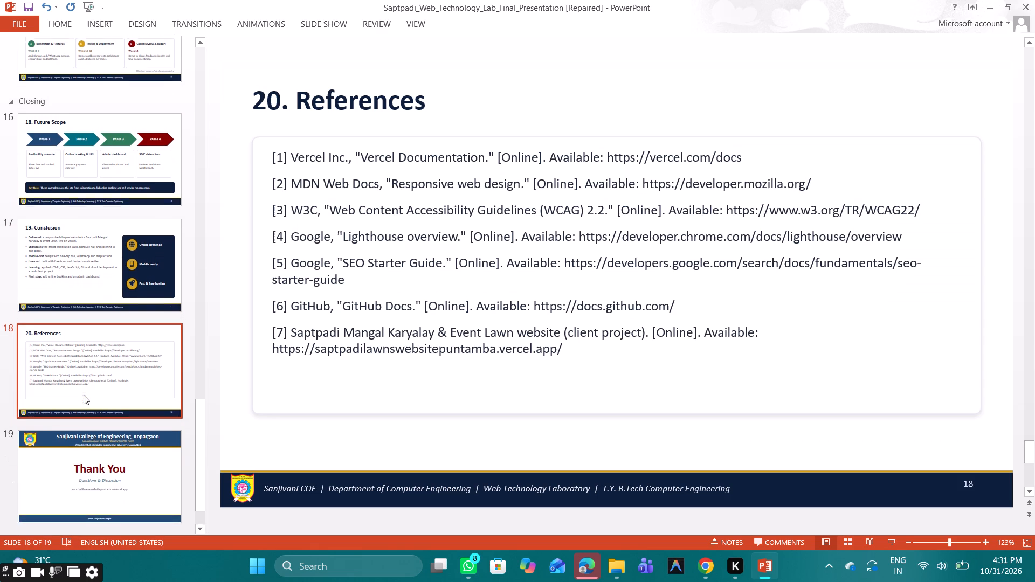
pyautogui.scroll(-1, 84, 395)
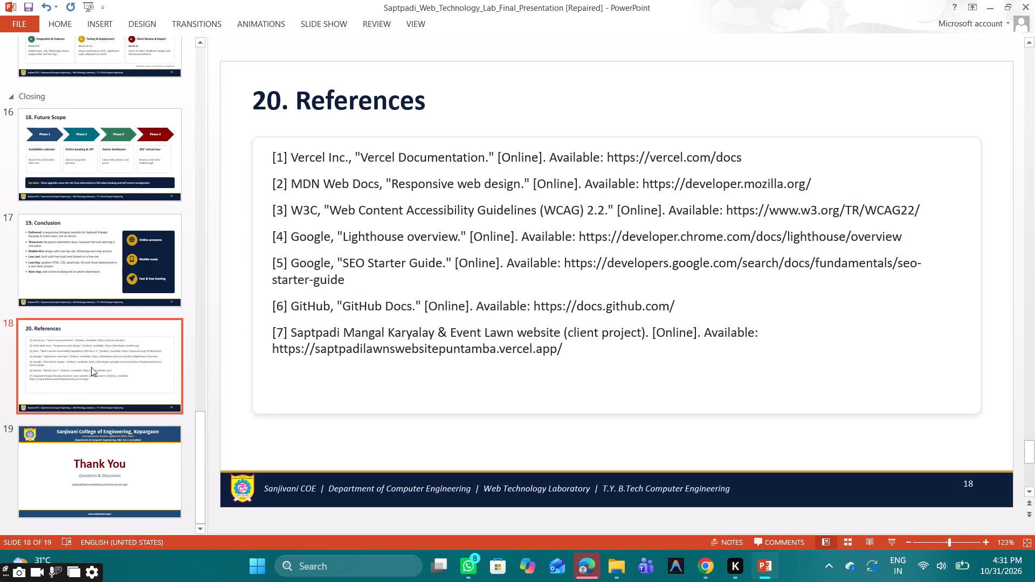
pyautogui.click(88, 457)
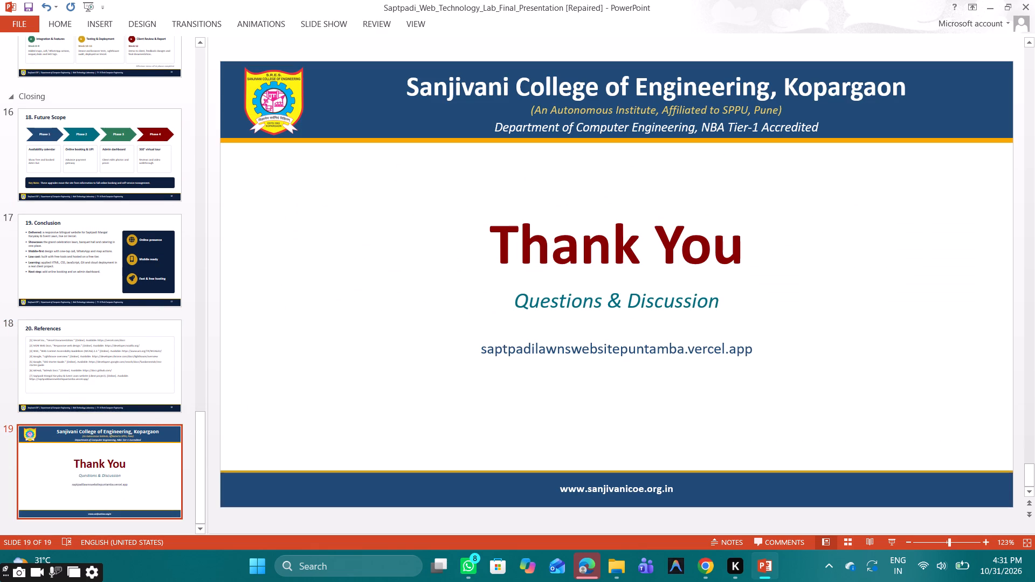
# Delete the website address line below Questions & Discussion on the Thank You slide.
pyautogui.click(594, 304)
pyautogui.tripleClick(604, 347)
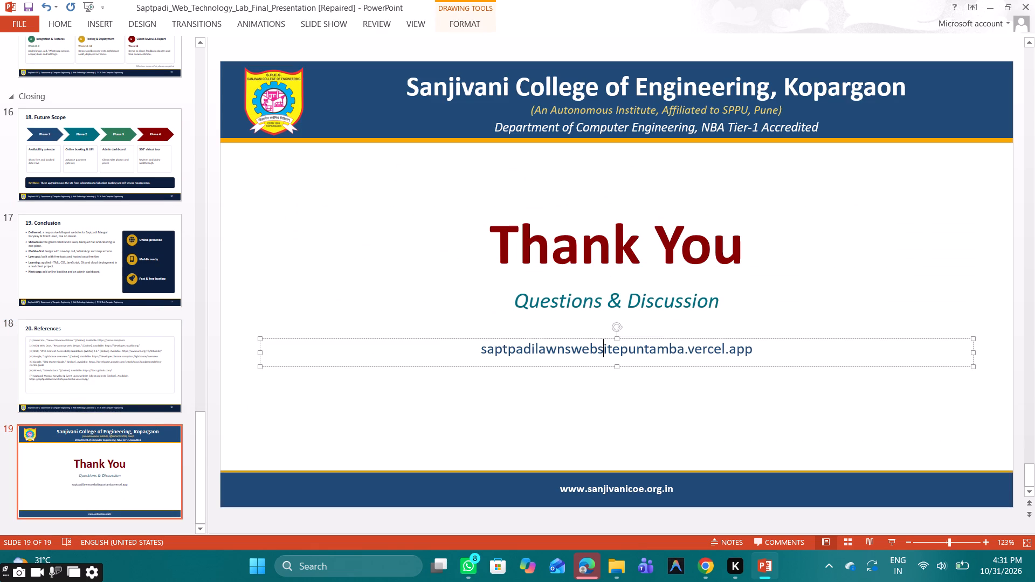
pyautogui.click(604, 347)
pyautogui.press('Delete')
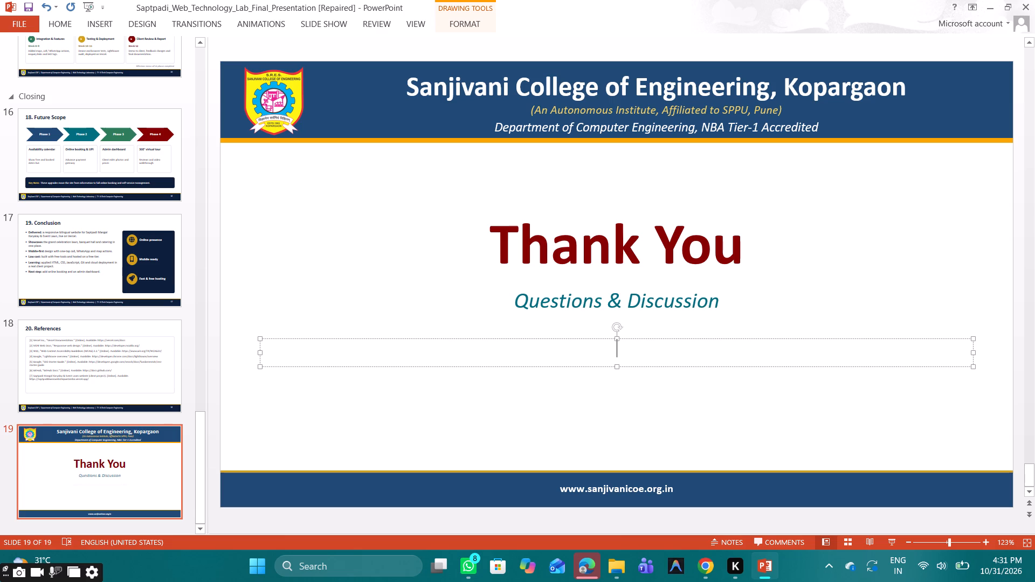
pyautogui.click(548, 174)
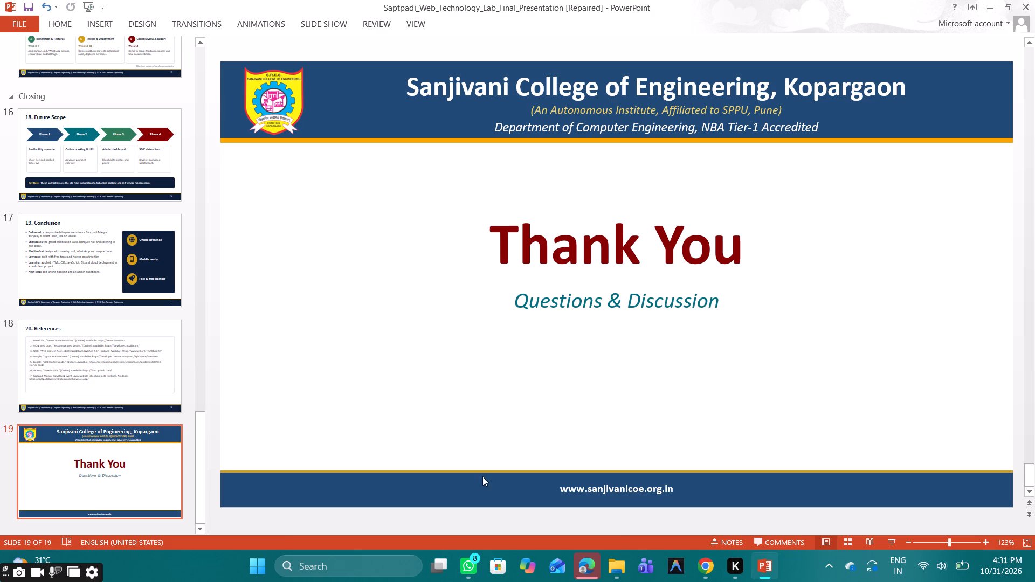
# Go back through the closing slides and delete the Project Timeline / Work Plan slide.
pyautogui.click(95, 342)
pyautogui.click(76, 262)
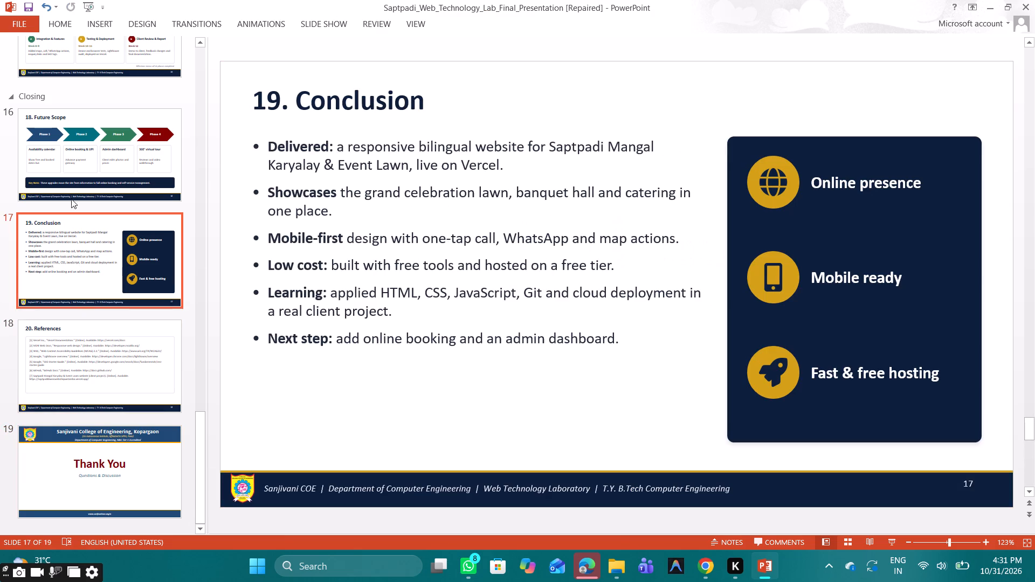
pyautogui.click(77, 151)
pyautogui.scroll(1, 77, 151)
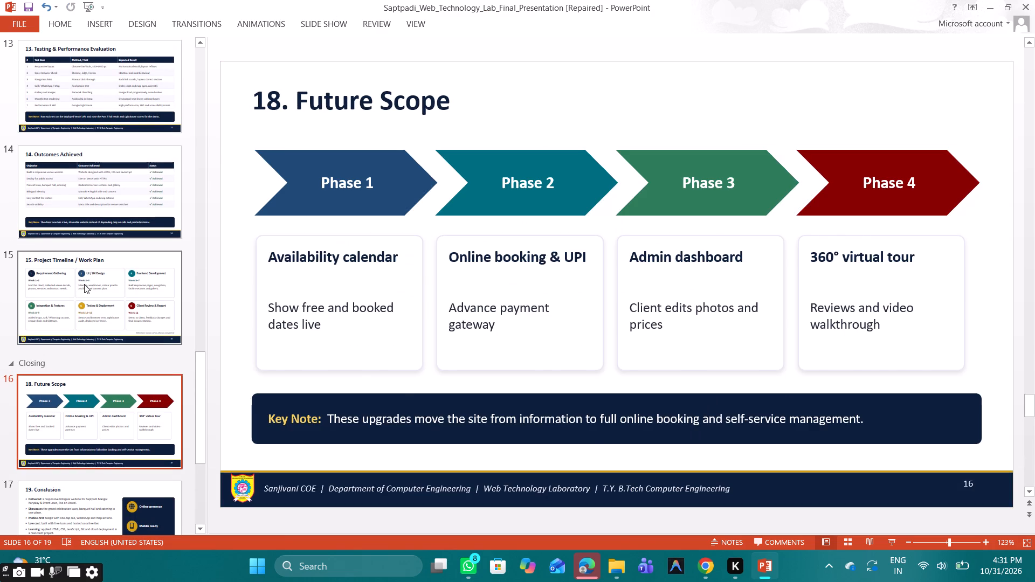
pyautogui.click(84, 284)
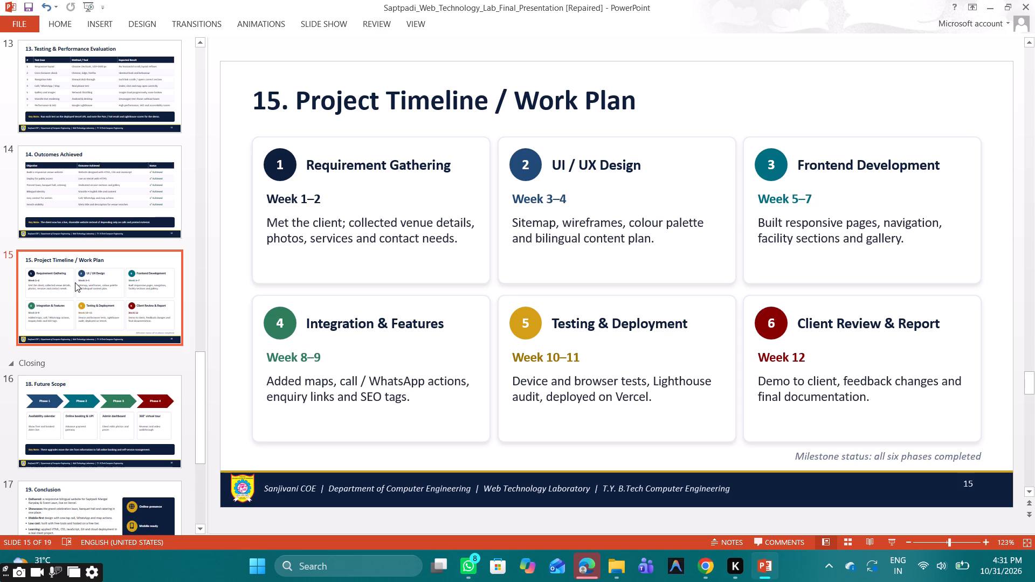
pyautogui.press('Delete')
# Play the slide show from the title slide and review the slides through Proposed System: Architecture, then exit on the Literature Survey slide.
pyautogui.click(85, 219)
pyautogui.scroll(1, 85, 219)
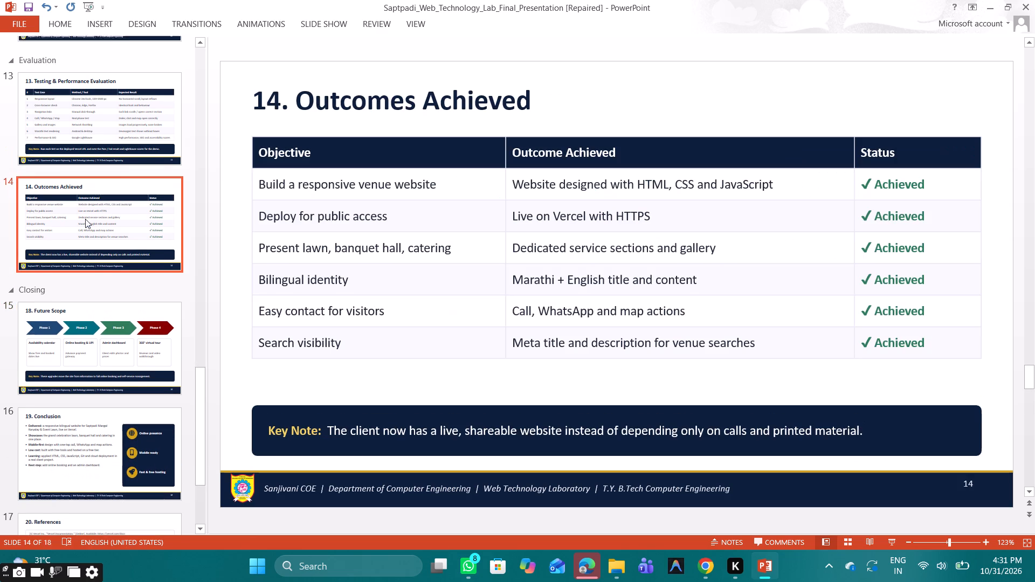
pyautogui.scroll(1, 85, 219)
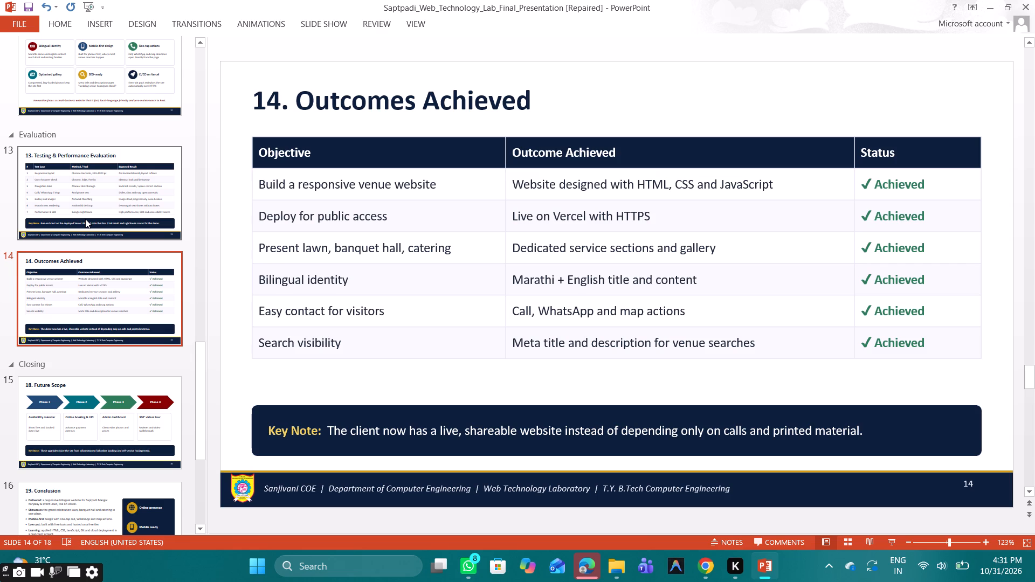
pyautogui.scroll(20, 58, 101)
pyautogui.scroll(4, 58, 101)
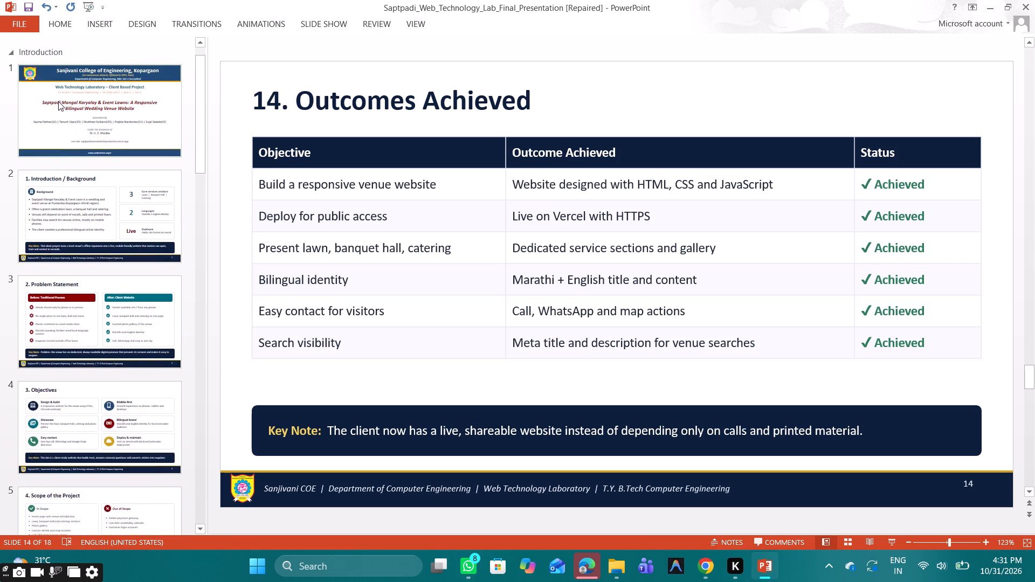
pyautogui.scroll(20, 58, 101)
pyautogui.scroll(20, 58, 101)
pyautogui.scroll(15, 58, 101)
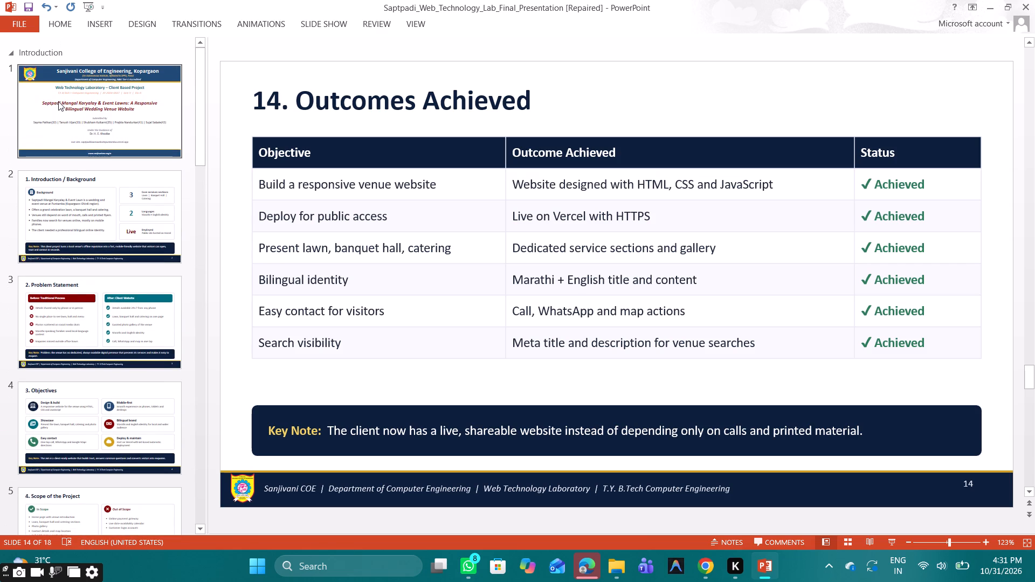
pyautogui.click(91, 98)
pyautogui.click(51, 226)
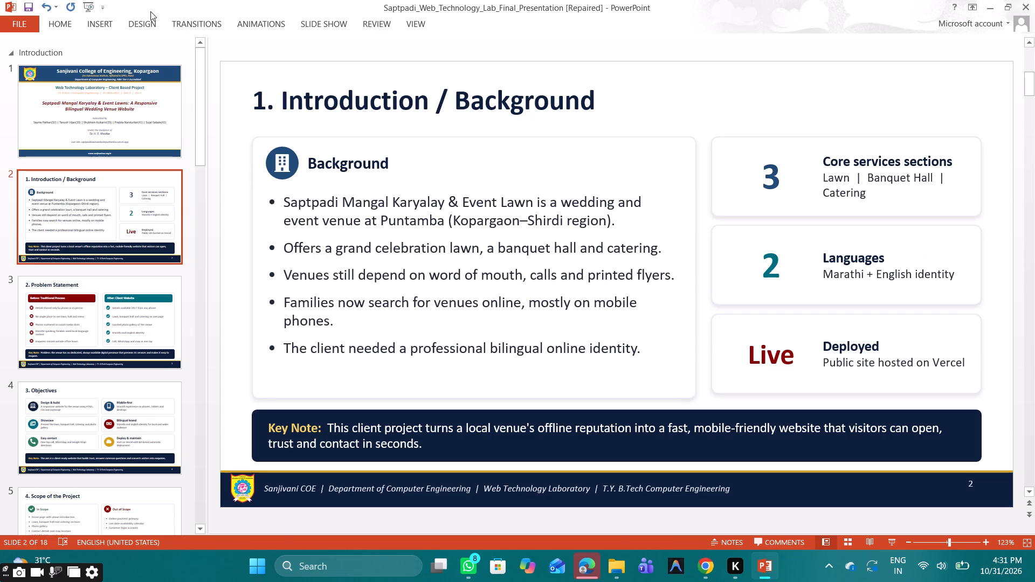
pyautogui.click(86, 14)
pyautogui.click(86, 12)
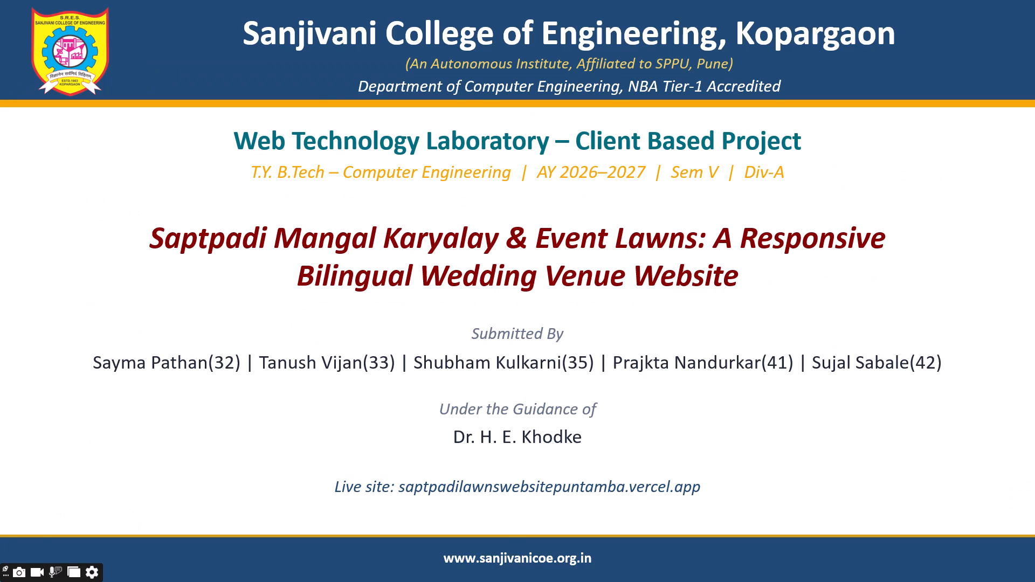
pyautogui.press('Right')
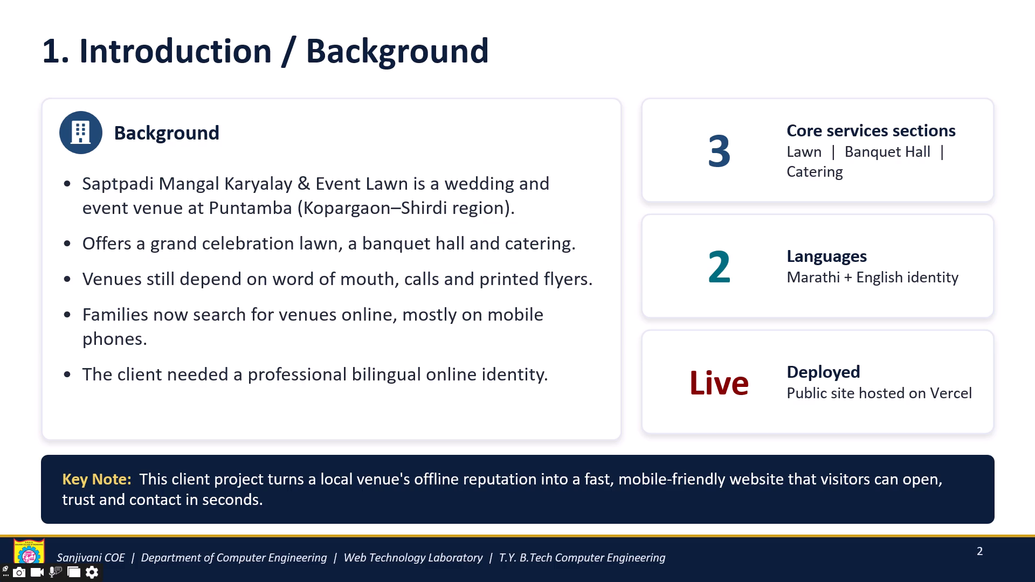
pyautogui.press('Right')
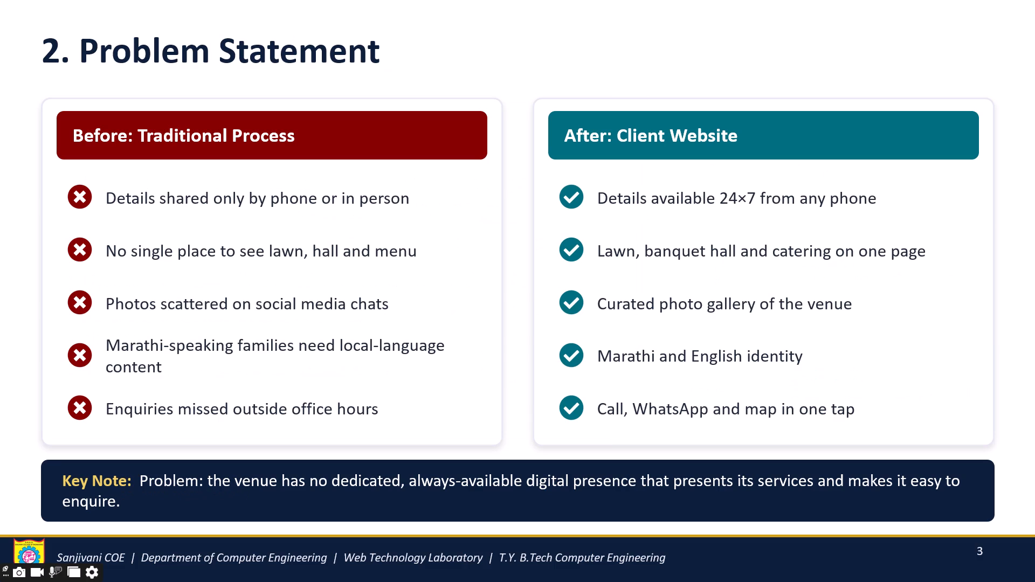
pyautogui.press('Right')
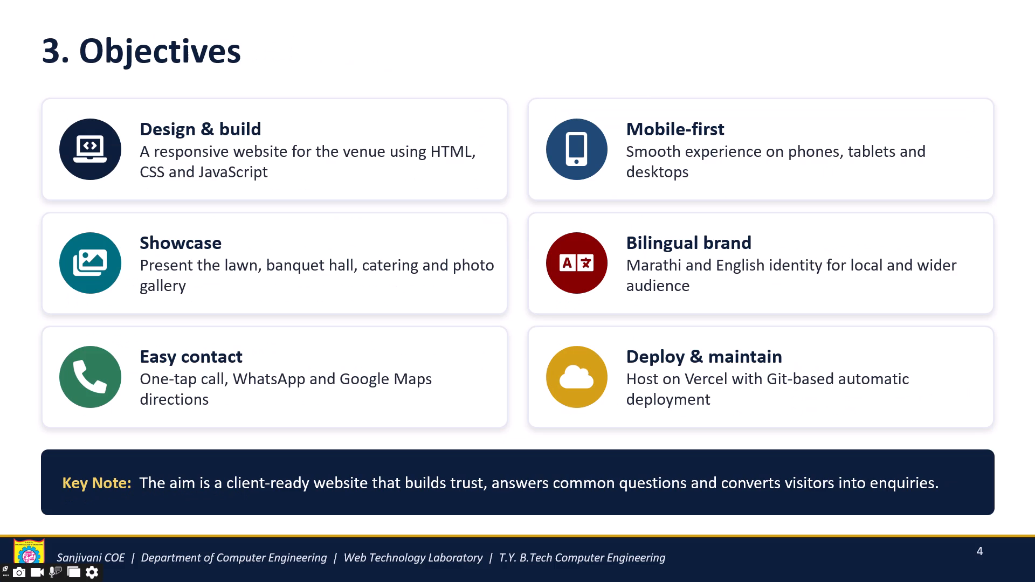
pyautogui.press('Right')
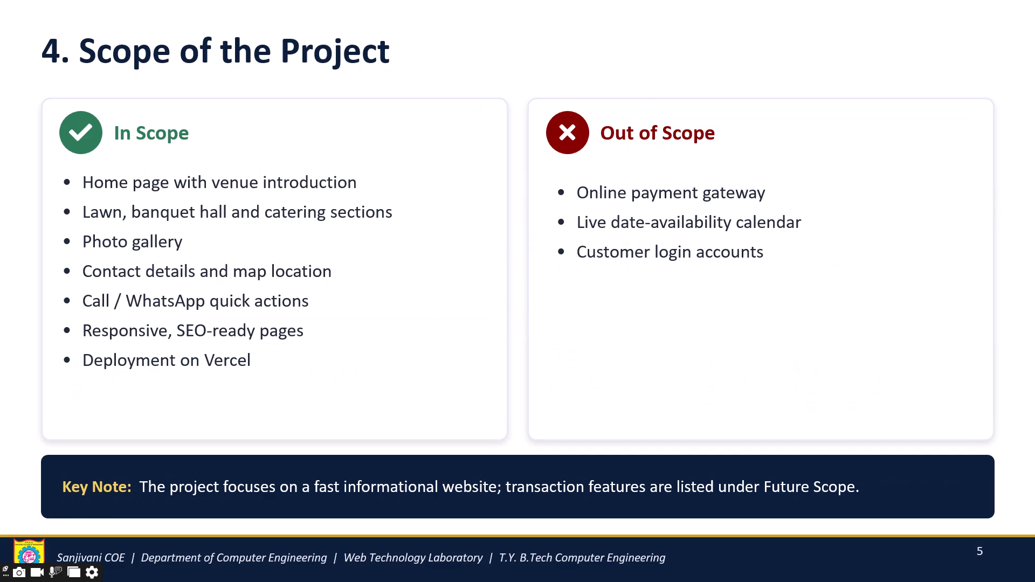
pyautogui.press('Right')
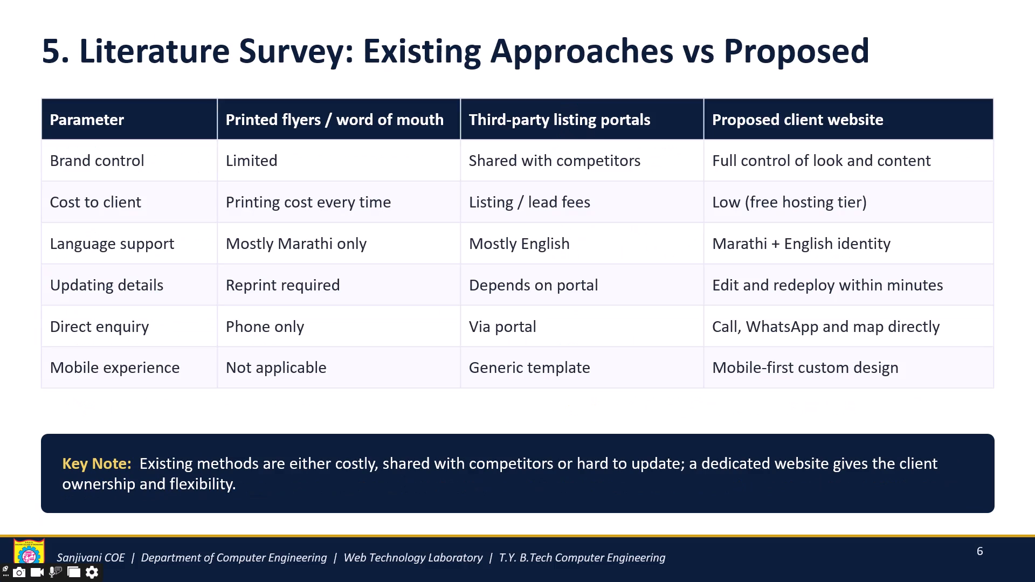
pyautogui.press('Right')
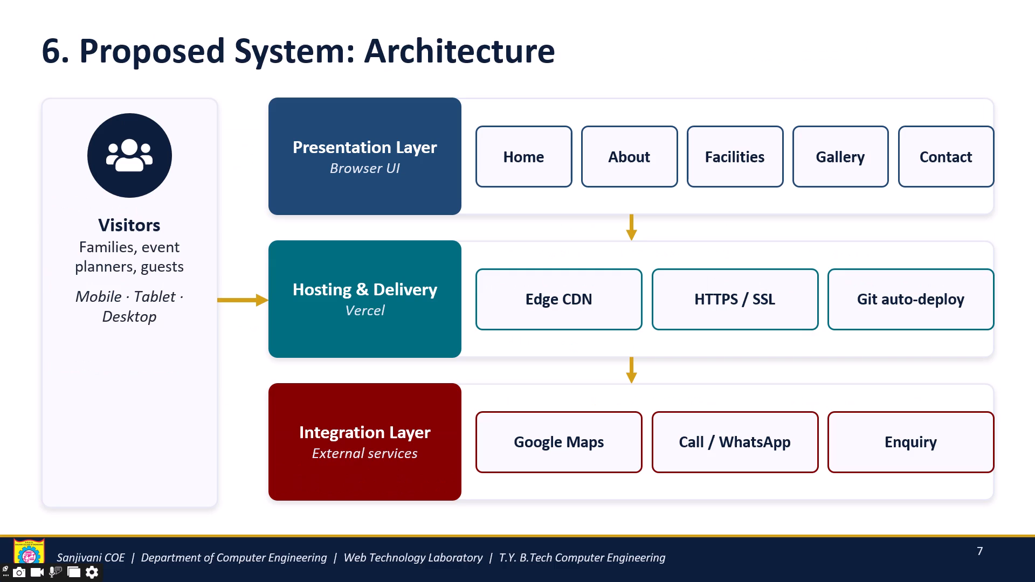
pyautogui.press('Left')
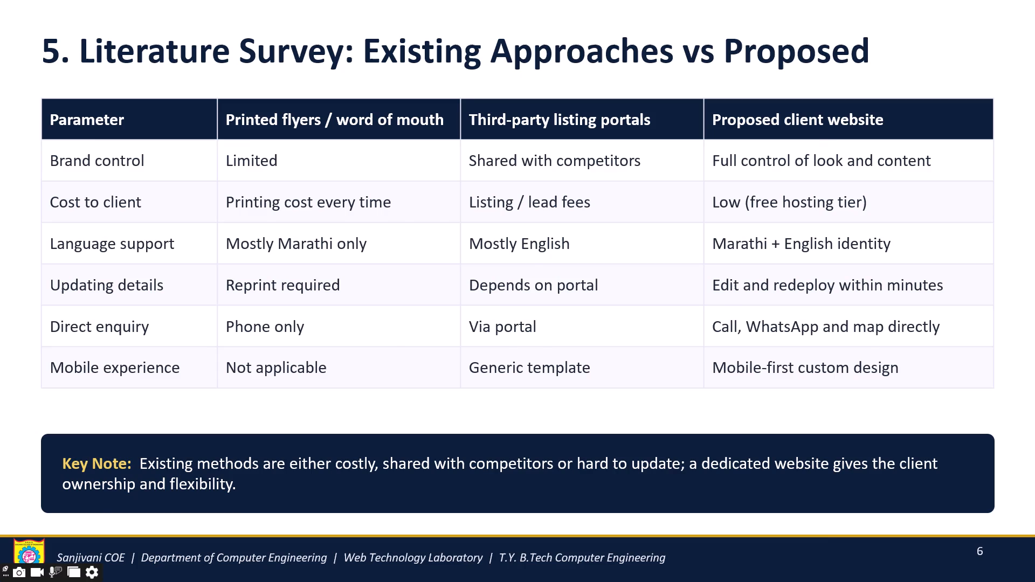
pyautogui.press('Escape')
# Delete the Literature Survey: Existing Approaches vs Proposed slide.
pyautogui.scroll(-1, 102, 362)
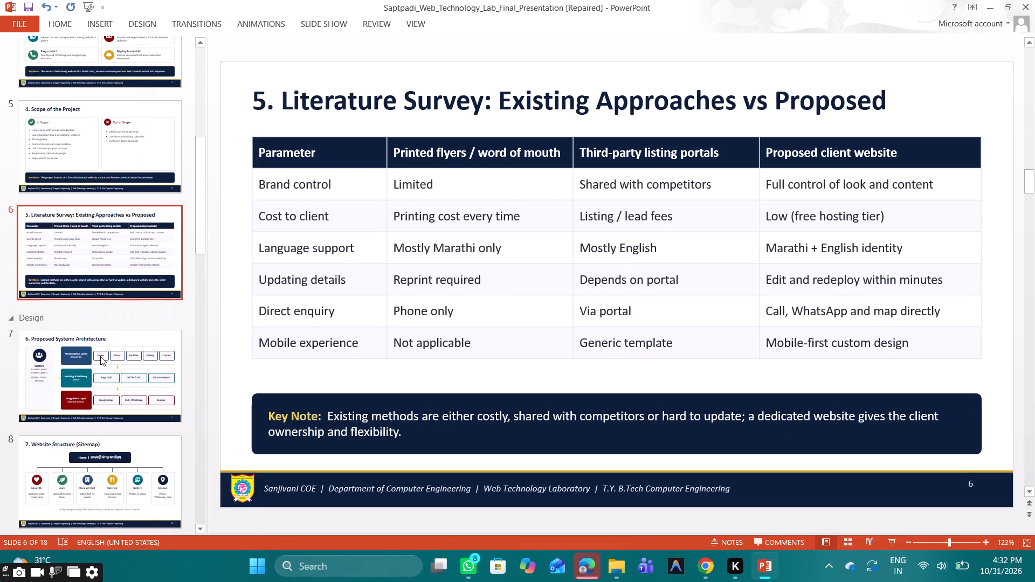
pyautogui.click(89, 272)
pyautogui.press('Delete')
# Review the slides from Proposed System: Architecture through Implementation / Module Details for content that should be kept or removed.
pyautogui.click(111, 240)
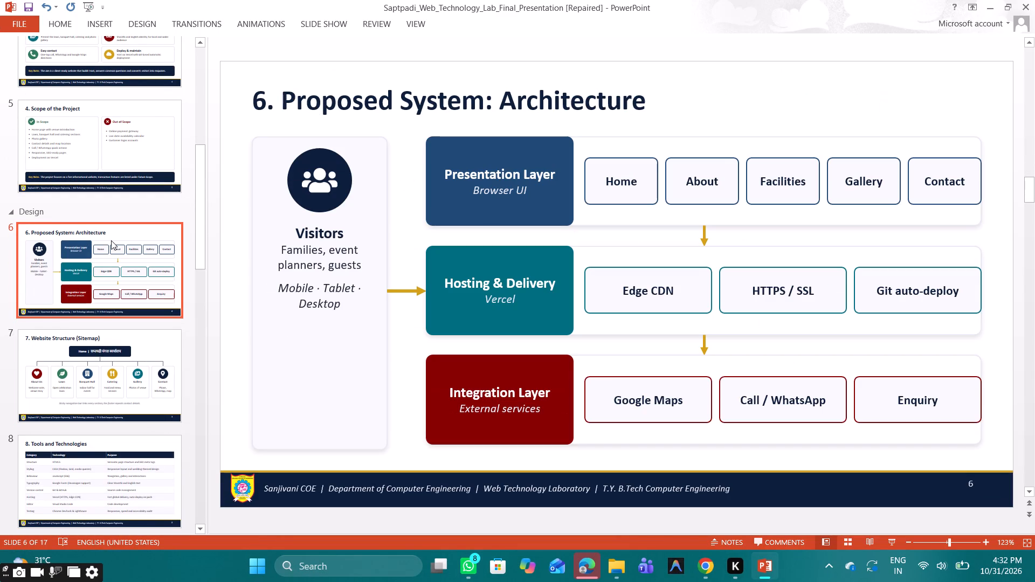
pyautogui.click(103, 364)
pyautogui.scroll(-1, 103, 364)
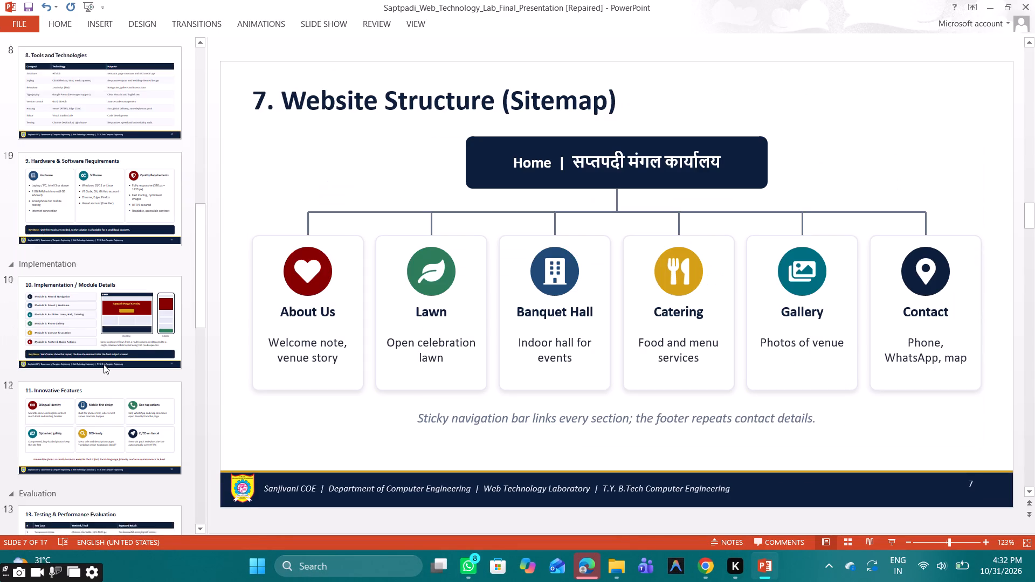
pyautogui.scroll(-1, 103, 364)
pyautogui.scroll(1, 83, 203)
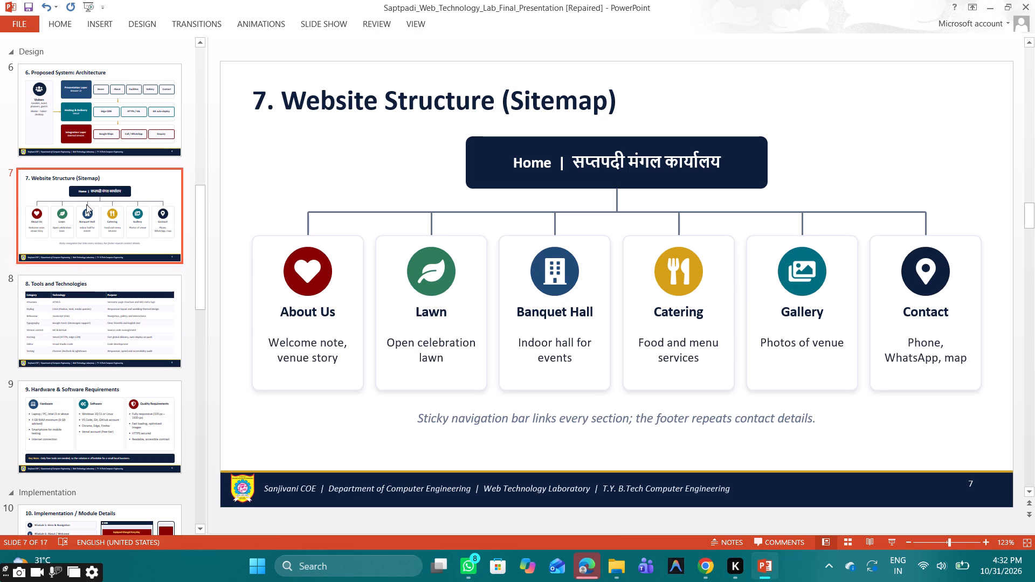
pyautogui.scroll(1, 91, 190)
pyautogui.click(101, 337)
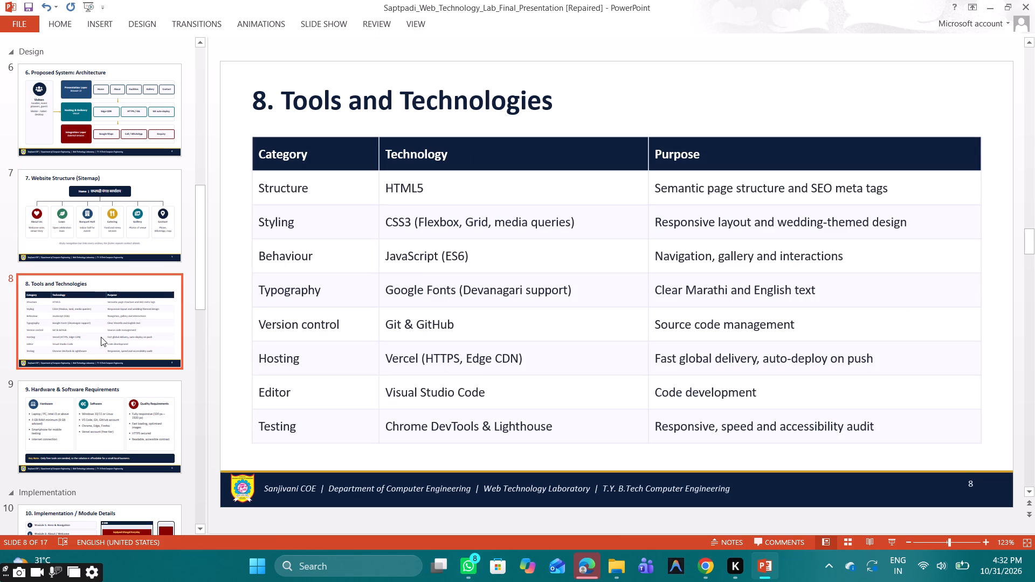
pyautogui.scroll(-1, 101, 337)
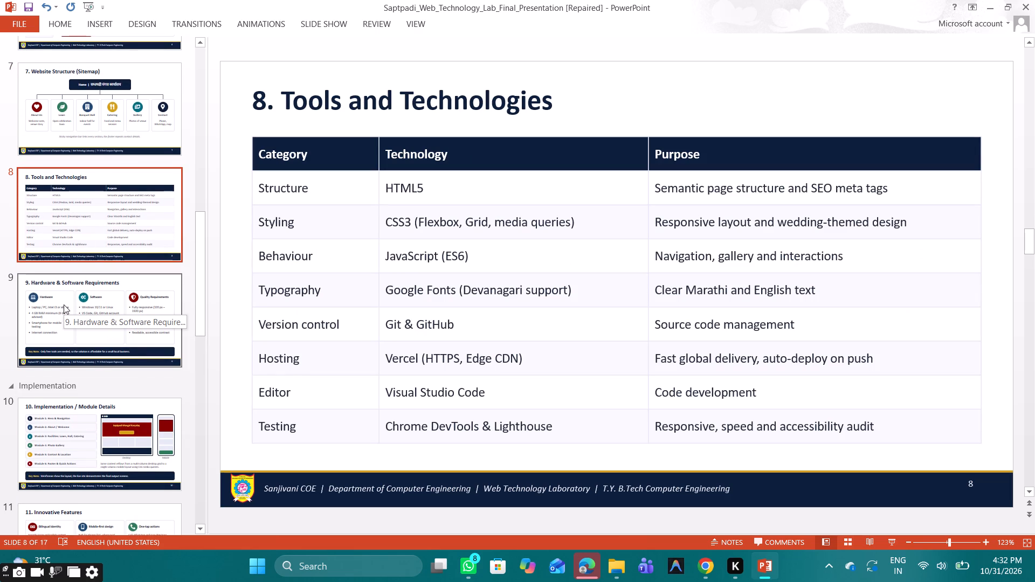
pyautogui.click(64, 304)
pyautogui.scroll(-1, 64, 304)
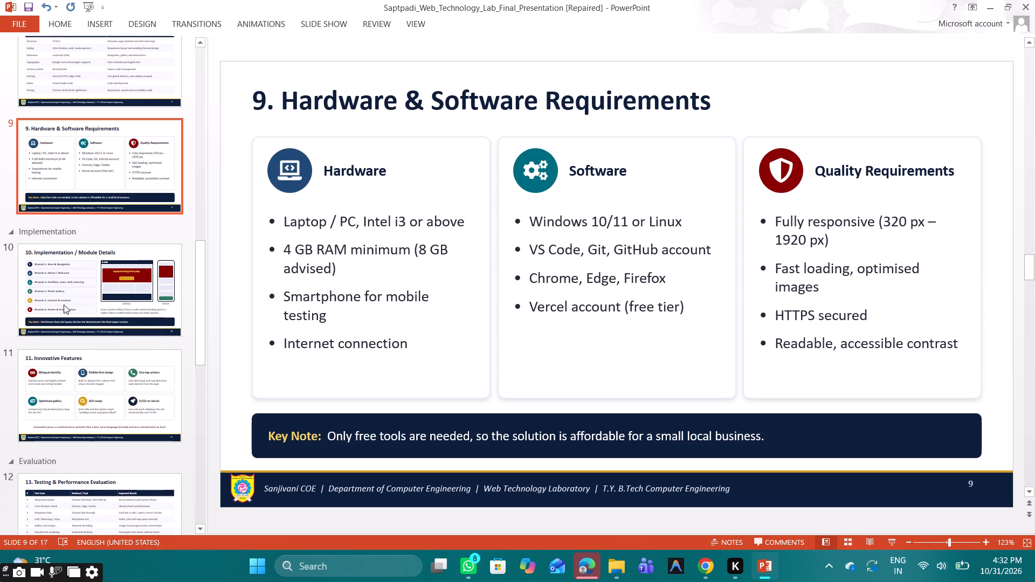
pyautogui.scroll(-1, 64, 304)
pyautogui.click(66, 268)
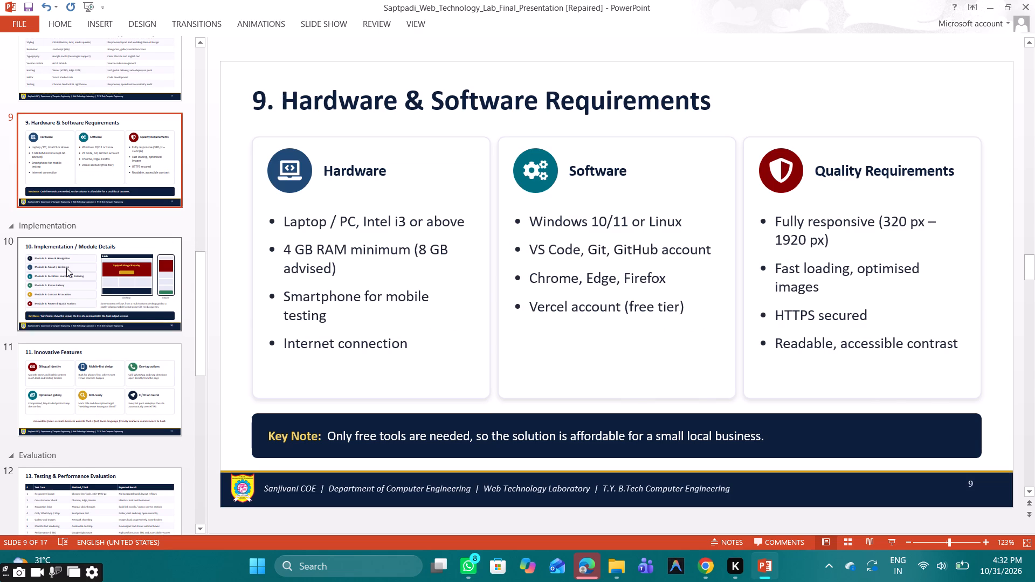
pyautogui.scroll(-1, 66, 268)
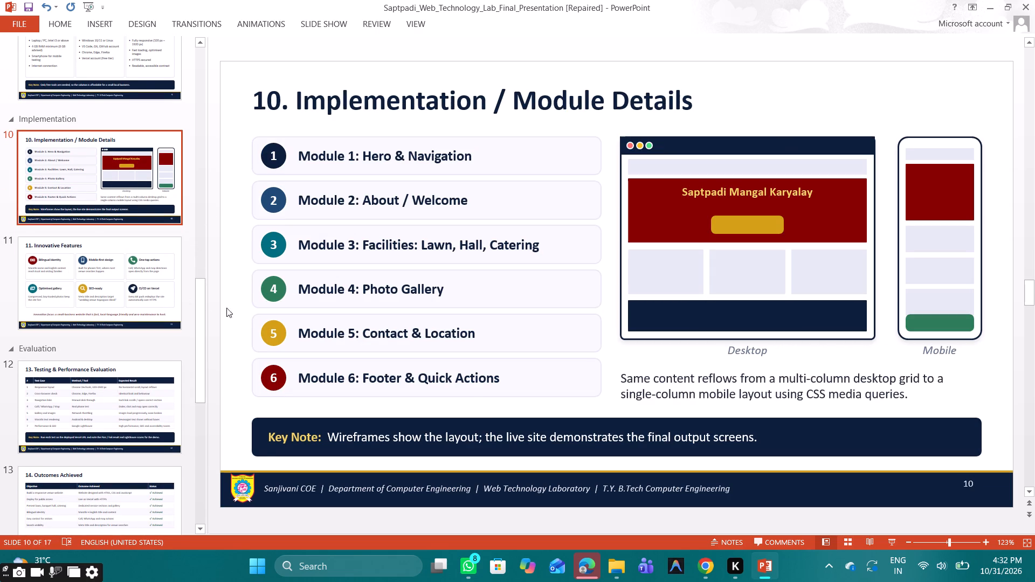
# Review the Innovative Features, Testing & Performance Evaluation and Outcomes Achieved slides.
pyautogui.click(124, 307)
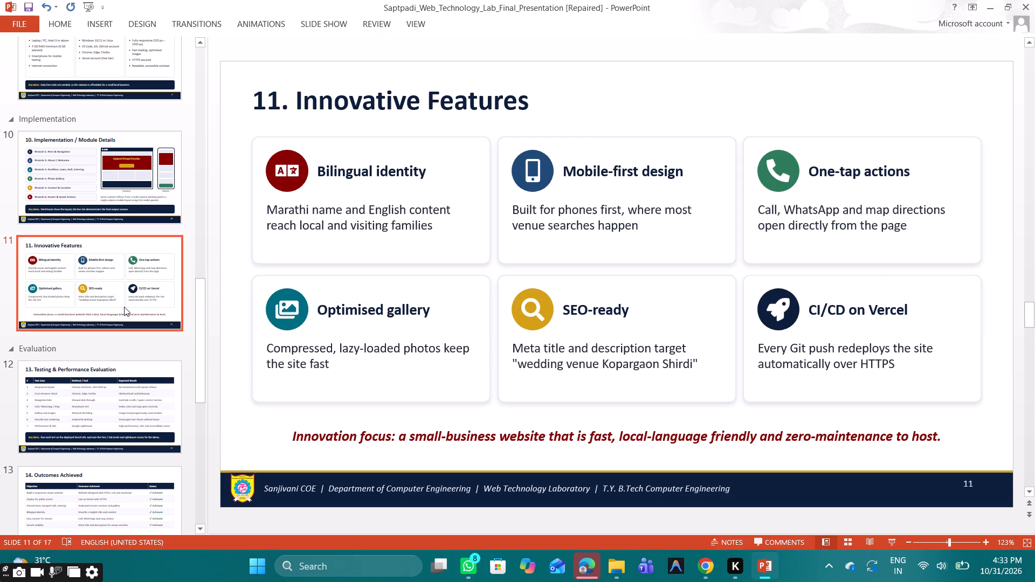
pyautogui.scroll(-2, 125, 244)
pyautogui.scroll(1, 107, 175)
pyautogui.hscroll(1, 98, 54)
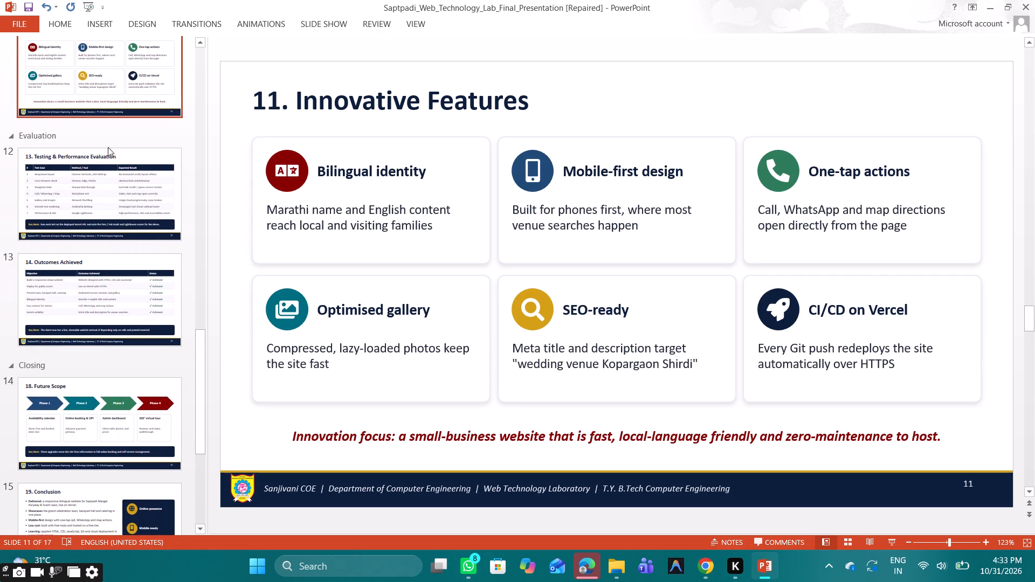
pyautogui.click(113, 206)
pyautogui.scroll(-1, 100, 188)
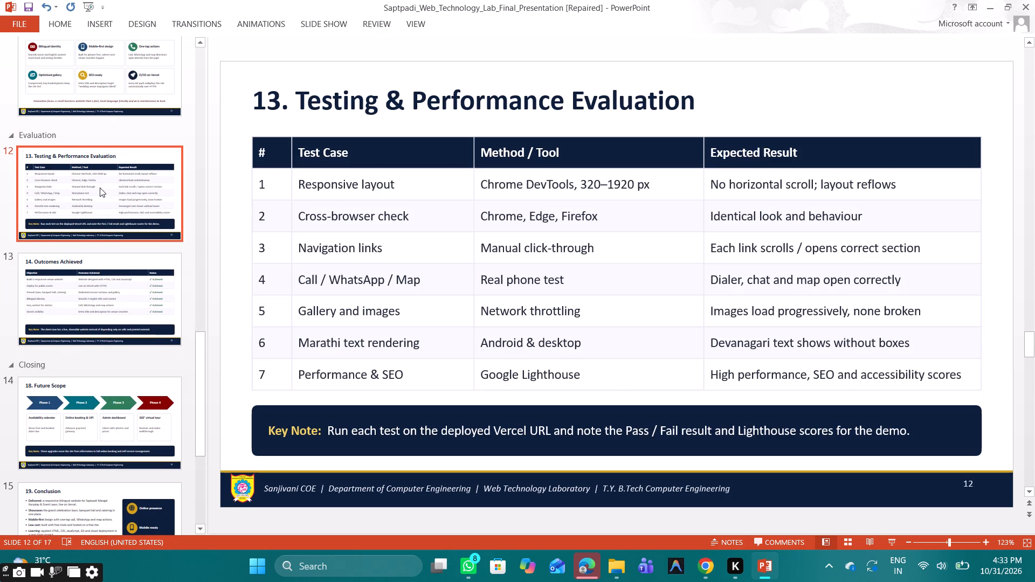
pyautogui.scroll(-1, 100, 188)
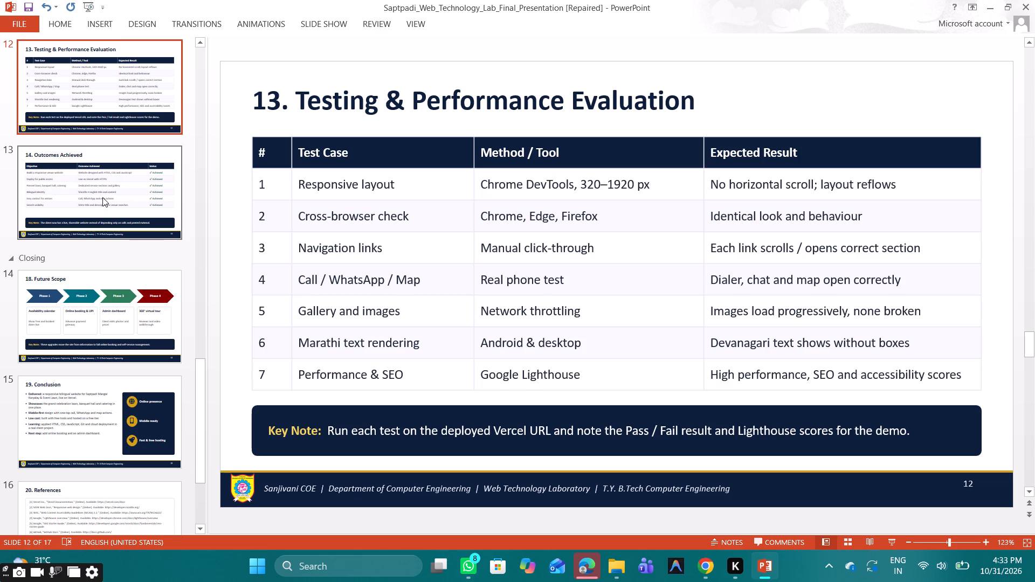
pyautogui.click(104, 176)
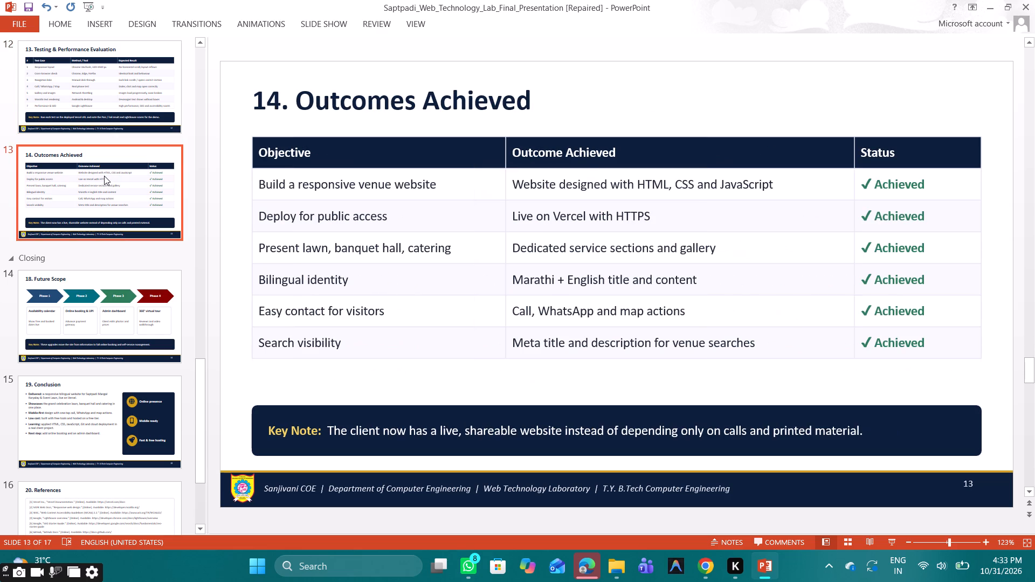
# Delete the Testing & Performance Evaluation slide.
pyautogui.click(98, 90)
pyautogui.press('Delete')
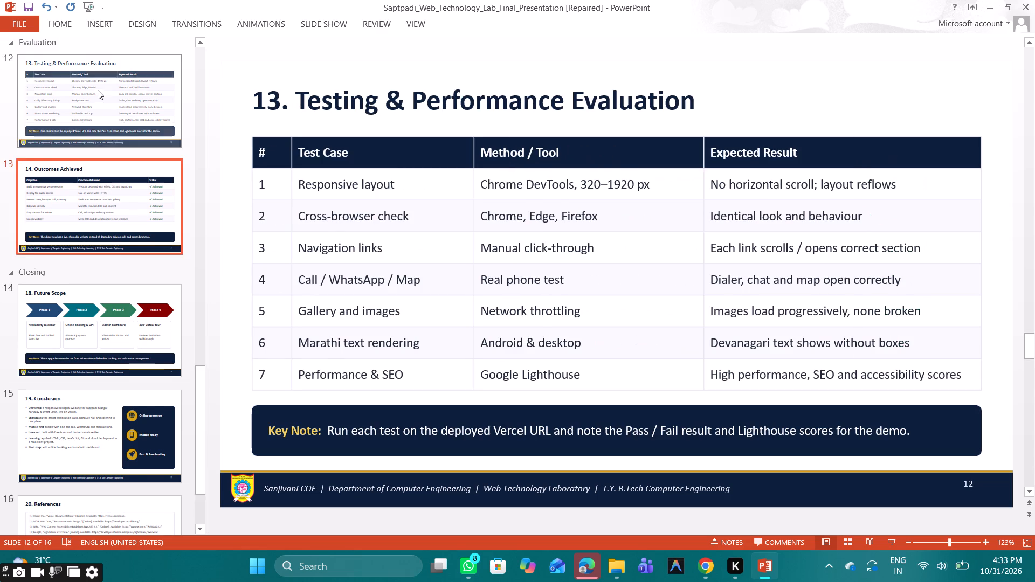
# Review the closing slides, Future Scope, Conclusion and References, for content that should be kept or removed.
pyautogui.click(70, 230)
pyautogui.scroll(-1, 70, 230)
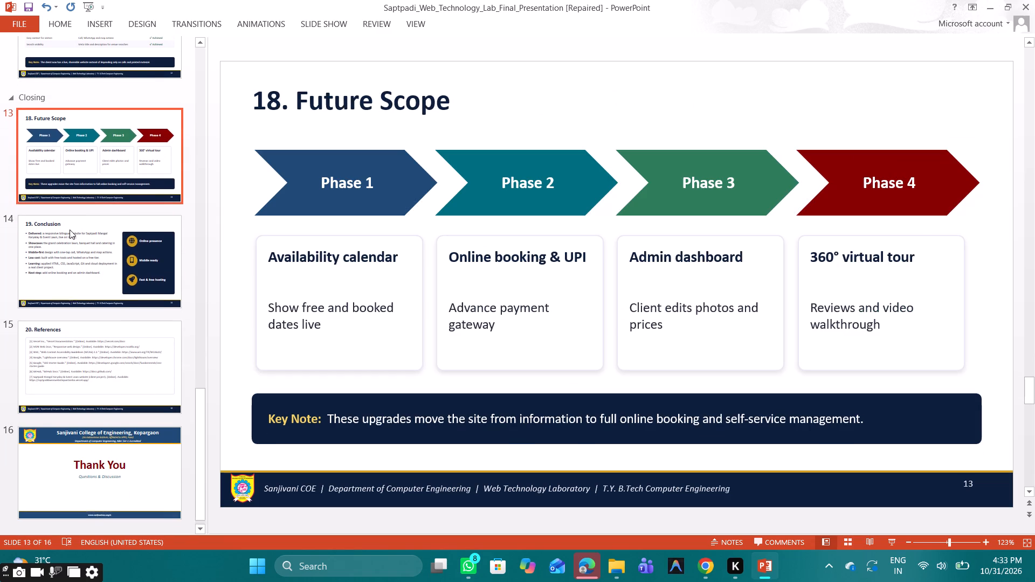
pyautogui.scroll(-1, 70, 230)
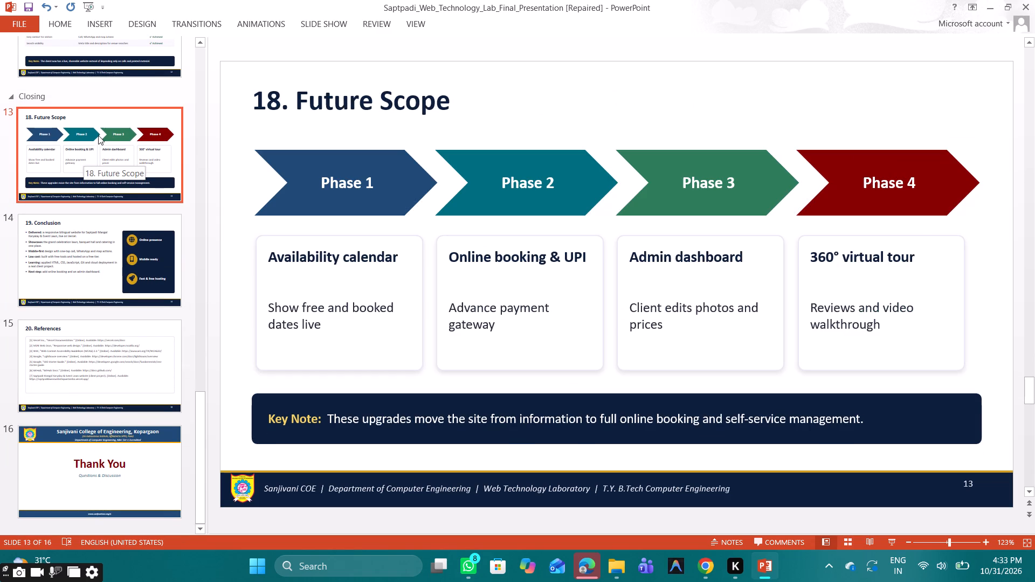
pyautogui.click(102, 243)
pyautogui.scroll(-3, 102, 243)
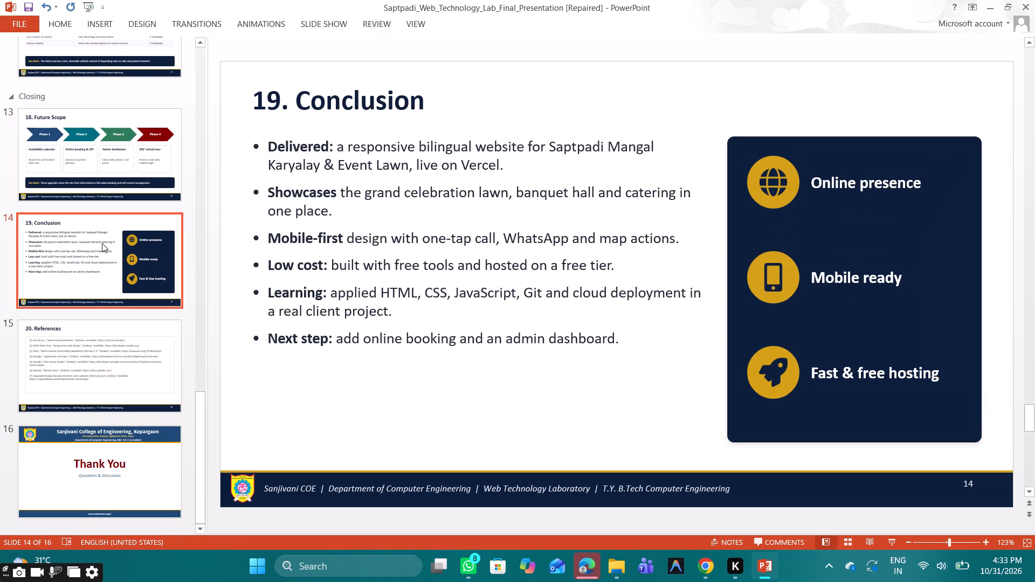
pyautogui.click(95, 347)
pyautogui.click(93, 272)
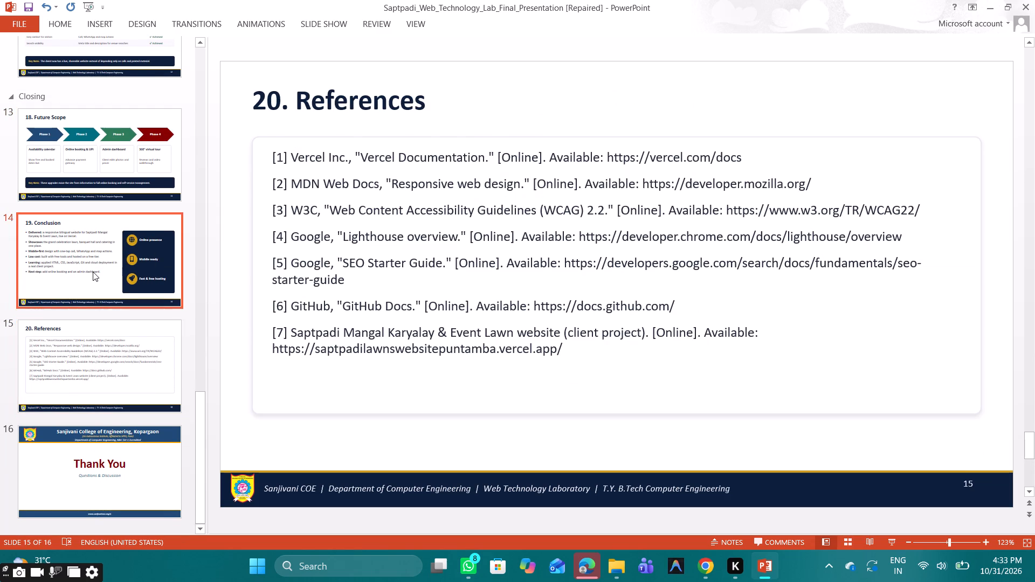
pyautogui.click(101, 375)
pyautogui.click(92, 271)
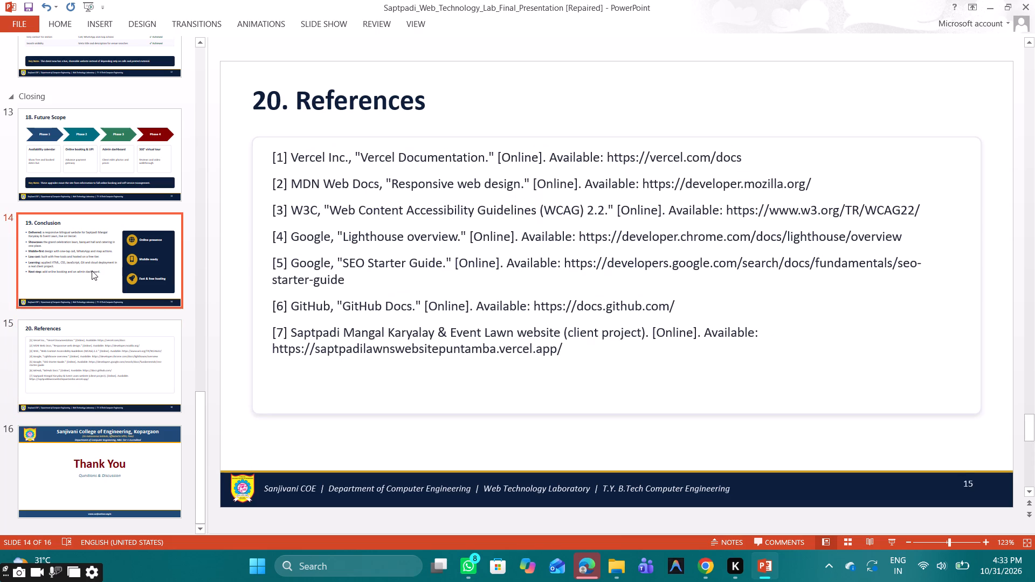
pyautogui.scroll(1, 107, 176)
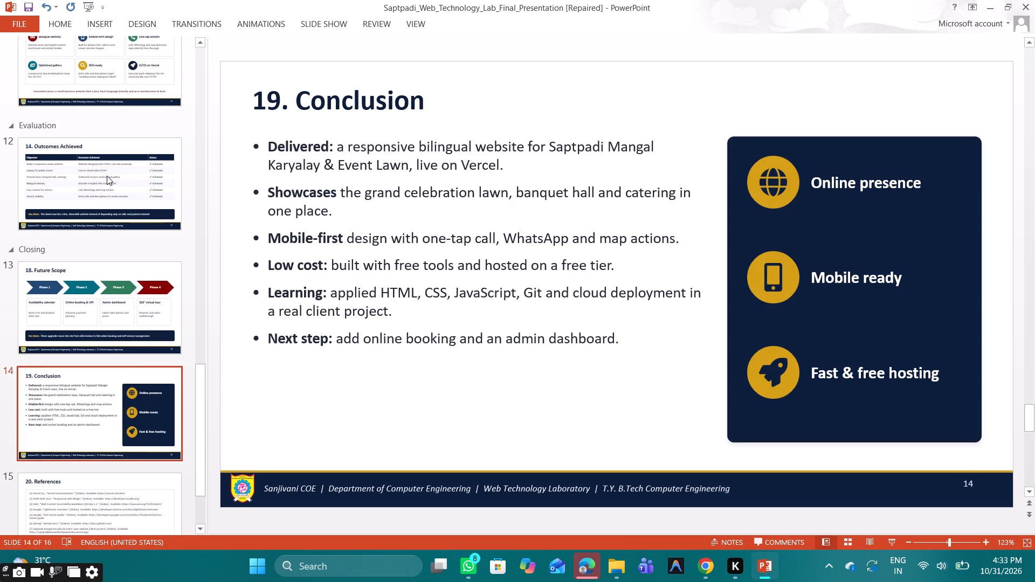
pyautogui.scroll(1, 107, 176)
pyautogui.click(94, 286)
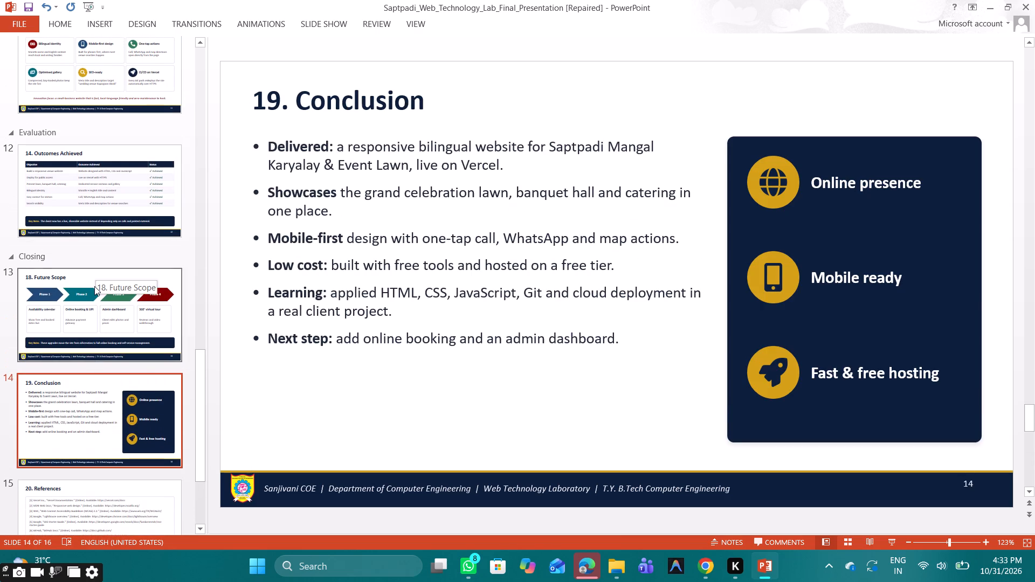
pyautogui.scroll(-2, 94, 286)
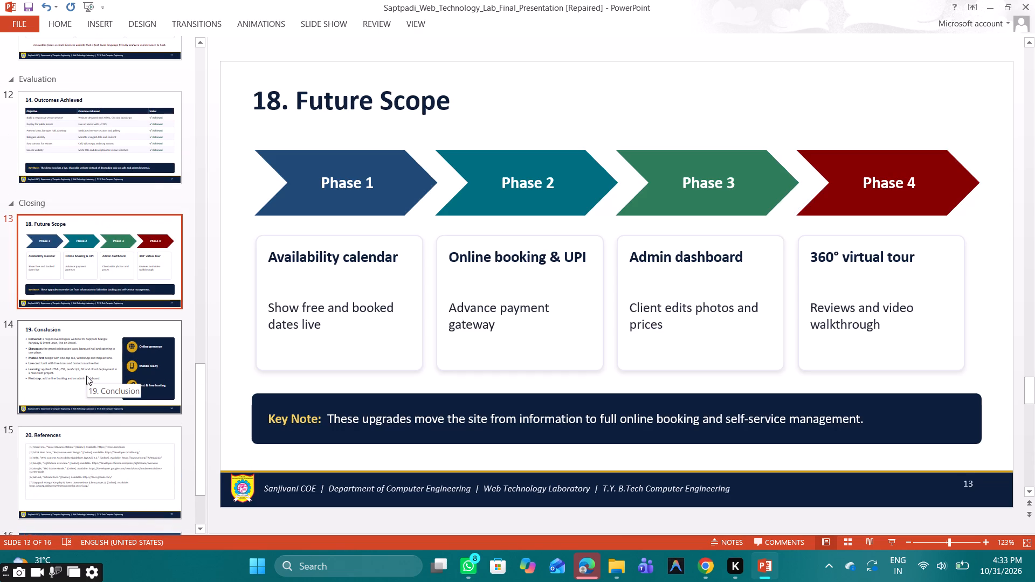
pyautogui.scroll(-1, 86, 376)
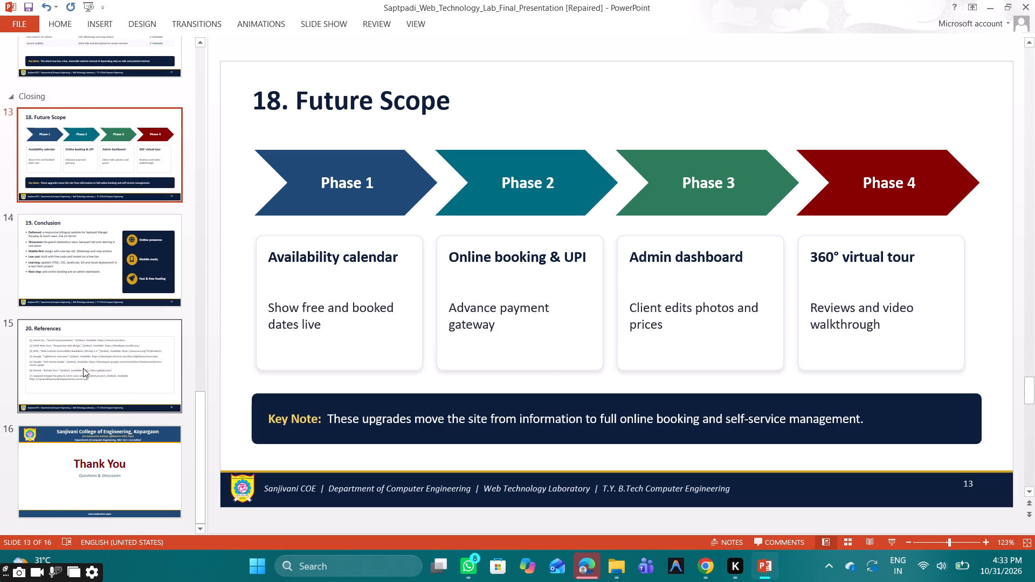
pyautogui.click(83, 368)
pyautogui.scroll(-1, 83, 368)
pyautogui.click(87, 268)
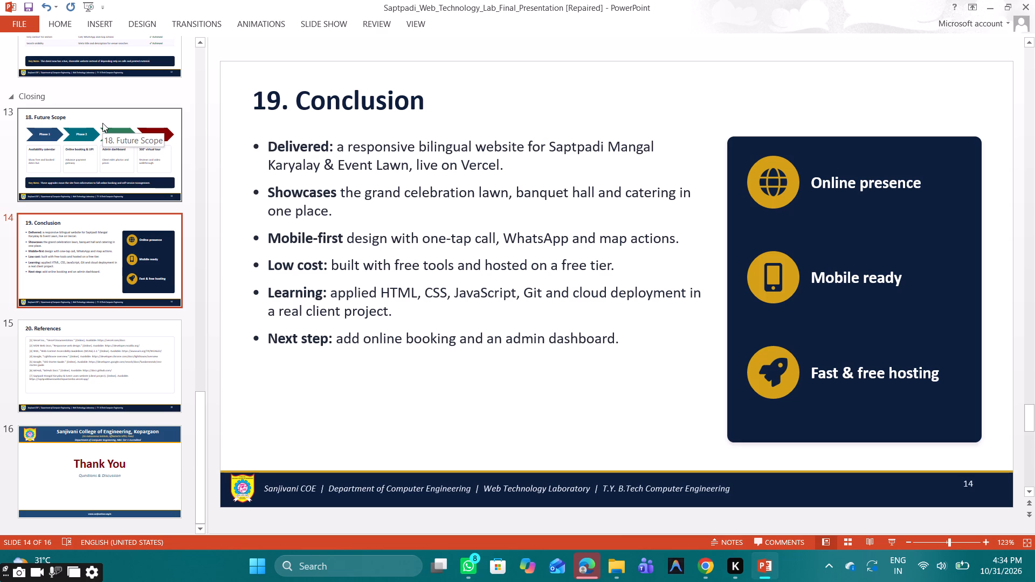
# Recheck the slides backwards from References through Future Scope and Outcomes Achieved to Innovative Features.
pyautogui.click(100, 391)
pyautogui.scroll(1, 100, 391)
pyautogui.click(93, 302)
pyautogui.scroll(1, 93, 302)
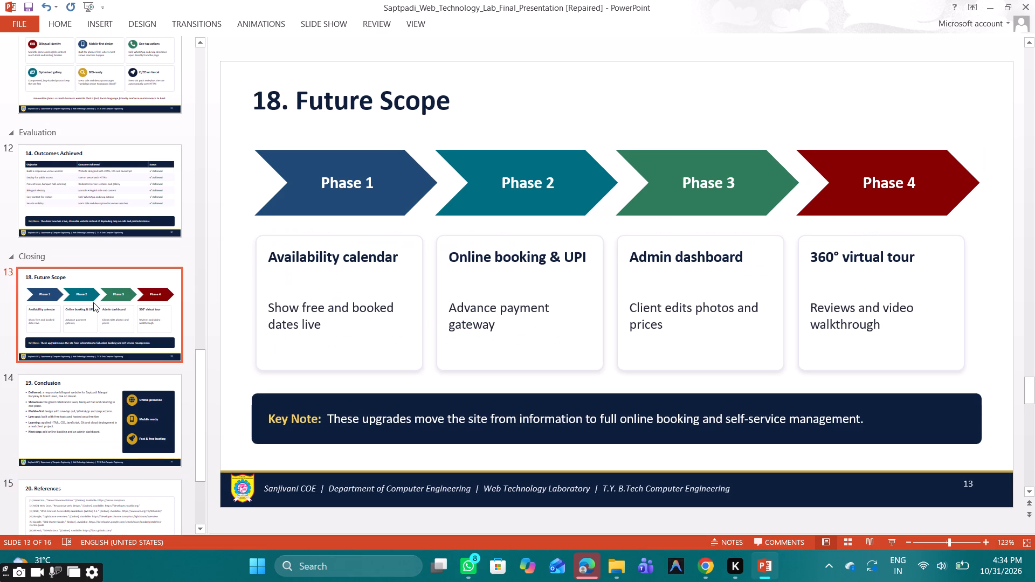
pyautogui.scroll(1, 93, 302)
pyautogui.click(72, 227)
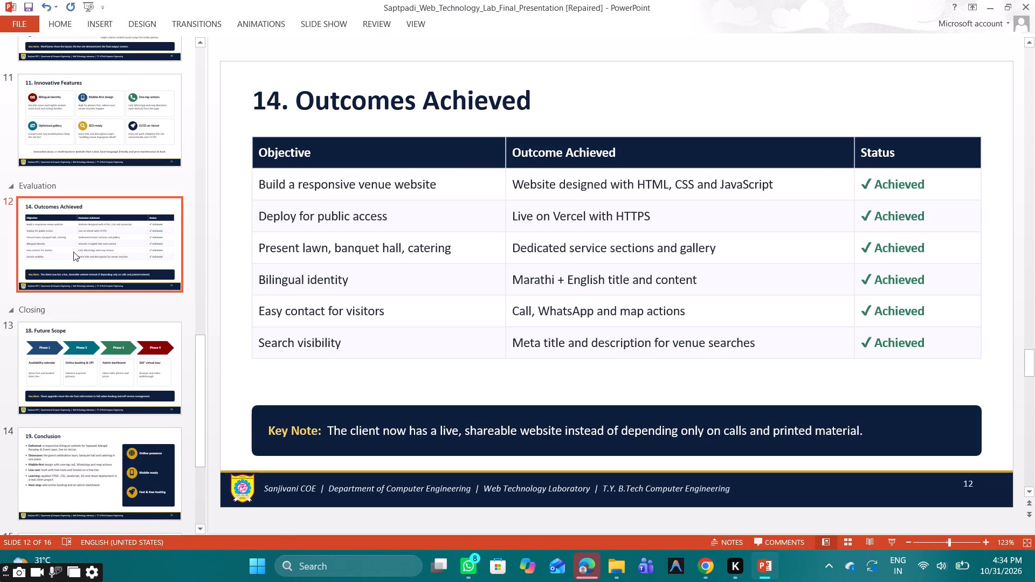
pyautogui.click(84, 329)
pyautogui.scroll(-1, 84, 329)
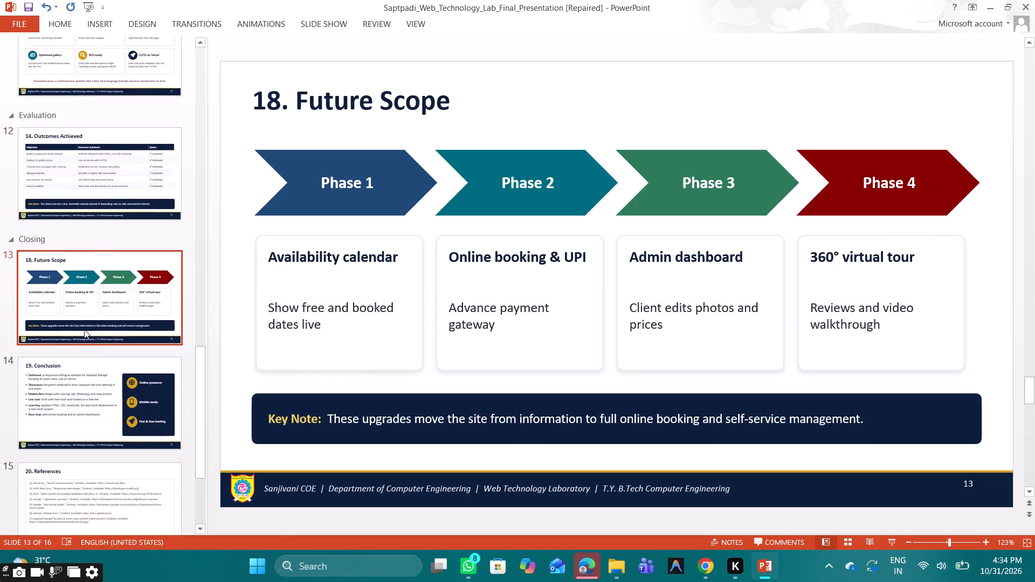
pyautogui.scroll(-1, 84, 329)
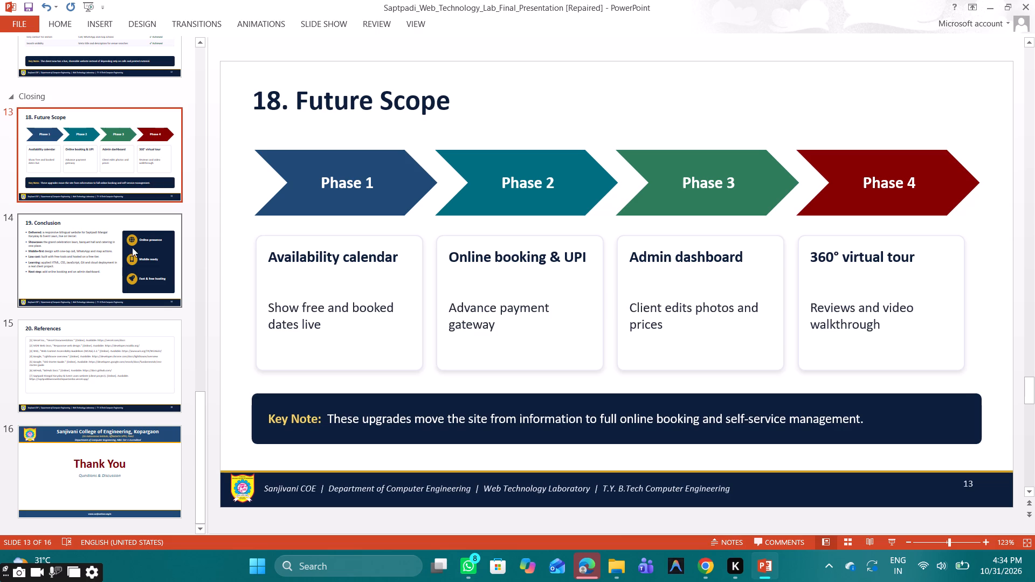
pyautogui.scroll(1, 126, 119)
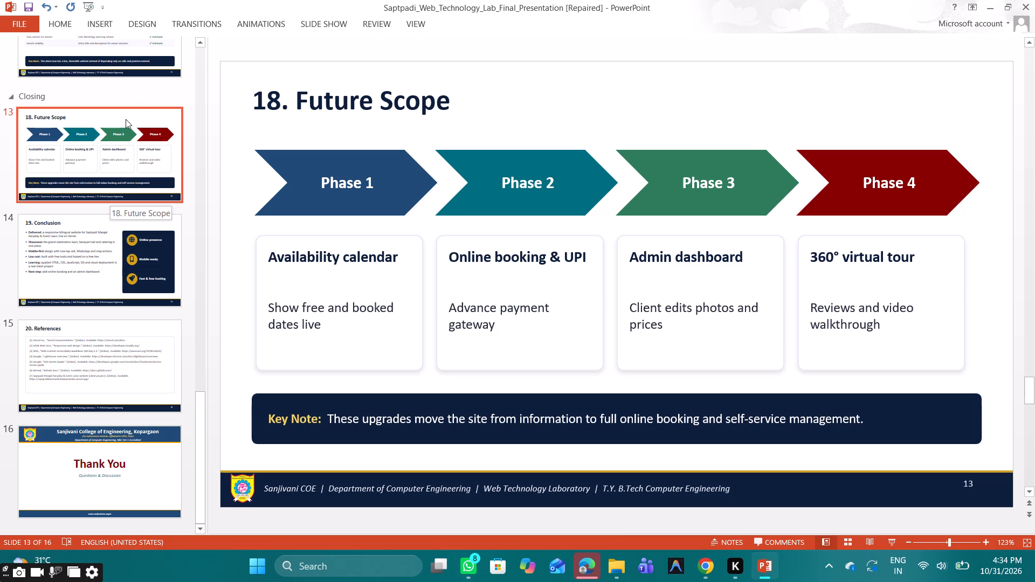
pyautogui.scroll(1, 126, 119)
pyautogui.click(113, 182)
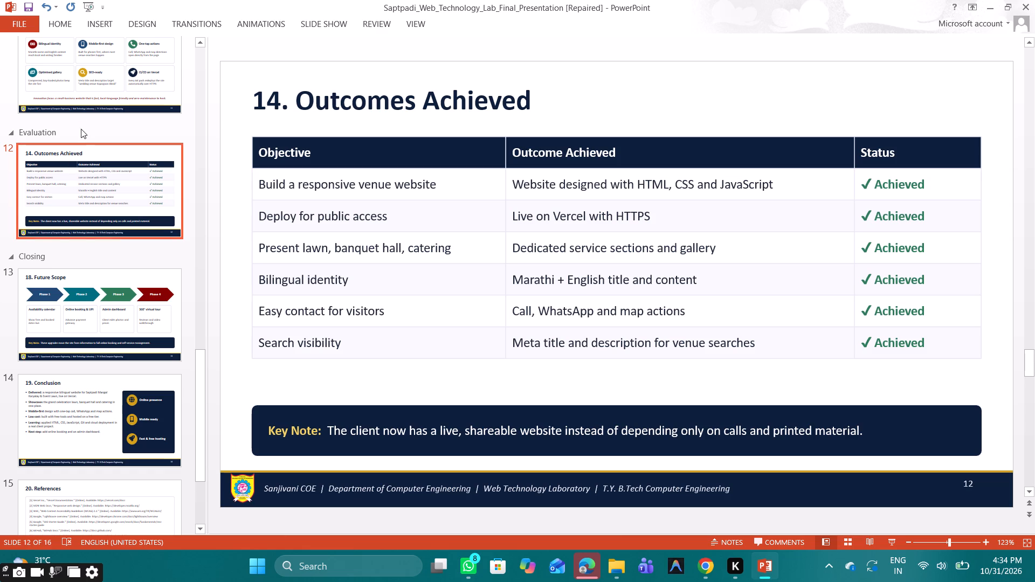
pyautogui.click(100, 89)
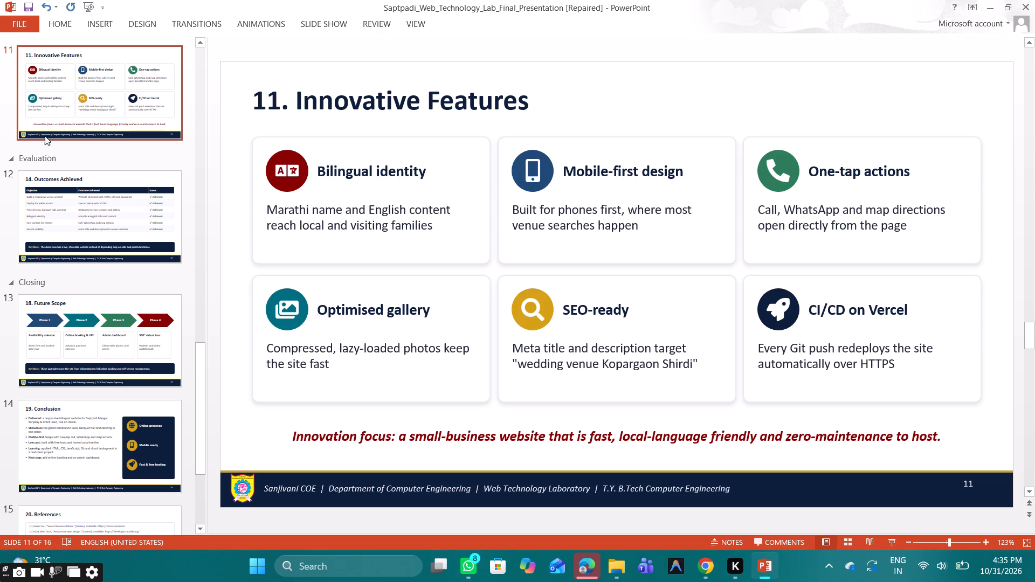
# Return to the start of the deck and look over the title slide and the Introduction / Background slide.
pyautogui.scroll(16, 45, 120)
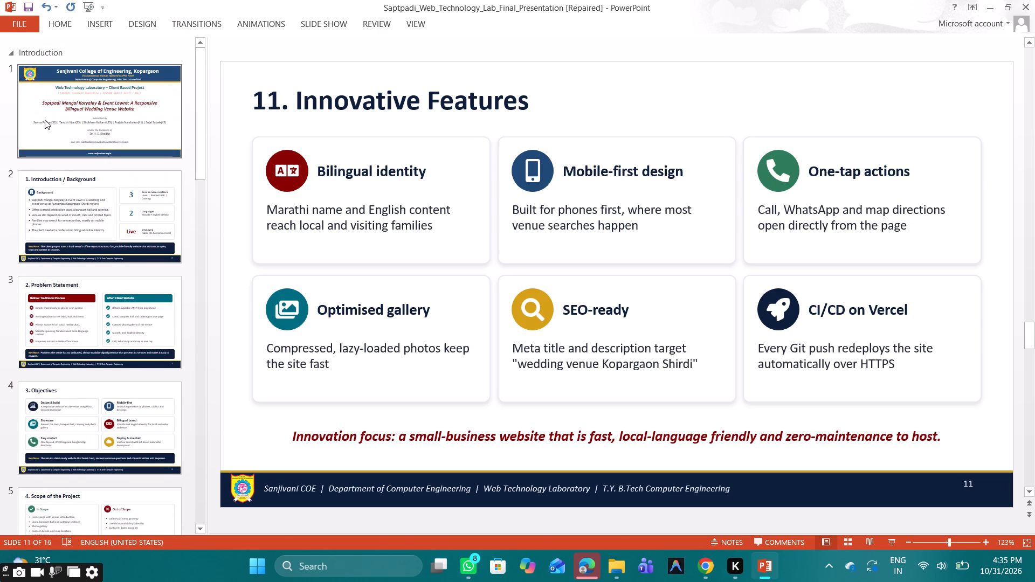
pyautogui.scroll(3, 45, 120)
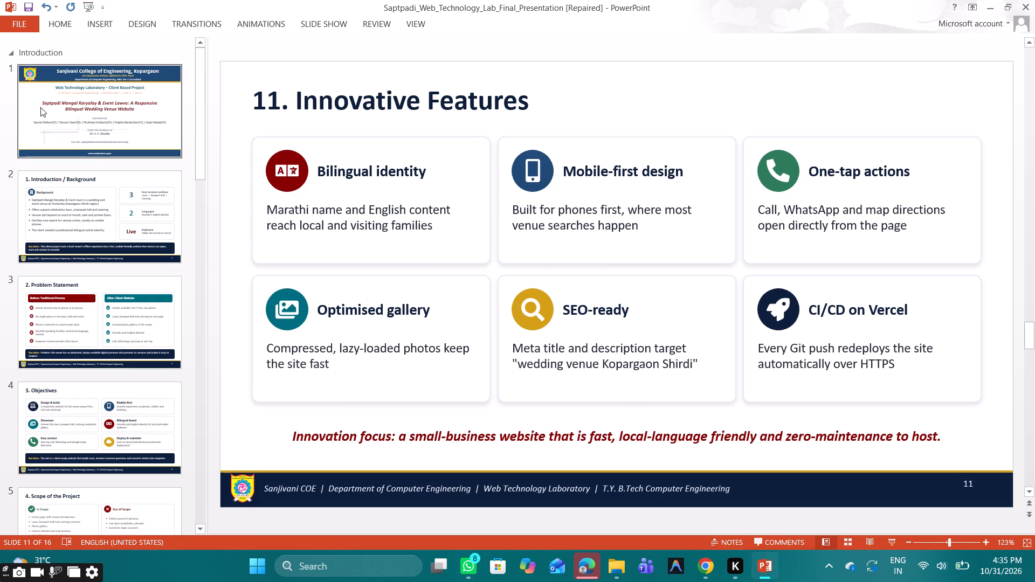
pyautogui.click(40, 107)
pyautogui.click(70, 221)
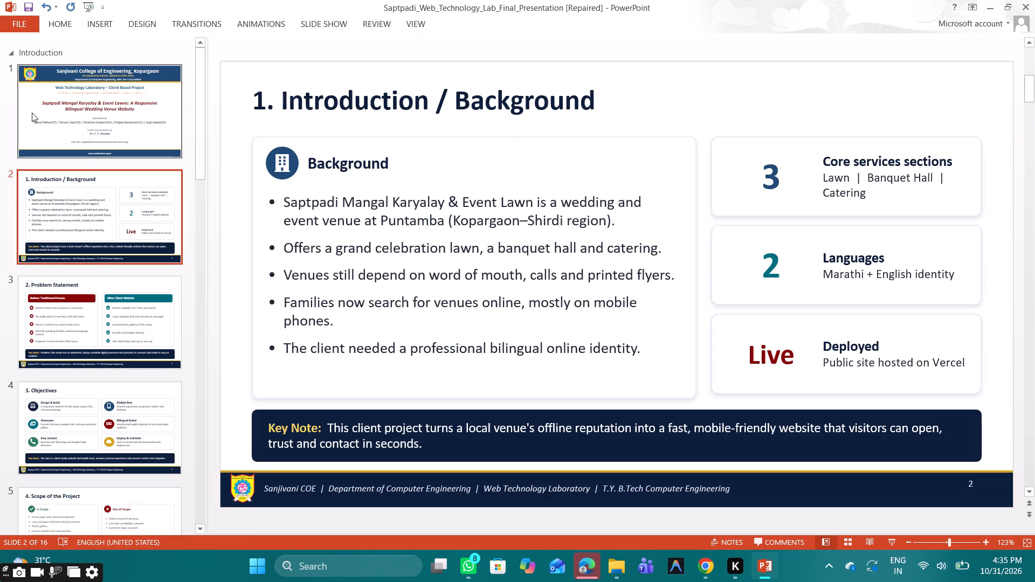
pyautogui.click(9, 51)
pyautogui.click(9, 51)
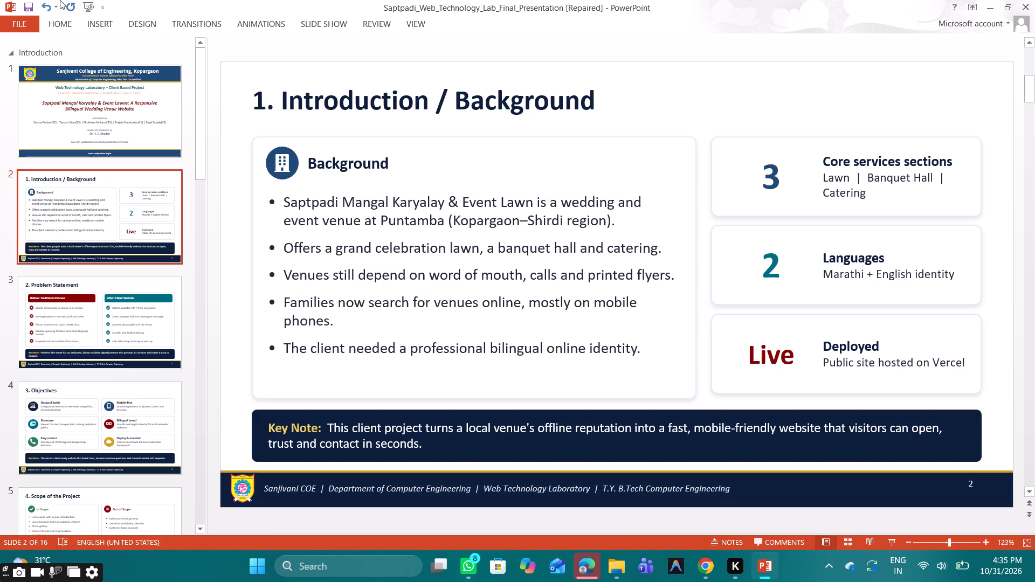
# Run the slide show from the beginning to check the title and Introduction / Background slides, and exit it.
pyautogui.click(86, 0)
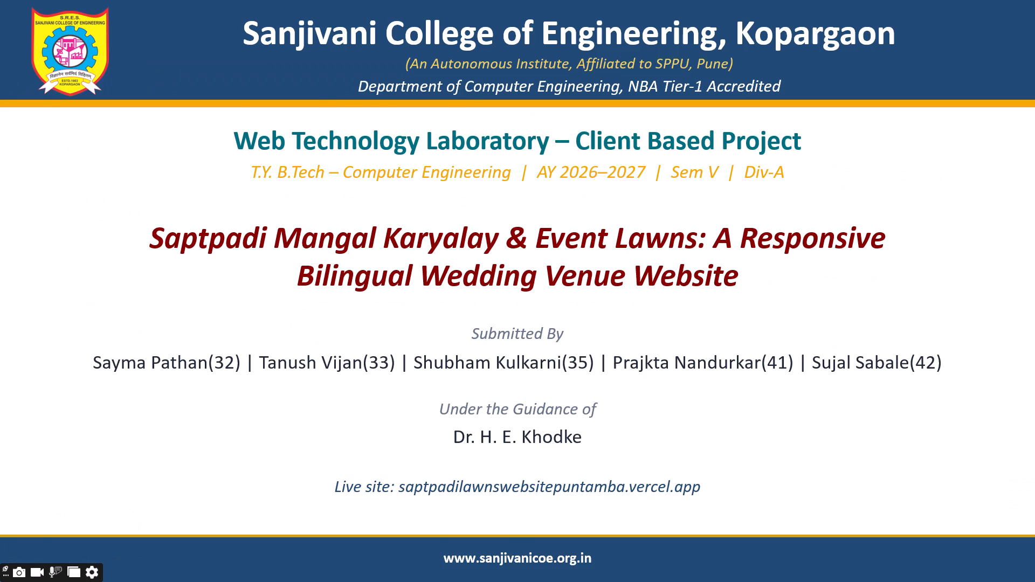
pyautogui.press('Right')
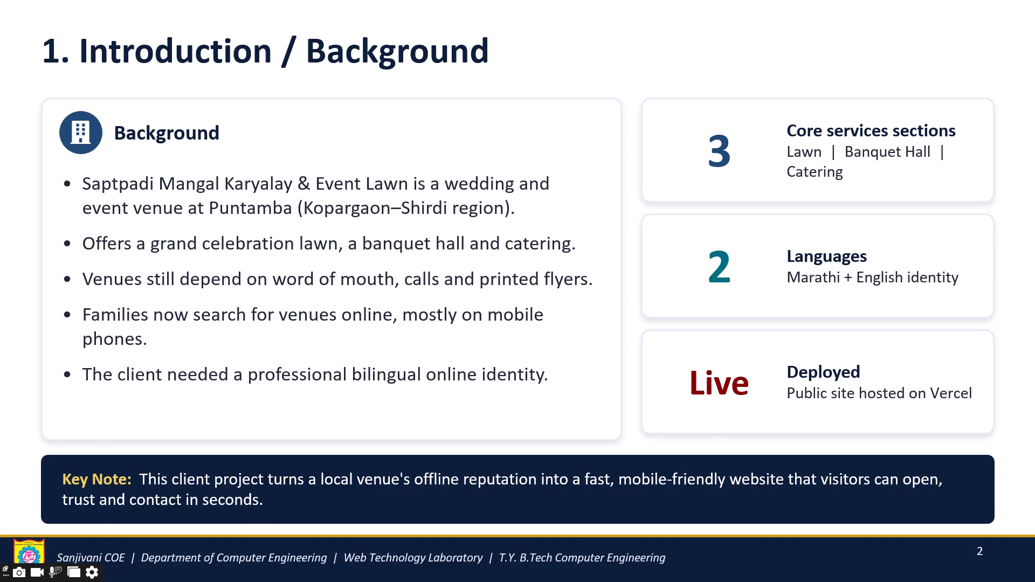
pyautogui.press('Escape')
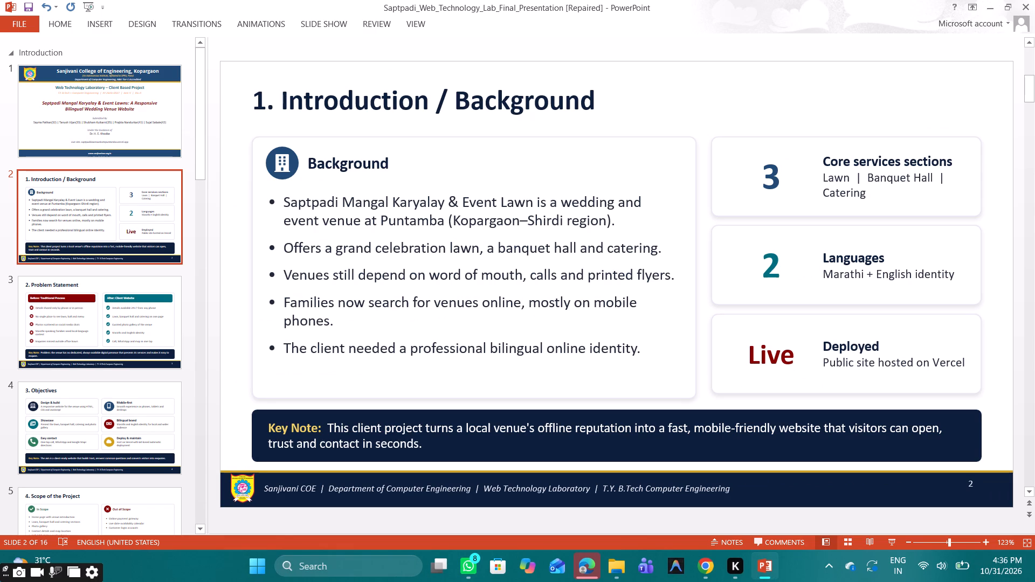
# Remove the words "Core services" from the heading of the card numbered 3 on the Introduction / Background slide.
pyautogui.click(870, 192)
pyautogui.press('space')
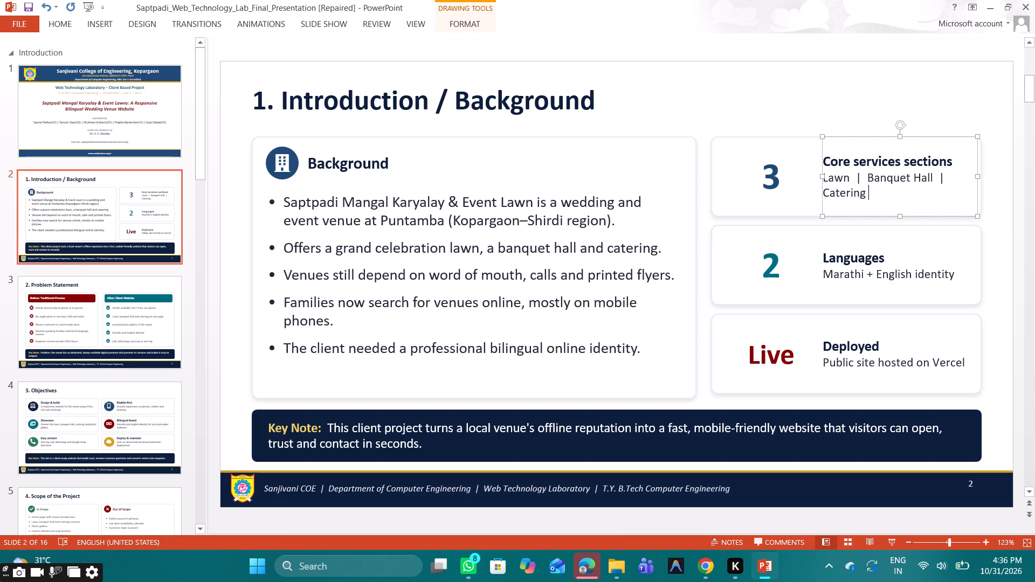
pyautogui.doubleClick(956, 161)
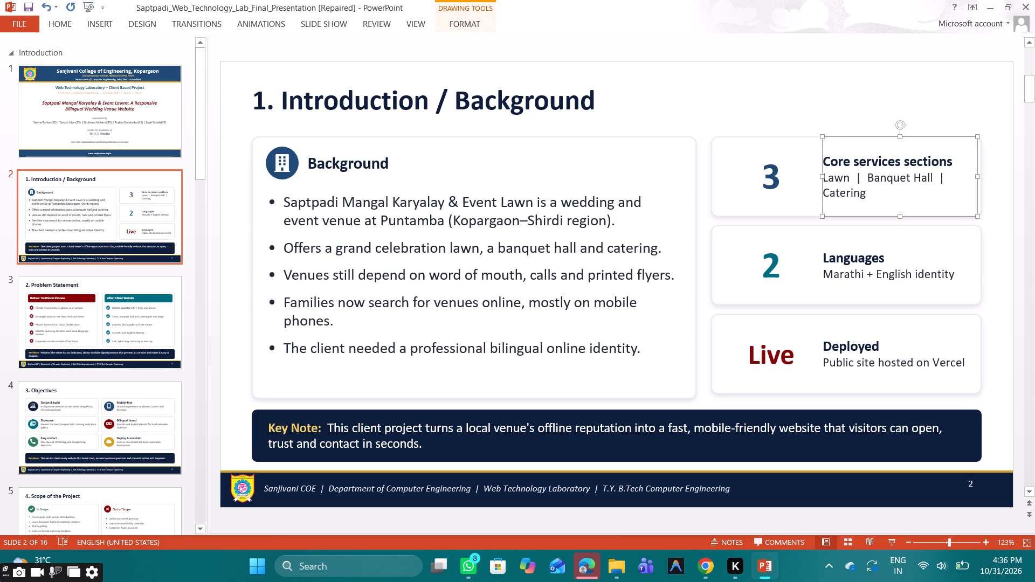
pyautogui.click(951, 161)
pyautogui.moveTo(951, 161); pyautogui.dragTo(874, 163)
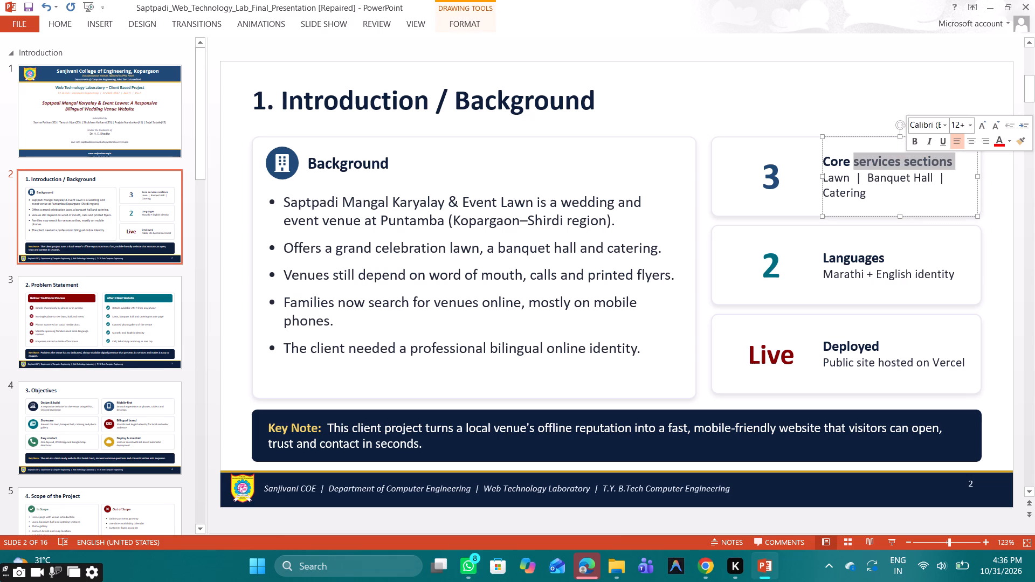
pyautogui.moveTo(874, 163); pyautogui.dragTo(874, 163)
pyautogui.click(874, 163)
pyautogui.click(852, 160)
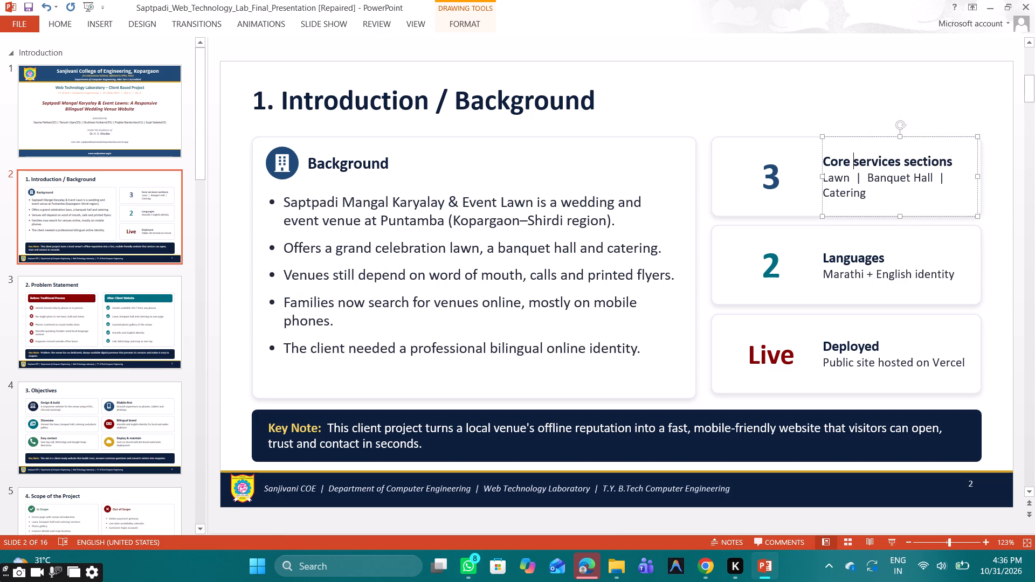
pyautogui.press('BackSpace')
pyautogui.press('BackSpace')
pyautogui.press('BackSpace')
pyautogui.press('BackSpace')
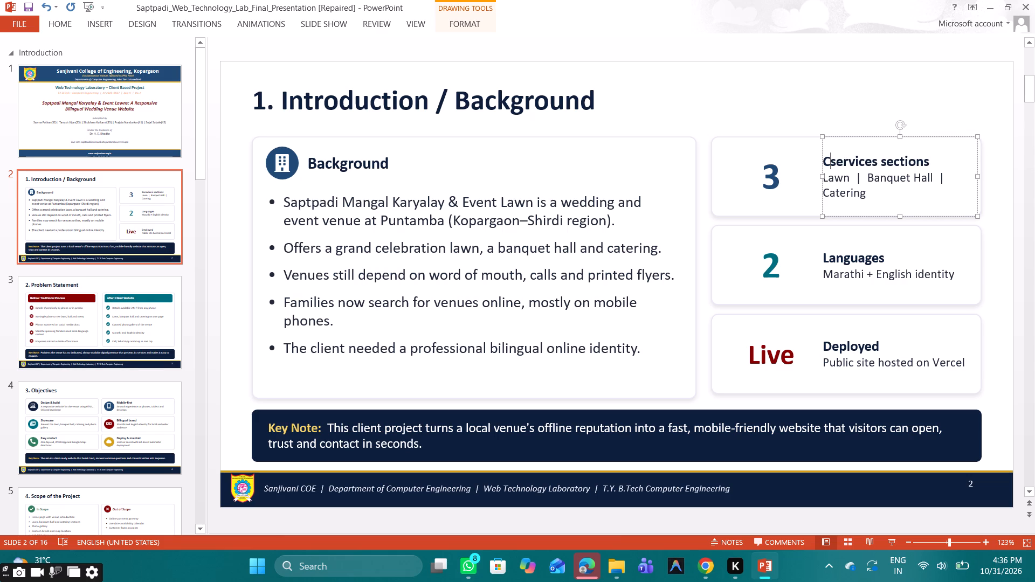
pyautogui.press('Delete')
pyautogui.press('Delete')
pyautogui.press('Delete')
pyautogui.press('Delete')
pyautogui.press('Delete')
pyautogui.press('Delete')
pyautogui.press('Delete')
pyautogui.press('Delete')
pyautogui.press('BackSpace')
pyautogui.press('BackSpace')
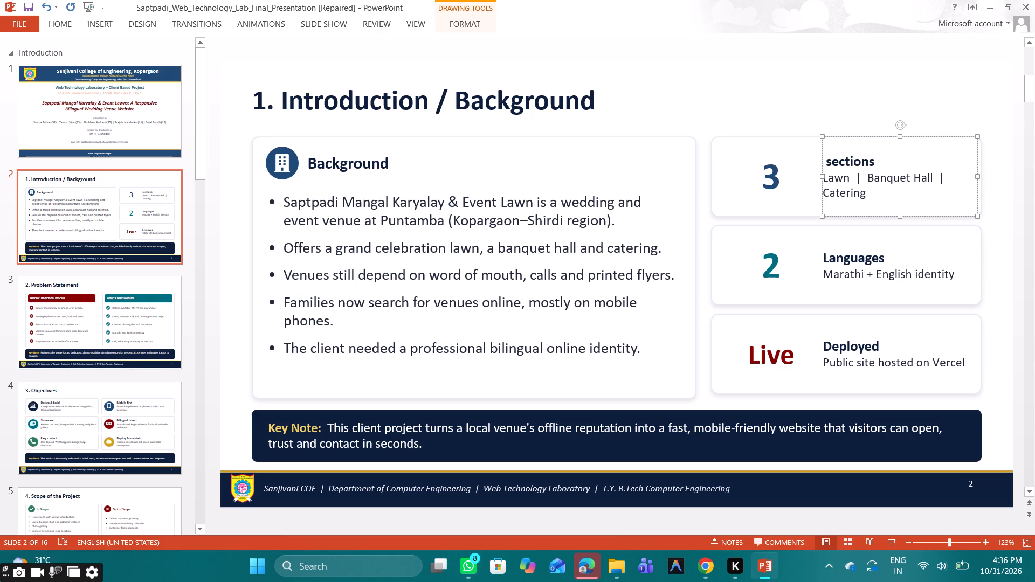
pyautogui.press('Delete')
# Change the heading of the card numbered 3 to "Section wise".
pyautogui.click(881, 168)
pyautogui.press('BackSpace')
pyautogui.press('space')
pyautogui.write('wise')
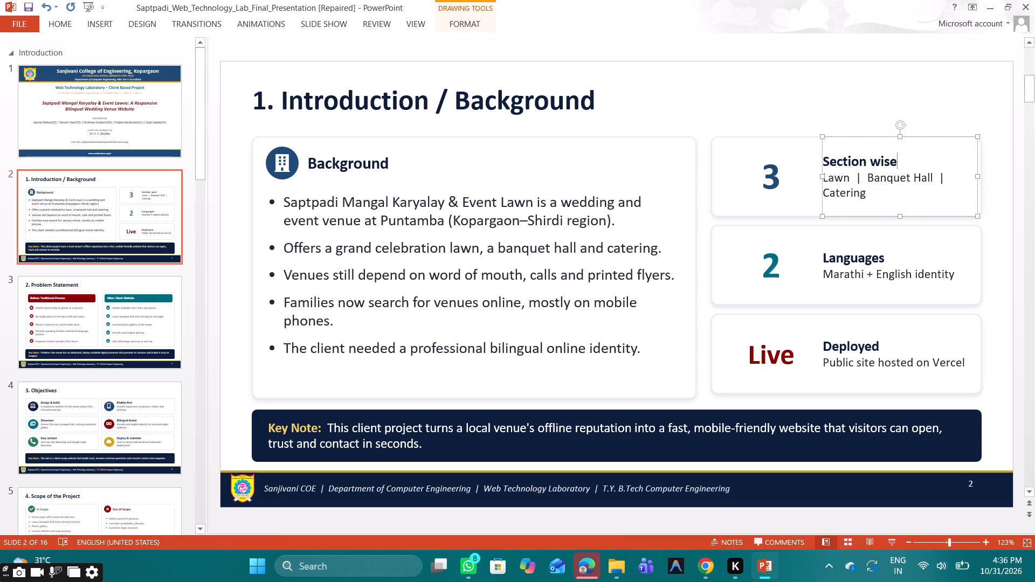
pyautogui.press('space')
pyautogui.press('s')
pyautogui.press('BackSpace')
# Clear the whole heading above the "Lawn | Banquet Hall | Catering" text.
pyautogui.press('BackSpace')
pyautogui.press('BackSpace')
pyautogui.press('BackSpace')
pyautogui.press('BackSpace')
pyautogui.press('BackSpace')
pyautogui.press('BackSpace')
pyautogui.press('BackSpace')
pyautogui.press('BackSpace')
pyautogui.press('BackSpace')
pyautogui.press('BackSpace')
pyautogui.press('BackSpace')
pyautogui.press('BackSpace')
pyautogui.press('BackSpace')
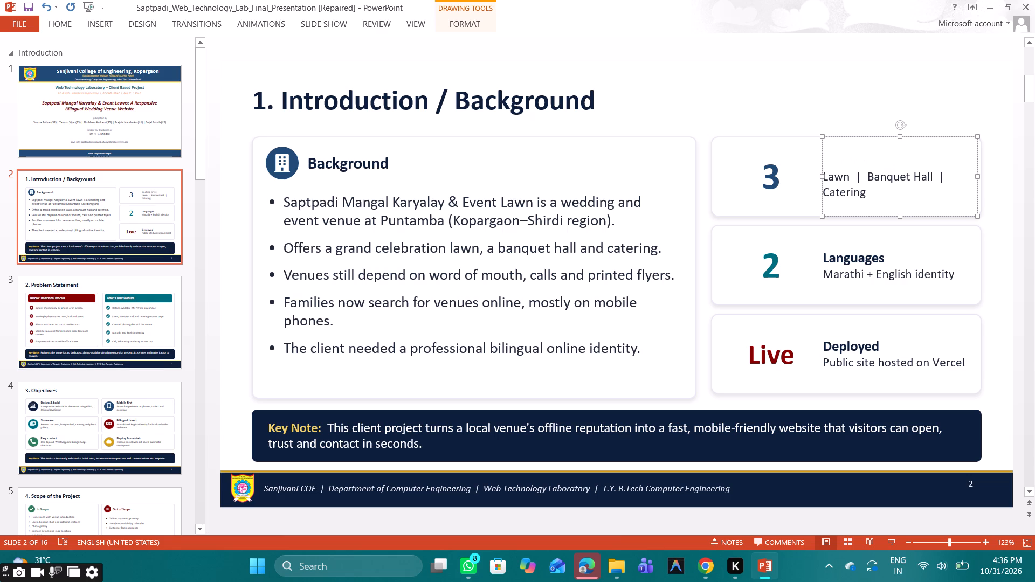
# Undo the recent edits to the heading of the card numbered 3 until its services wording is back.
pyautogui.write('se')
pyautogui.hotkey('ctrl', 'x')
pyautogui.hotkey('ctrl', 'z')
pyautogui.hotkey('ctrl', 'z')
pyautogui.hotkey('ctrl', 'z')
pyautogui.hotkey('ctrl', 'z')
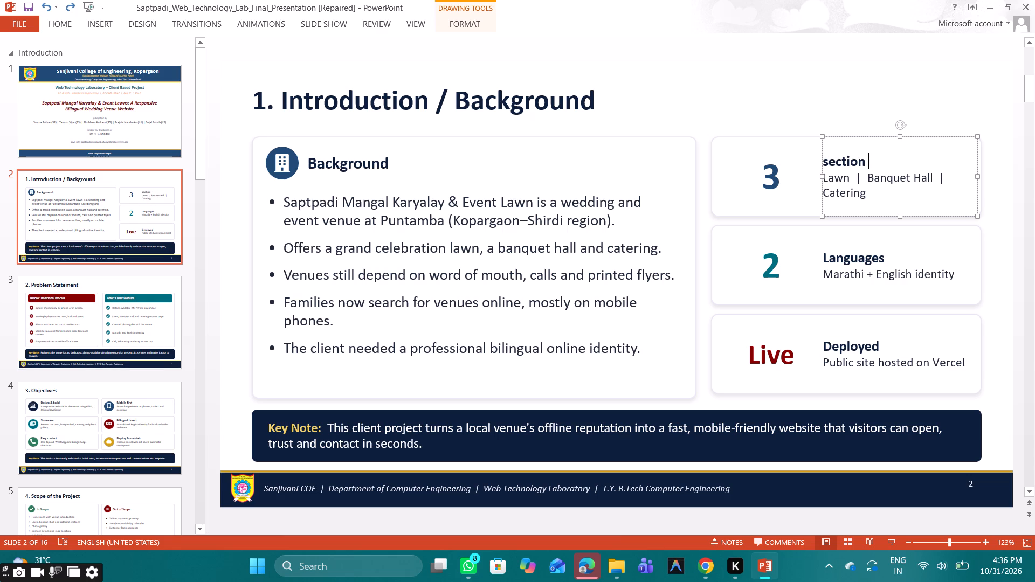
pyautogui.hotkey('ctrl', 'z')
pyautogui.hotkey('ctrl', 'z')
pyautogui.hotkey('ctrl', 'z')
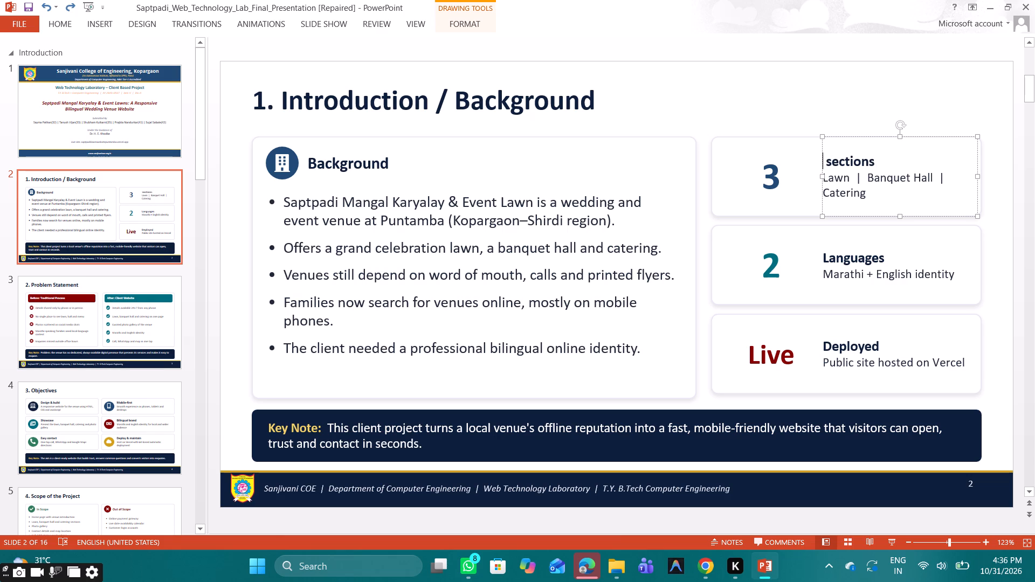
pyautogui.hotkey('ctrl', 'z')
pyautogui.hotkey('ctrl', 'z')
pyautogui.hotkey('ctrl', 'z')
pyautogui.hotkey('ctrl', 'z')
pyautogui.hotkey('ctrl', 'z')
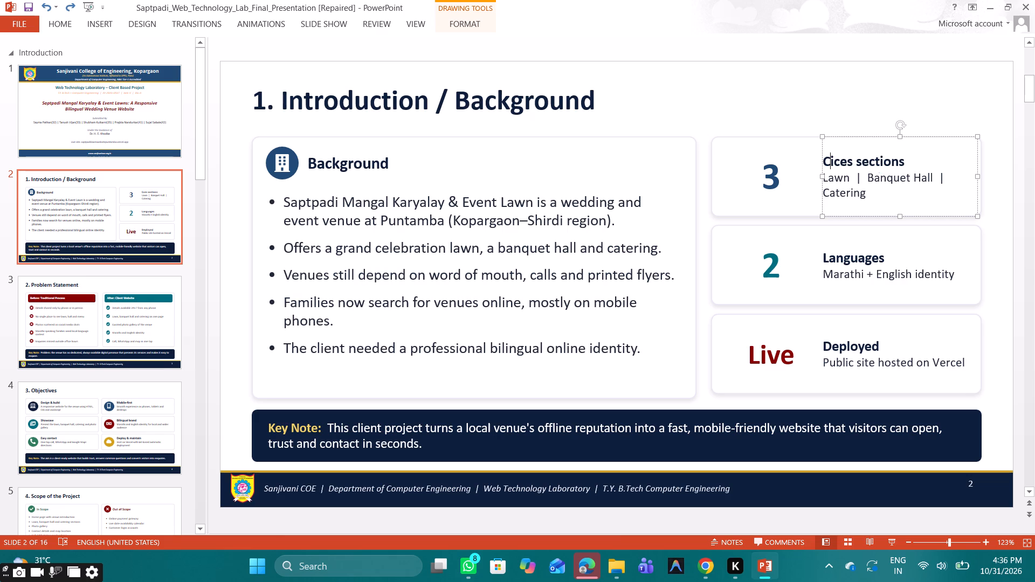
pyautogui.hotkey('ctrl', 'z')
pyautogui.hotkey('ctrl', 'z')
pyautogui.hotkey('ctrl', 'z')
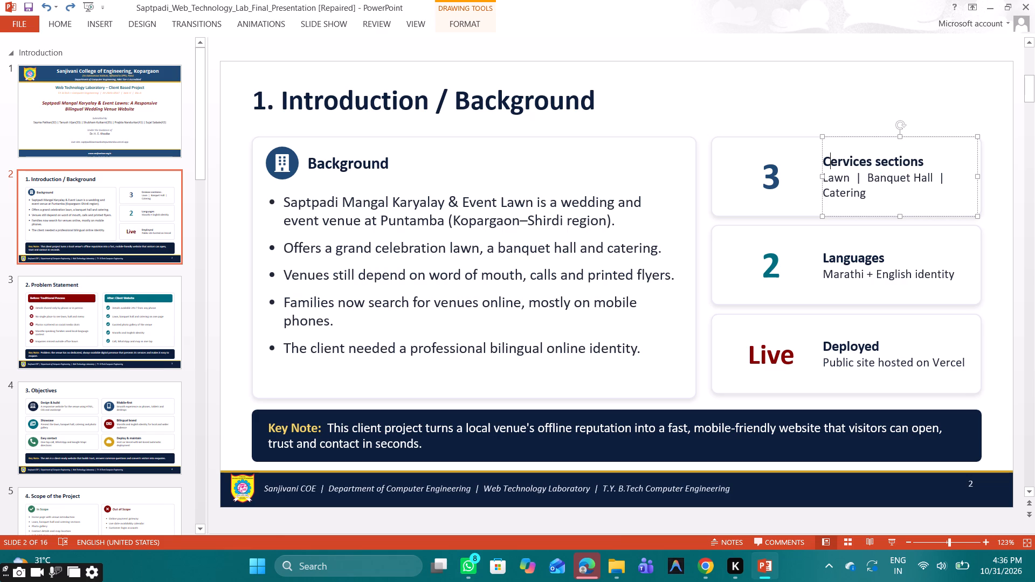
pyautogui.hotkey('ctrl', 'z')
# Reword the heading of the card numbered 3 as "Service wise sections".
pyautogui.press('BackSpace')
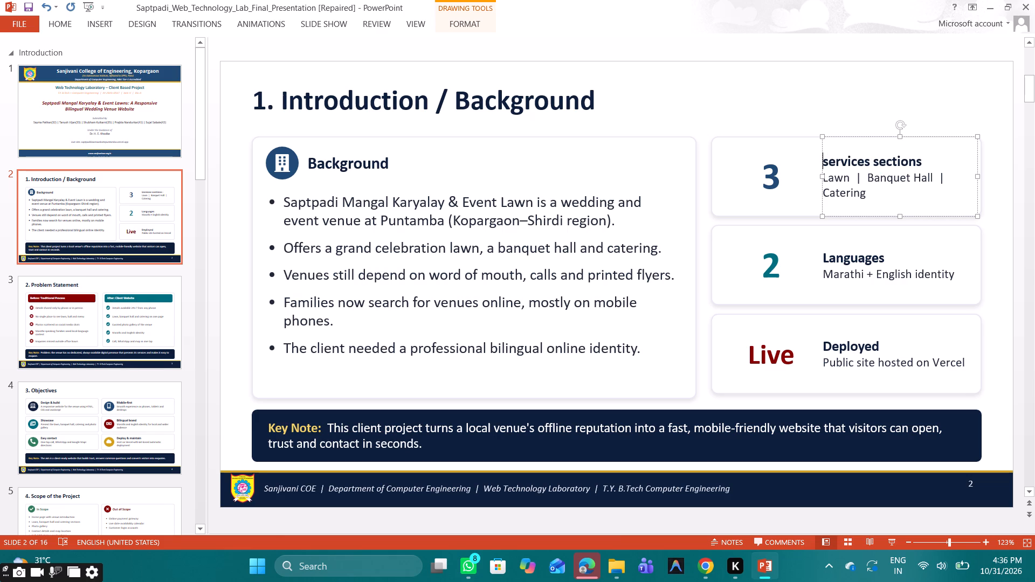
pyautogui.click(868, 161)
pyautogui.press('BackSpace')
pyautogui.press('space')
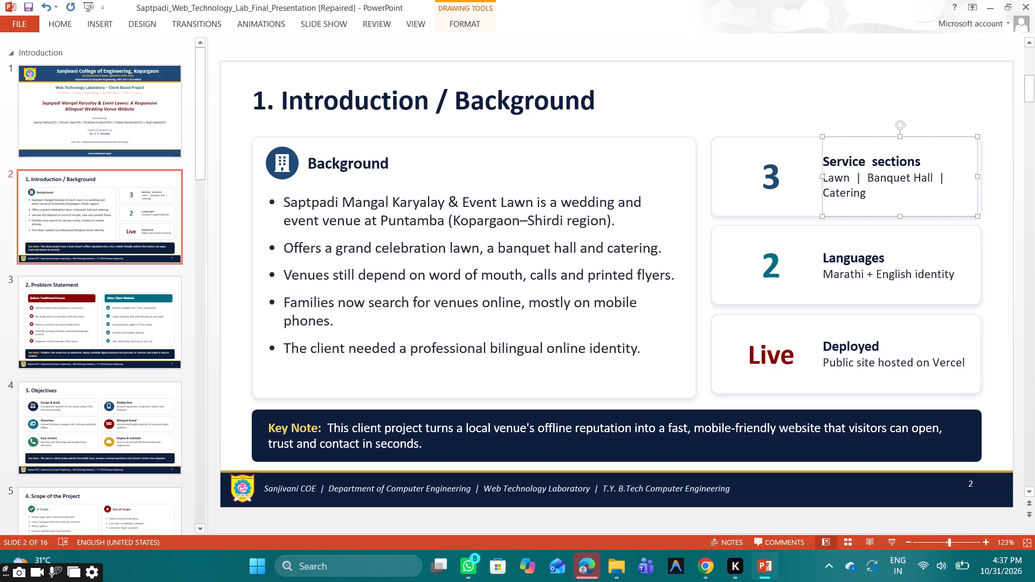
pyautogui.write('wise')
pyautogui.click(914, 106)
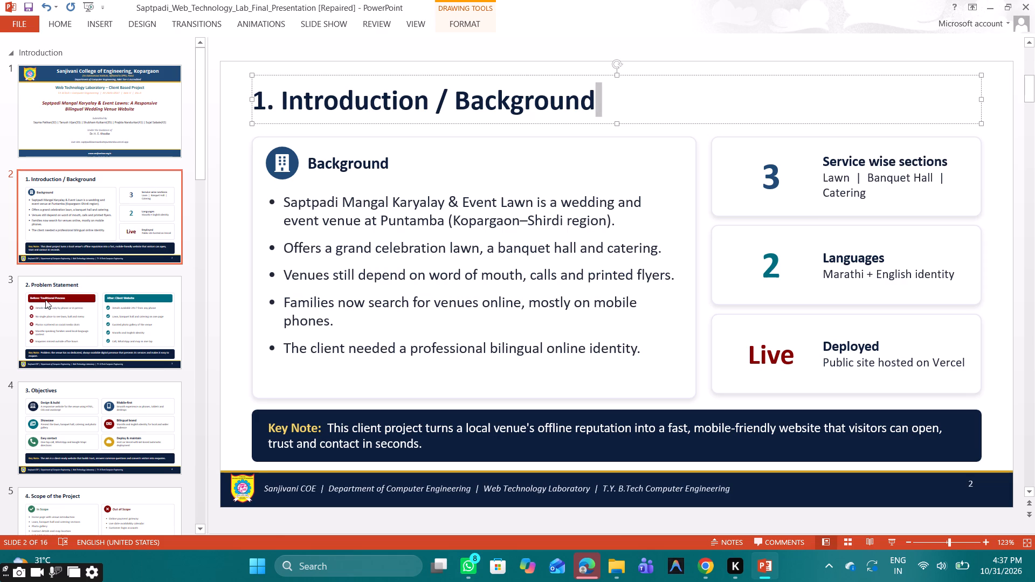
# Review the title numbering from the Introduction / Background slide through the Scope of the Project slide.
pyautogui.click(75, 338)
pyautogui.click(83, 421)
pyautogui.scroll(-1, 83, 421)
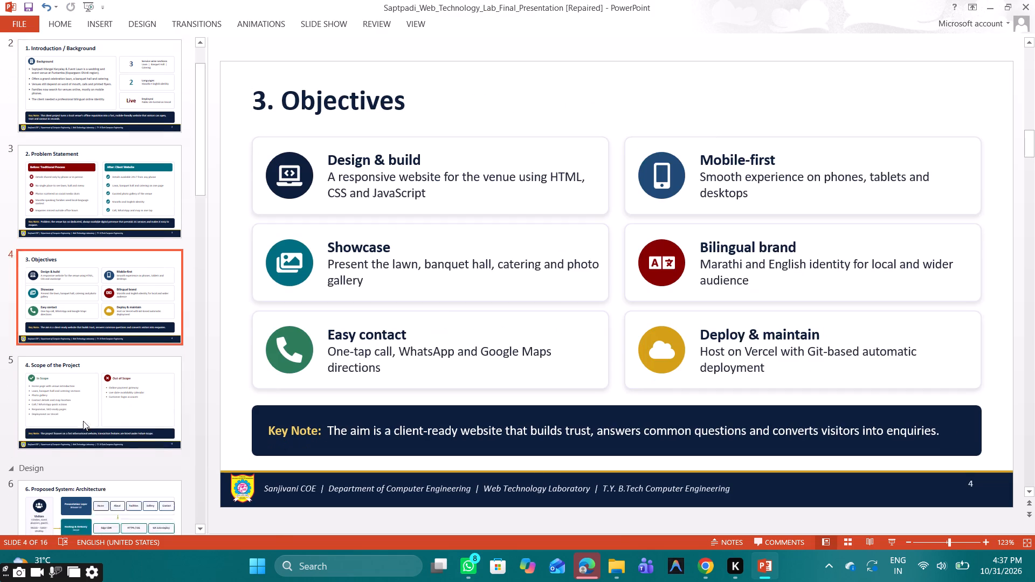
pyautogui.scroll(-1, 83, 421)
pyautogui.click(90, 356)
pyautogui.scroll(4, 85, 269)
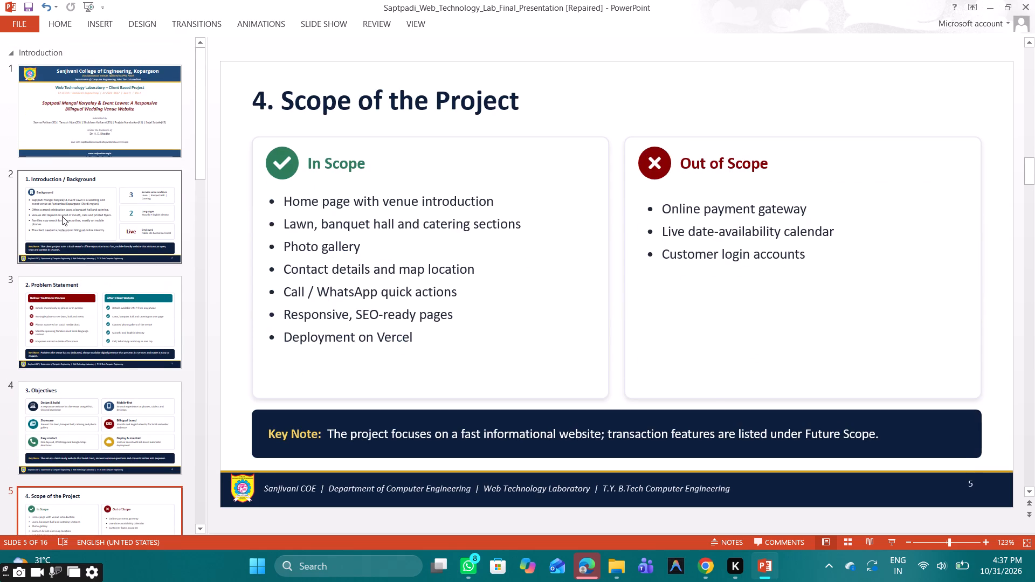
pyautogui.click(62, 216)
pyautogui.click(55, 405)
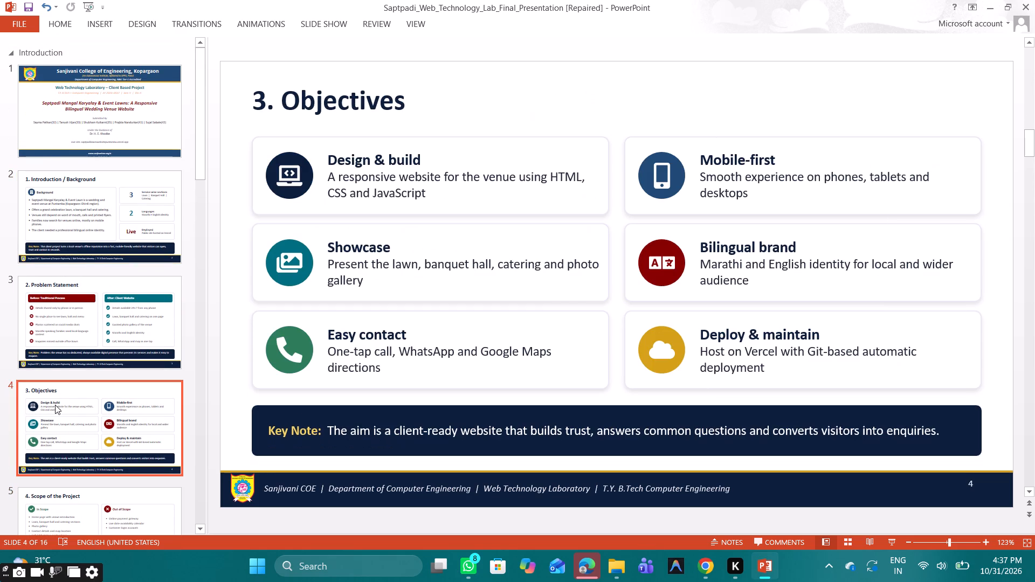
# Change the number in the "Proposed System: Architecture" slide title to 5.
pyautogui.scroll(-2, 55, 405)
pyautogui.click(80, 234)
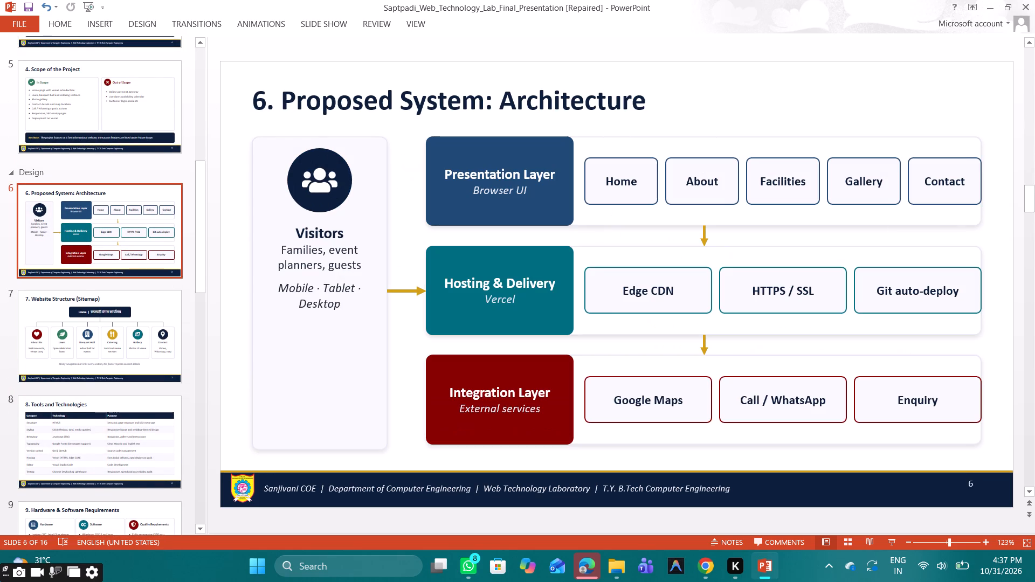
pyautogui.click(267, 102)
pyautogui.press('BackSpace')
pyautogui.press('5')
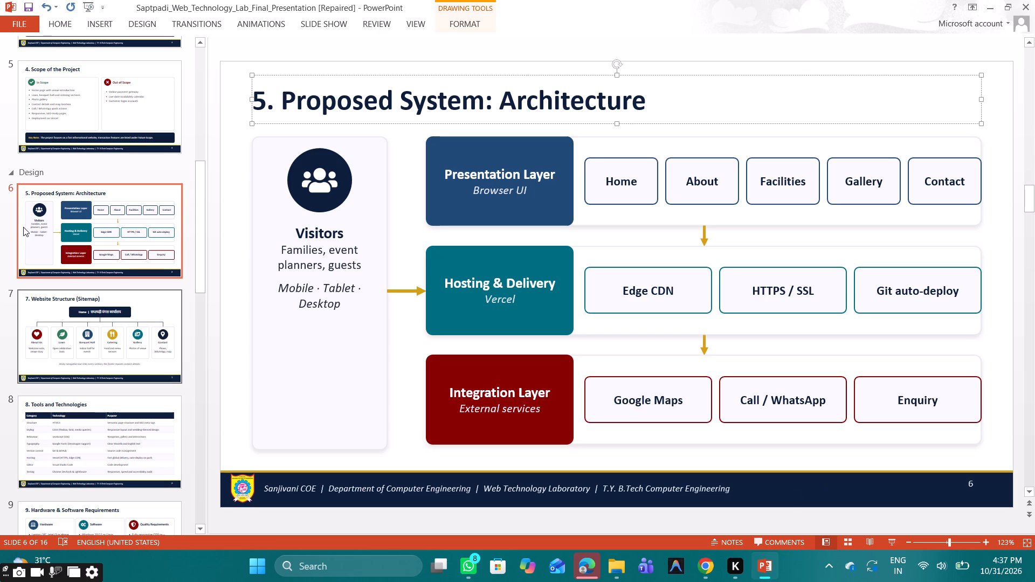
# Check the numbering on the opening slides, from the title slide through Objectives.
pyautogui.scroll(10, 23, 227)
pyautogui.click(85, 92)
pyautogui.click(93, 207)
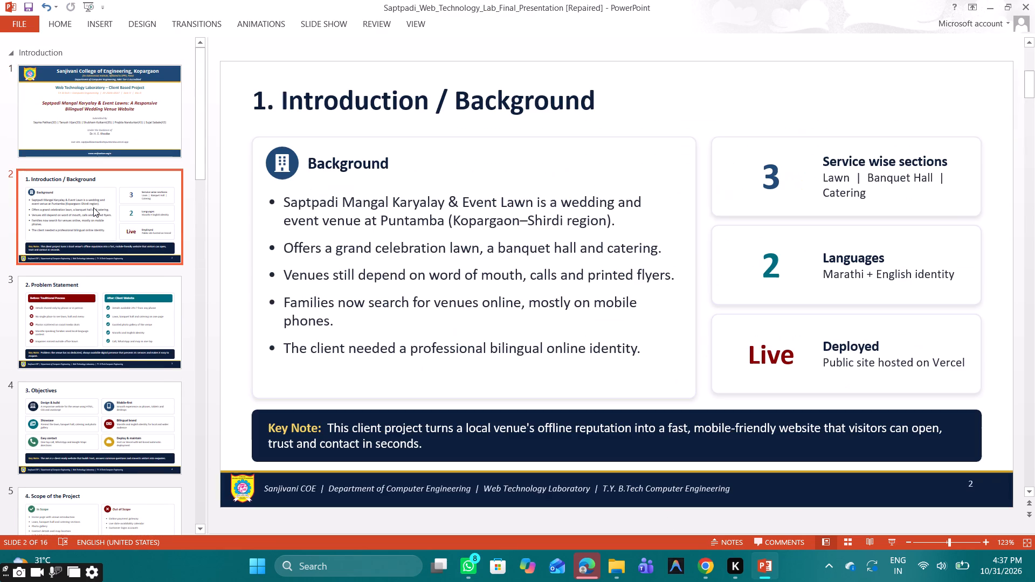
pyautogui.scroll(-1, 93, 207)
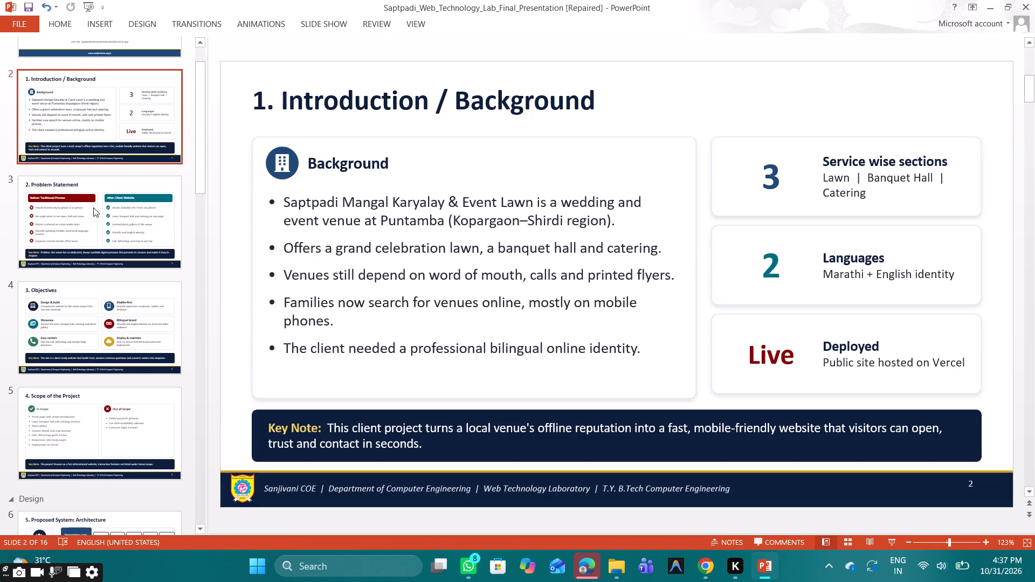
pyautogui.scroll(-1, 93, 207)
pyautogui.click(99, 198)
pyautogui.click(79, 299)
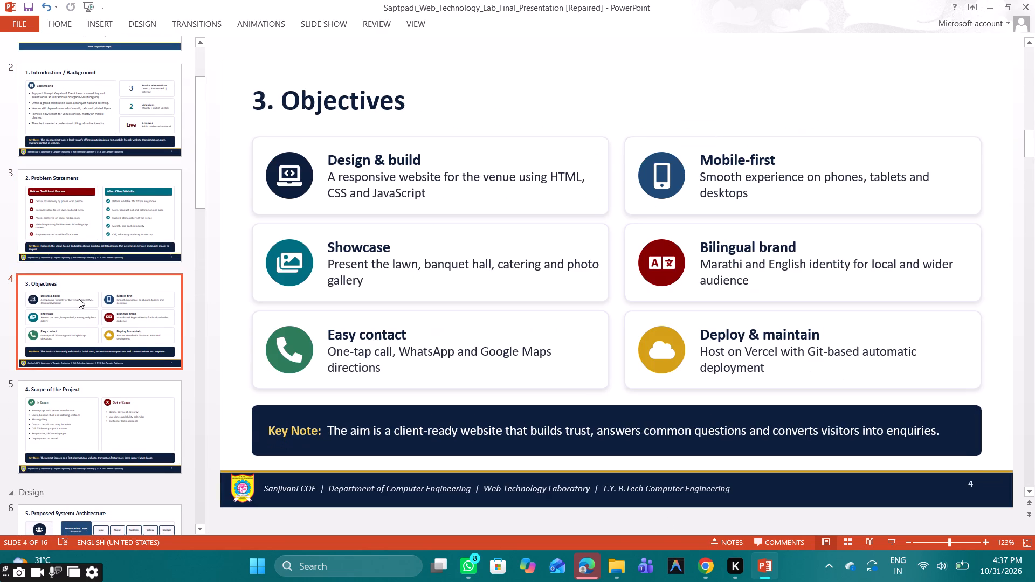
# Replace the footer page number on the "Proposed System: Architecture" slide with 5.
pyautogui.scroll(-2, 79, 299)
pyautogui.click(101, 283)
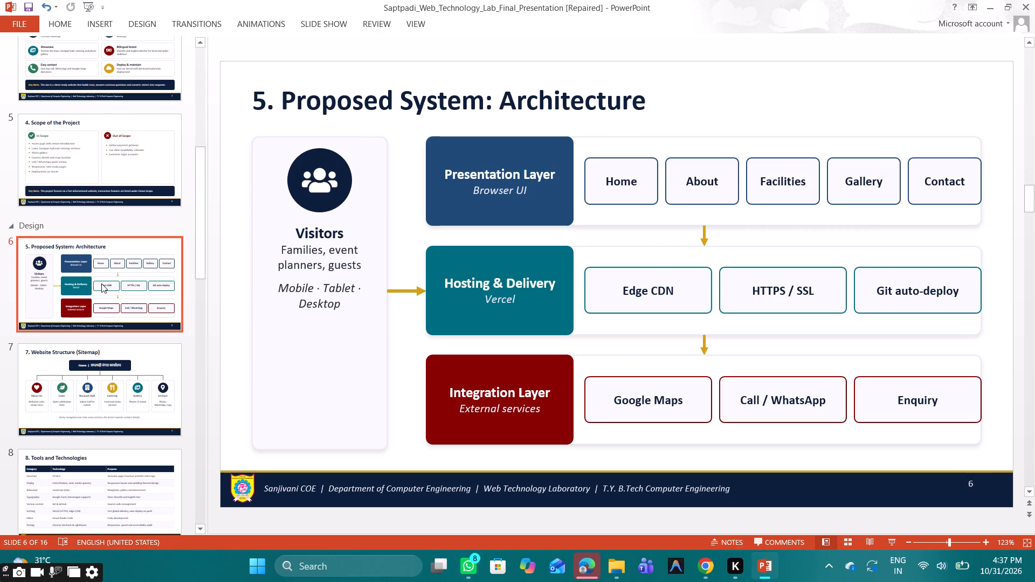
pyautogui.doubleClick(972, 479)
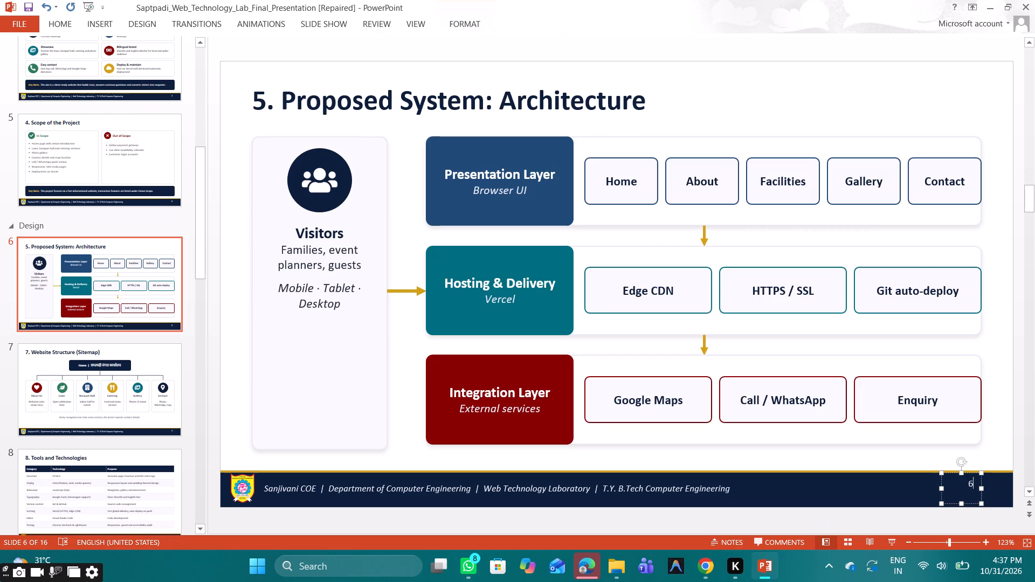
pyautogui.press('BackSpace')
pyautogui.press('BackSpace')
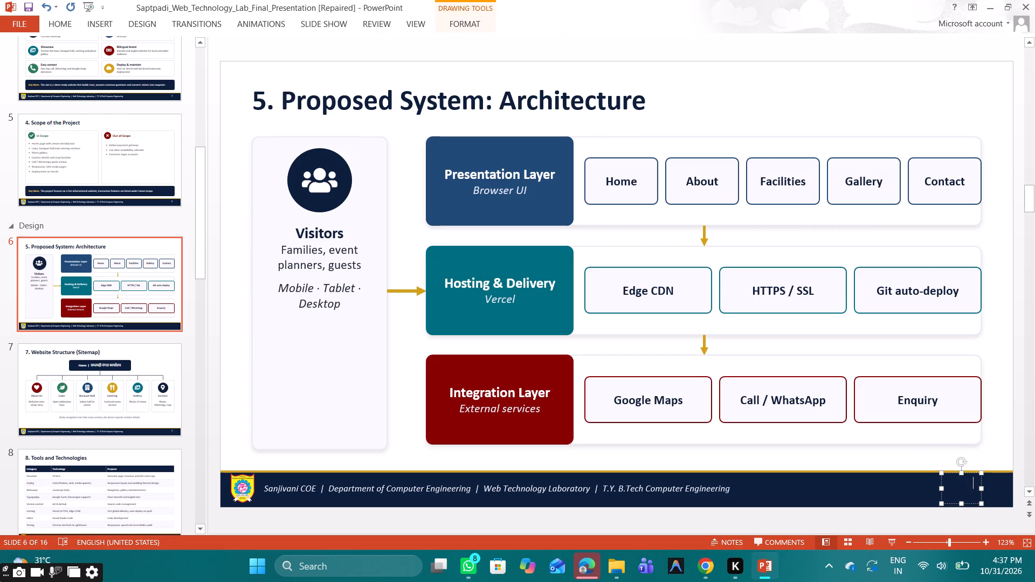
pyautogui.press('5')
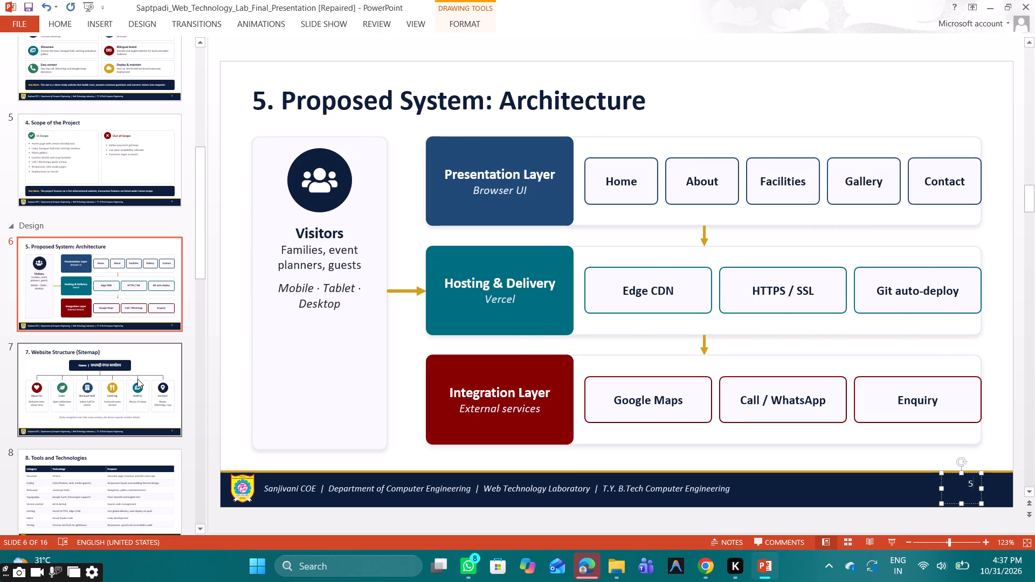
# Renumber the "Website Structure (Sitemap)" slide to 6 in both its title and its footer page number.
pyautogui.click(137, 379)
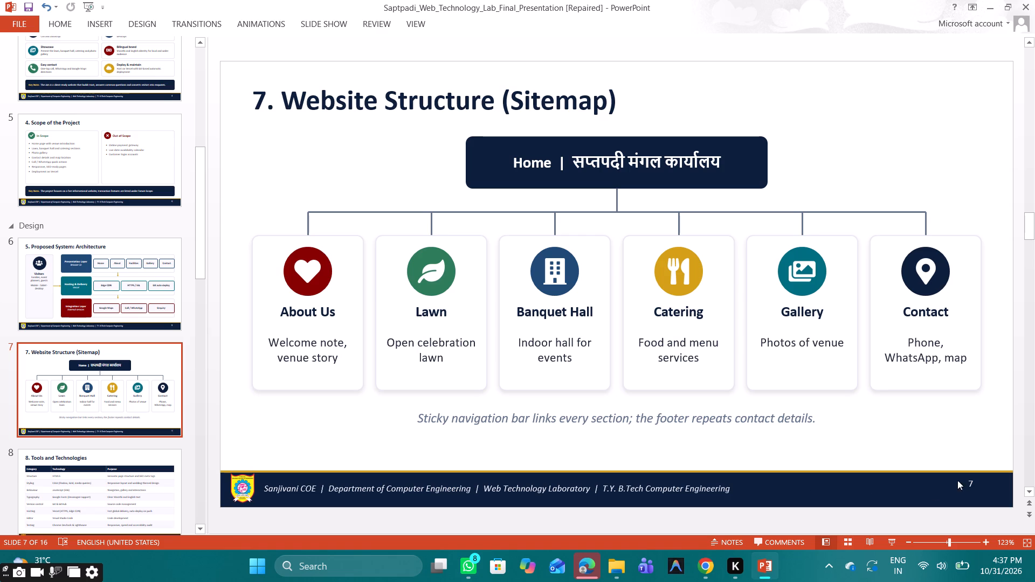
pyautogui.click(266, 103)
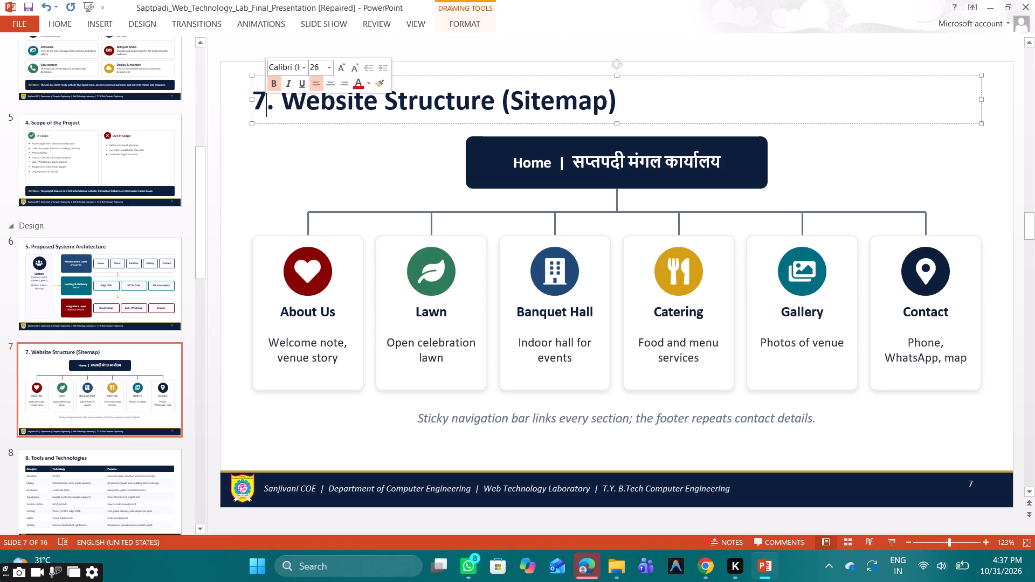
pyautogui.press('BackSpace')
pyautogui.press('6')
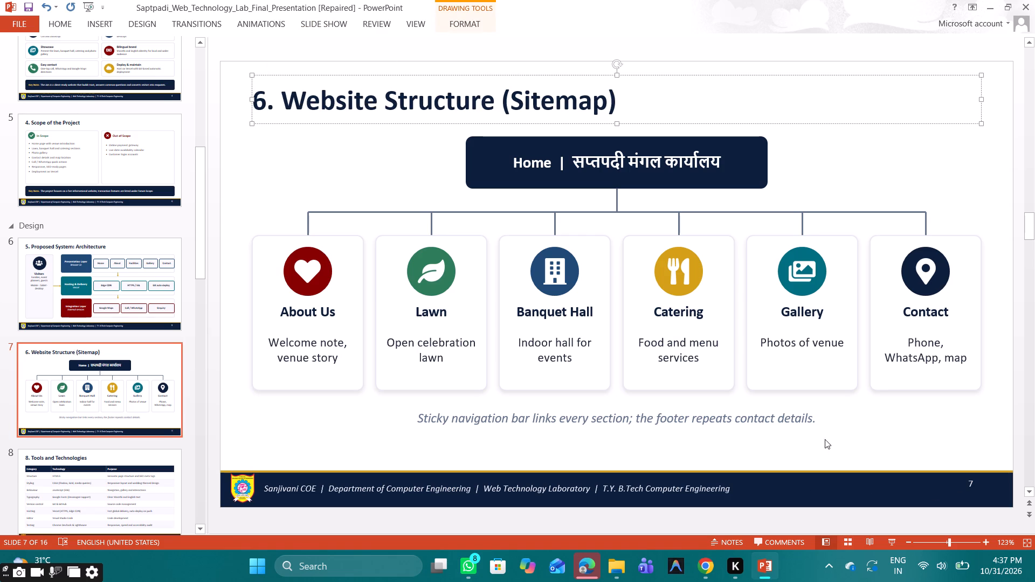
pyautogui.click(979, 489)
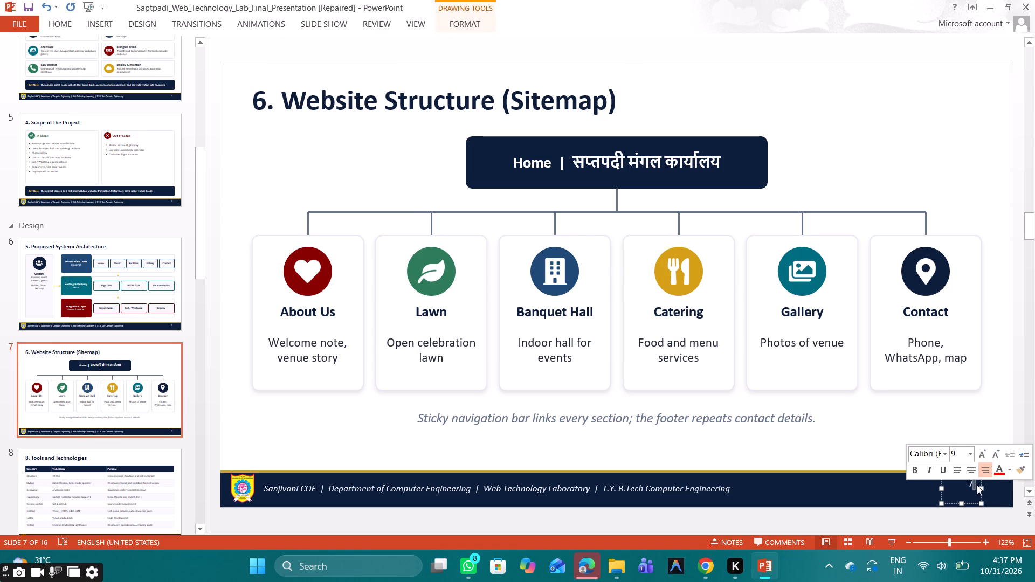
pyautogui.press('BackSpace')
pyautogui.press('6')
pyautogui.press('BackSpace')
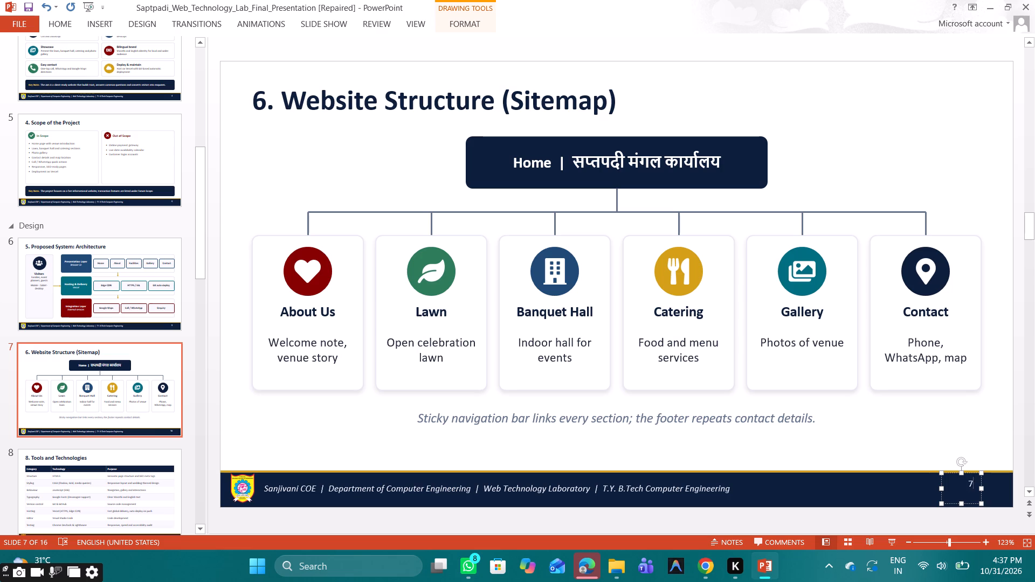
pyautogui.press('BackSpace')
pyautogui.press('6')
# Renumber the "Tools and Technologies" slide to 7 in both its title and its footer page number.
pyautogui.click(86, 498)
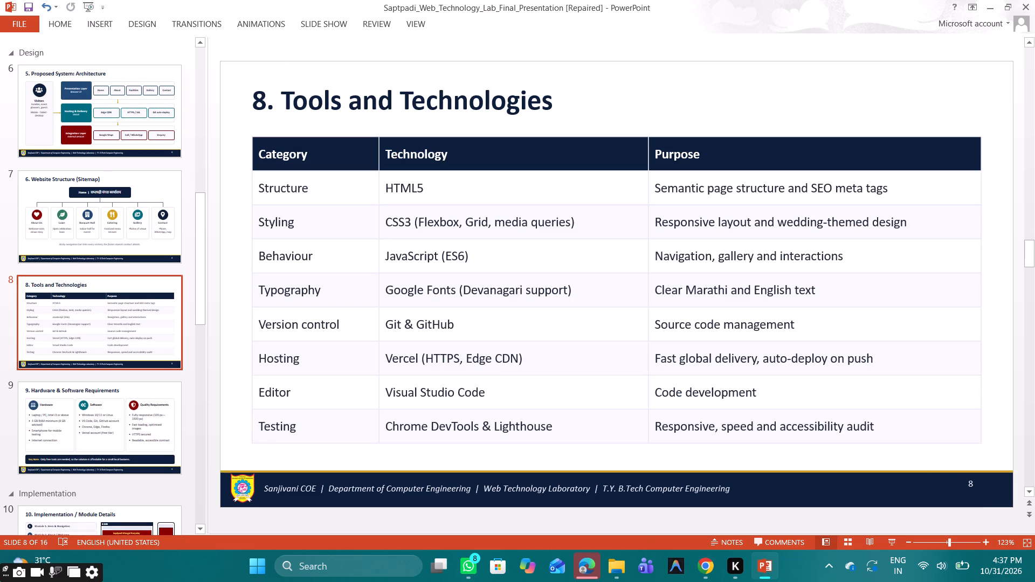
pyautogui.click(265, 102)
pyautogui.press('BackSpace')
pyautogui.press('7')
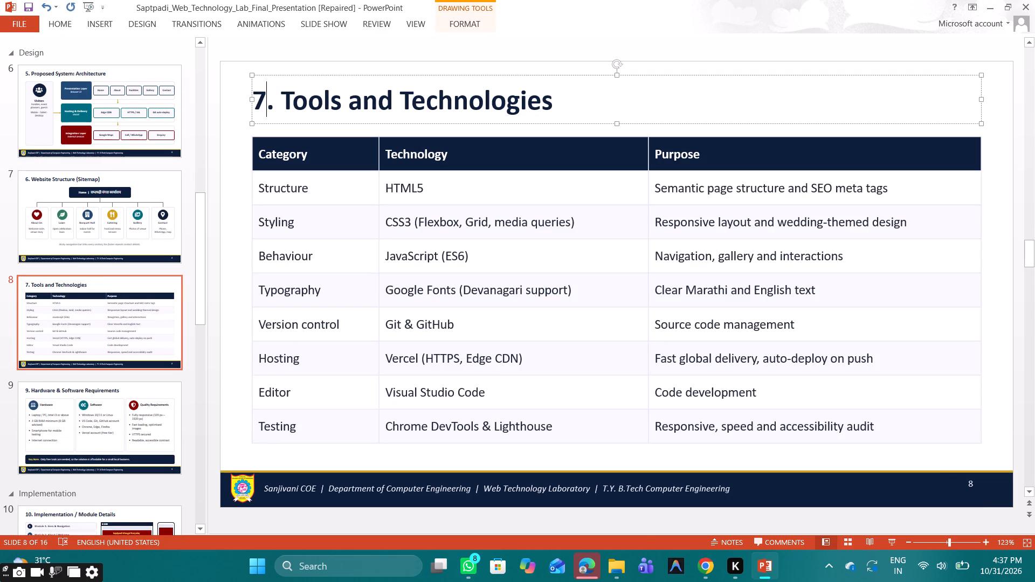
pyautogui.click(972, 476)
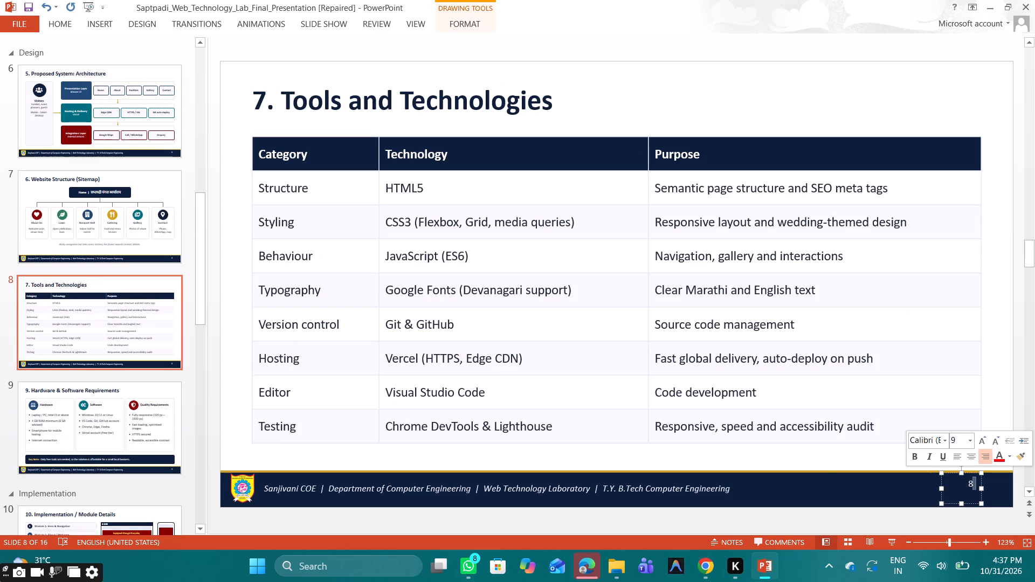
pyautogui.press('BackSpace')
pyautogui.press('BackSpace')
pyautogui.press('7')
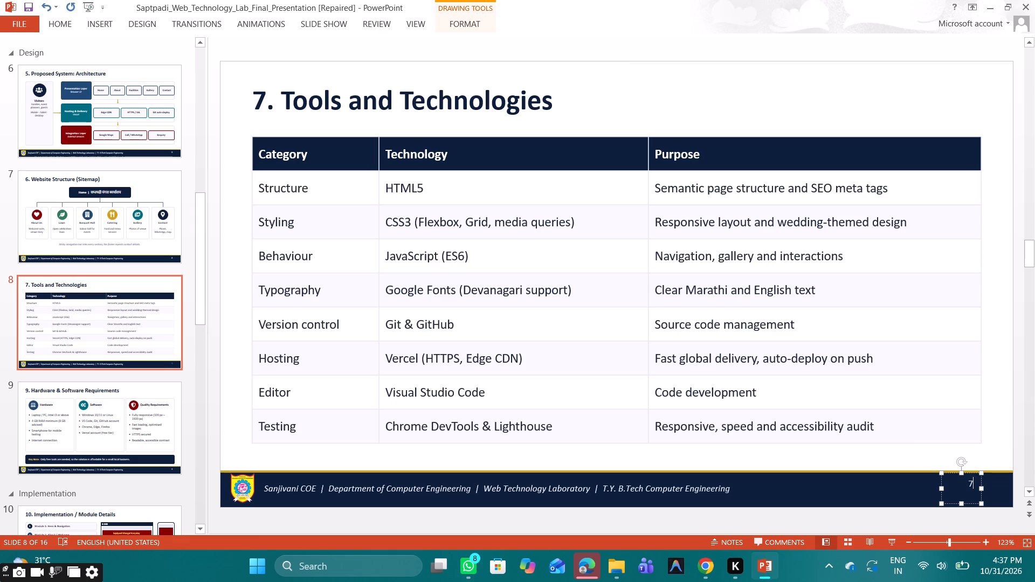
# Change the number in the "Hardware & Software Requirements" slide title to 8.
pyautogui.click(160, 426)
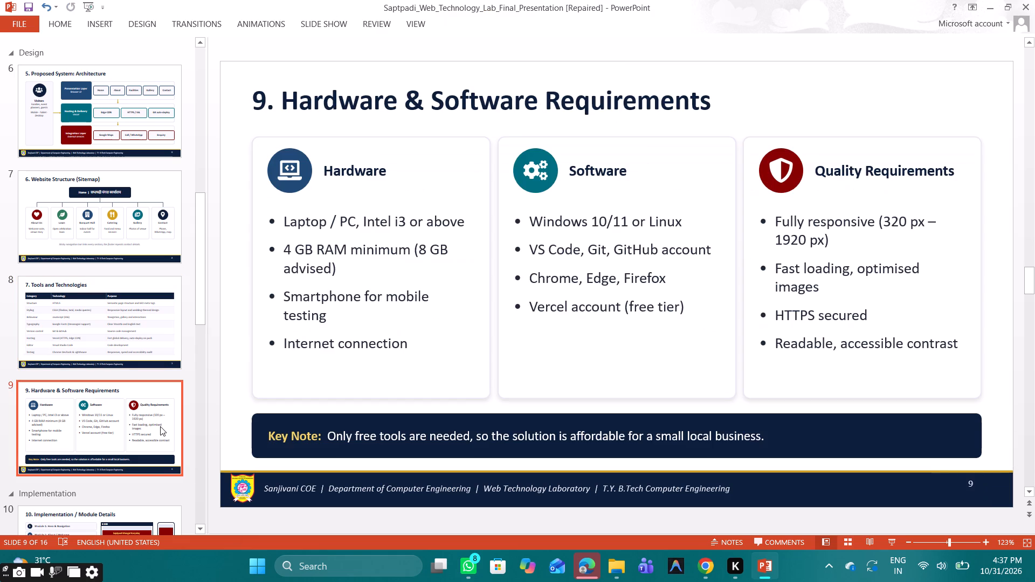
pyautogui.click(266, 101)
pyautogui.press('BackSpace')
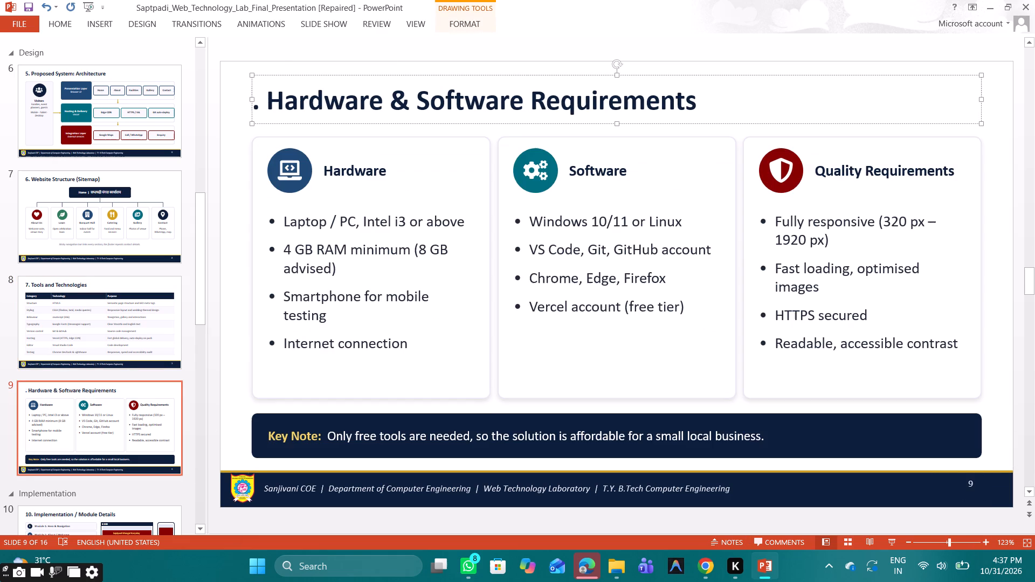
pyautogui.press('8')
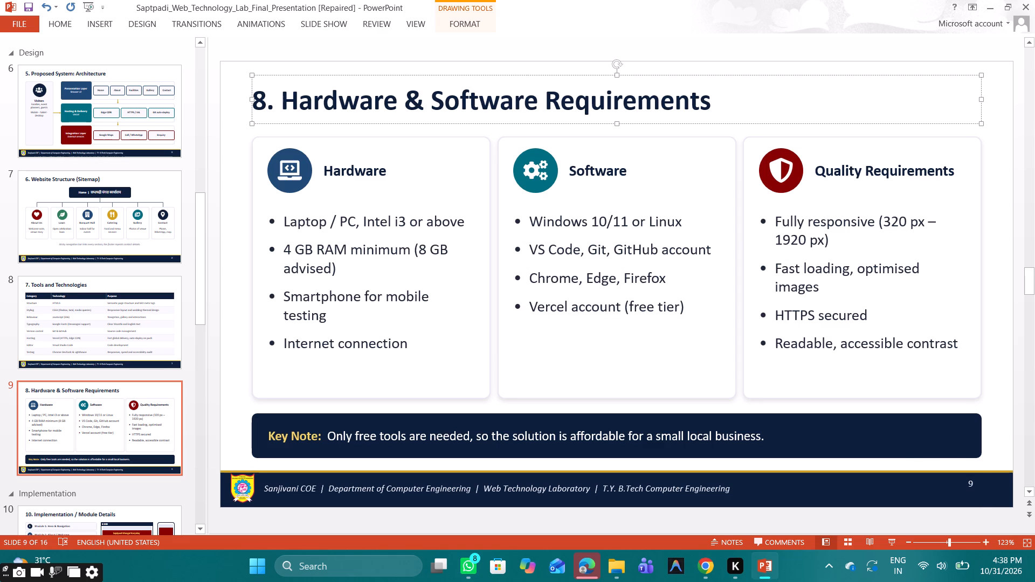
# Replace the footer page number on the "Hardware & Software Requirements" slide with 8.
pyautogui.click(978, 486)
pyautogui.press('BackSpace')
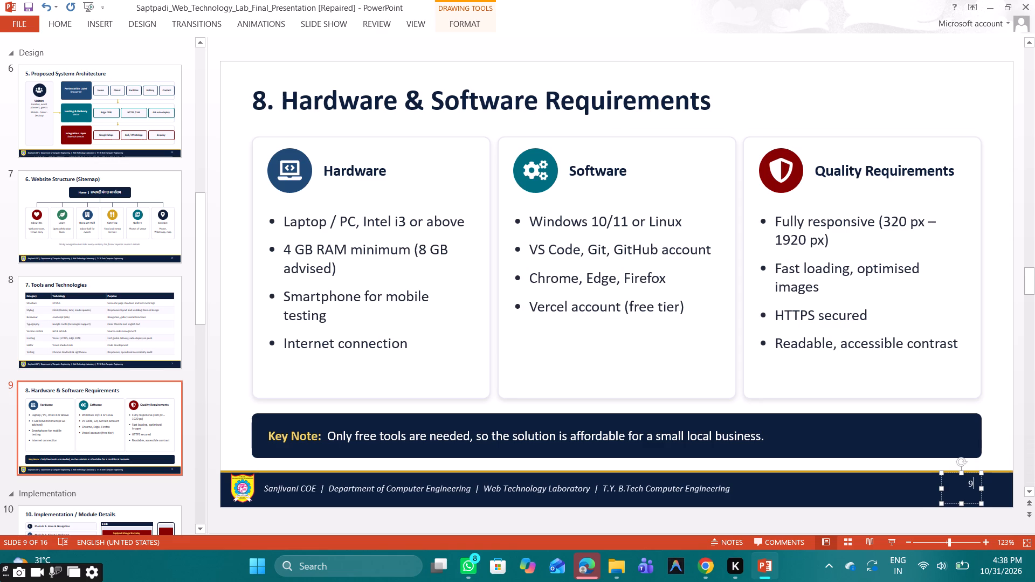
pyautogui.press('8')
pyautogui.press('BackSpace')
pyautogui.press('BackSpace')
pyautogui.press('8')
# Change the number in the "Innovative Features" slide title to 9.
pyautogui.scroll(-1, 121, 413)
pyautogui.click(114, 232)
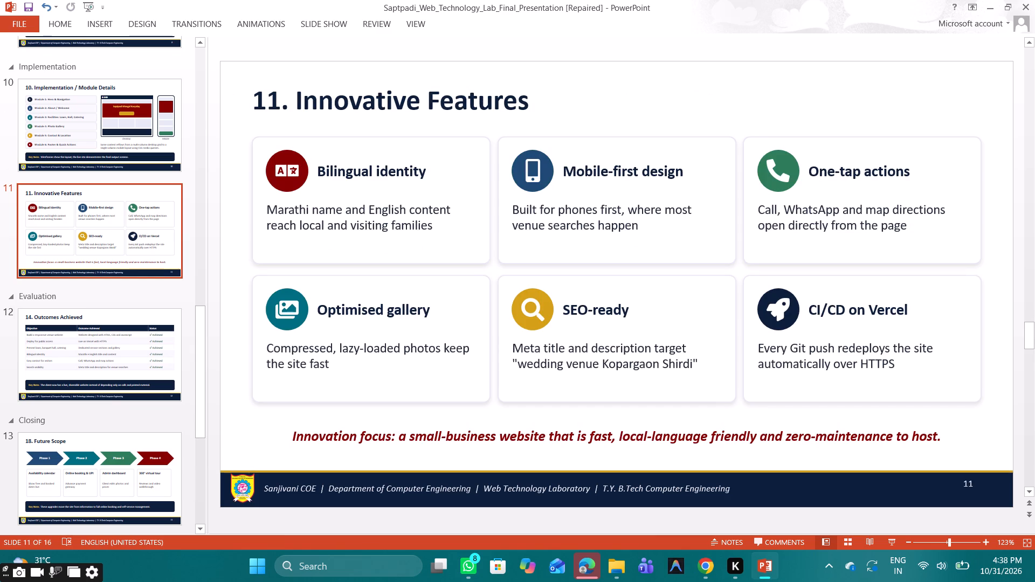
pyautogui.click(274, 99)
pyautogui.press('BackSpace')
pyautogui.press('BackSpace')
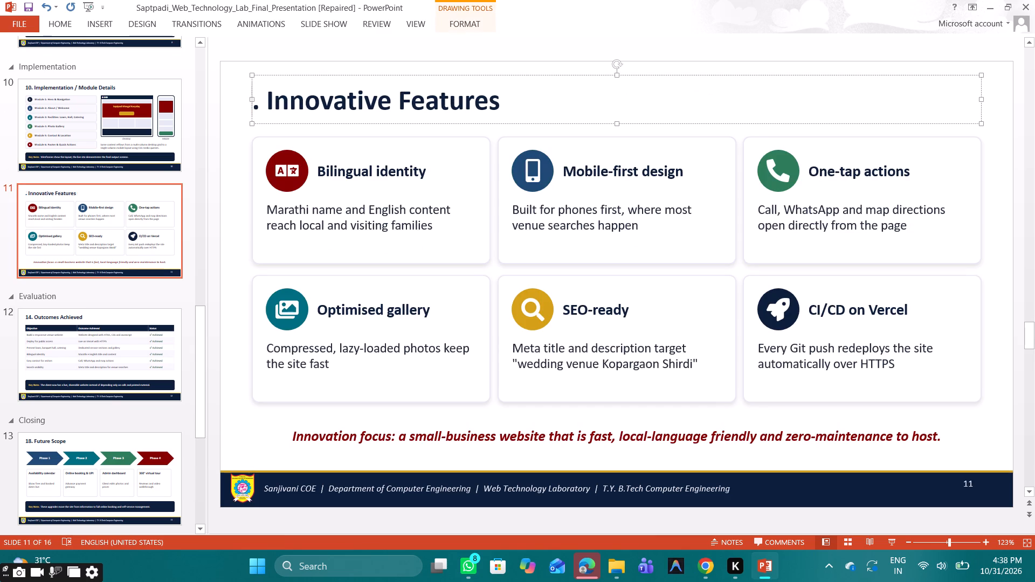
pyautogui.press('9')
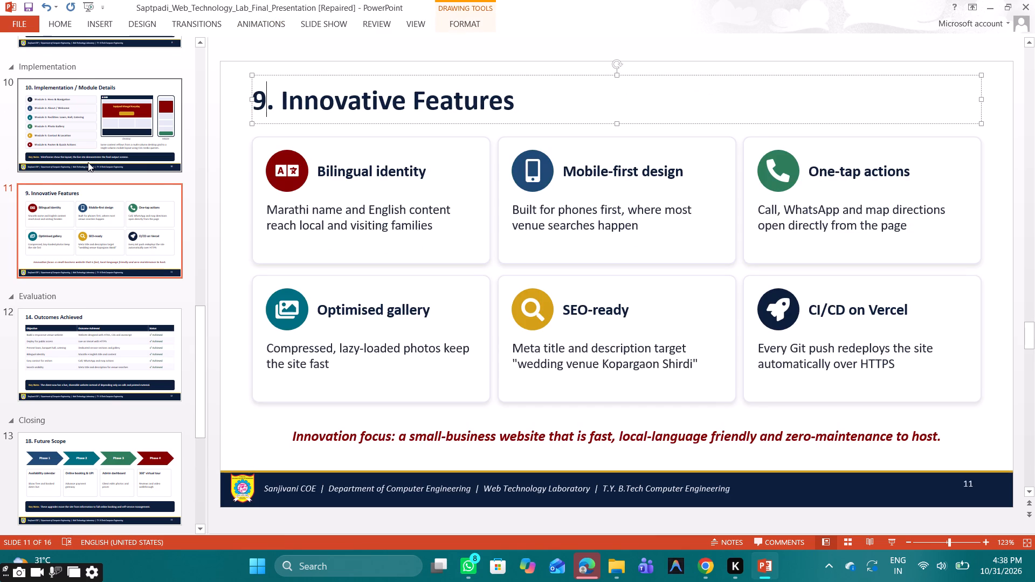
# Renumber the "Implementation / Module Details" slide to 9 in both its title and its footer page number.
pyautogui.scroll(1, 88, 162)
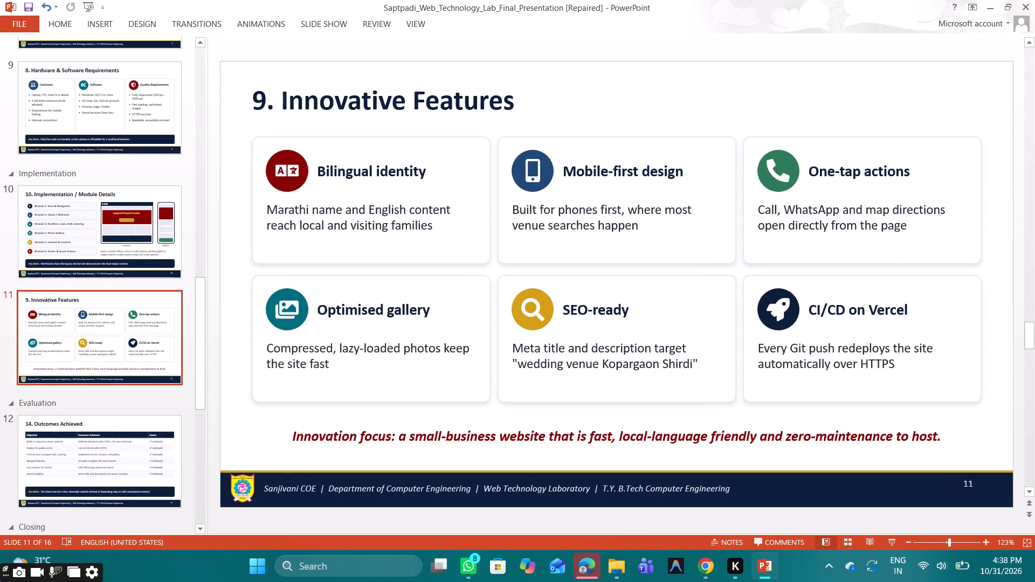
pyautogui.click(37, 210)
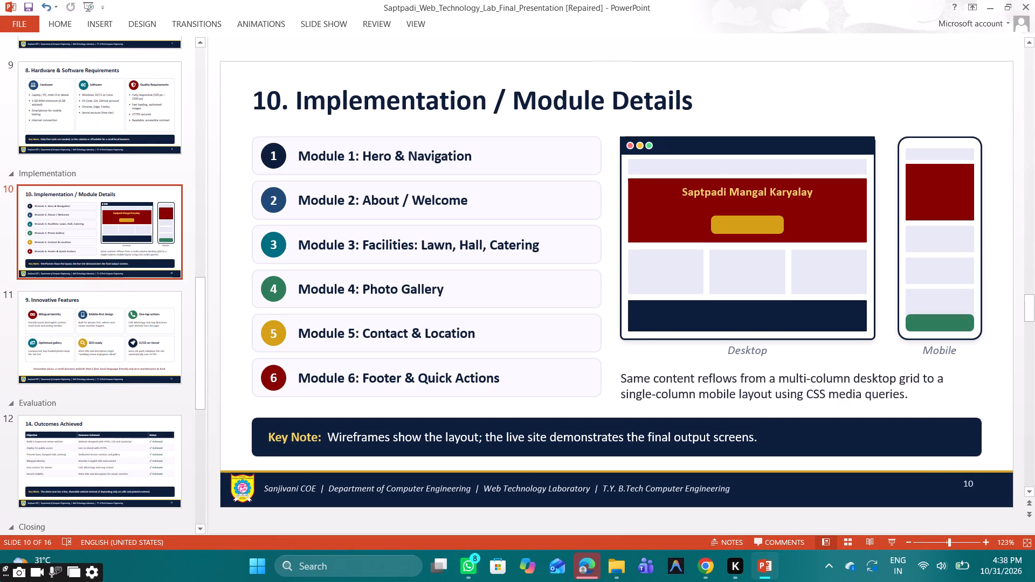
pyautogui.click(273, 98)
pyautogui.press('Delete')
pyautogui.press('BackSpace')
pyautogui.press('9')
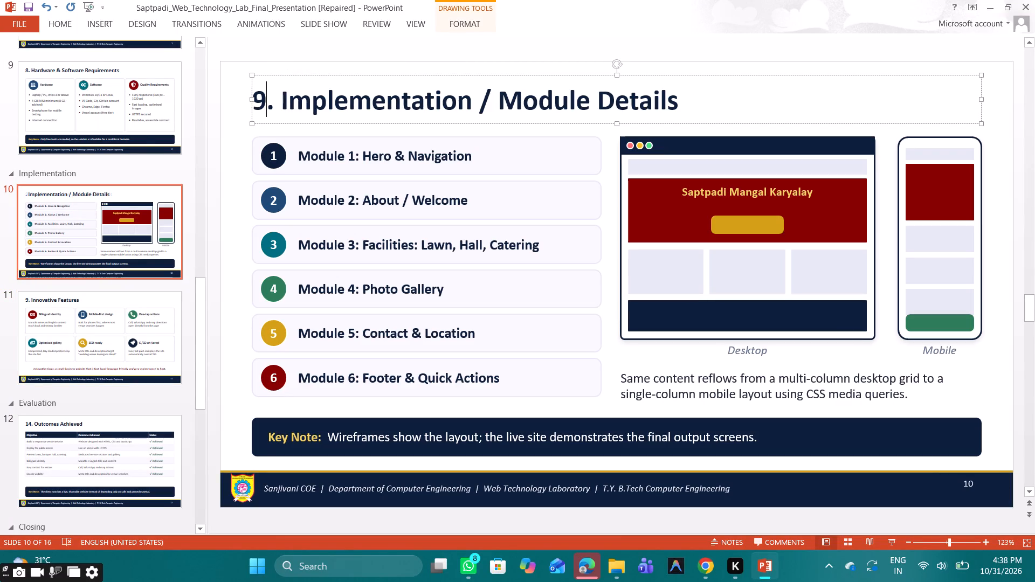
pyautogui.click(974, 481)
pyautogui.press('BackSpace')
pyautogui.press('BackSpace')
pyautogui.press('9')
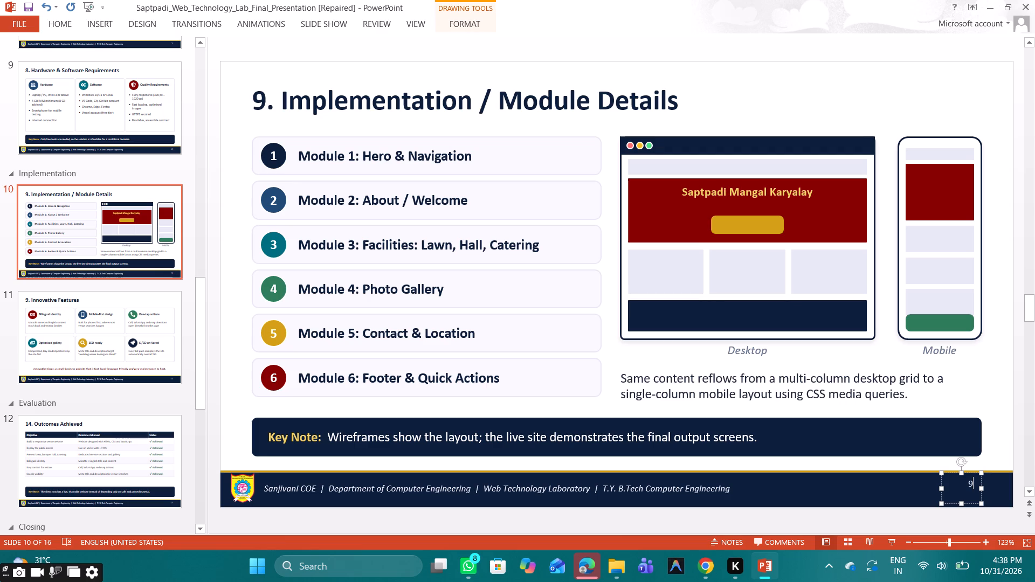
# Renumber the "Innovative Features" slide to 10 in both its title and its footer page number.
pyautogui.click(64, 322)
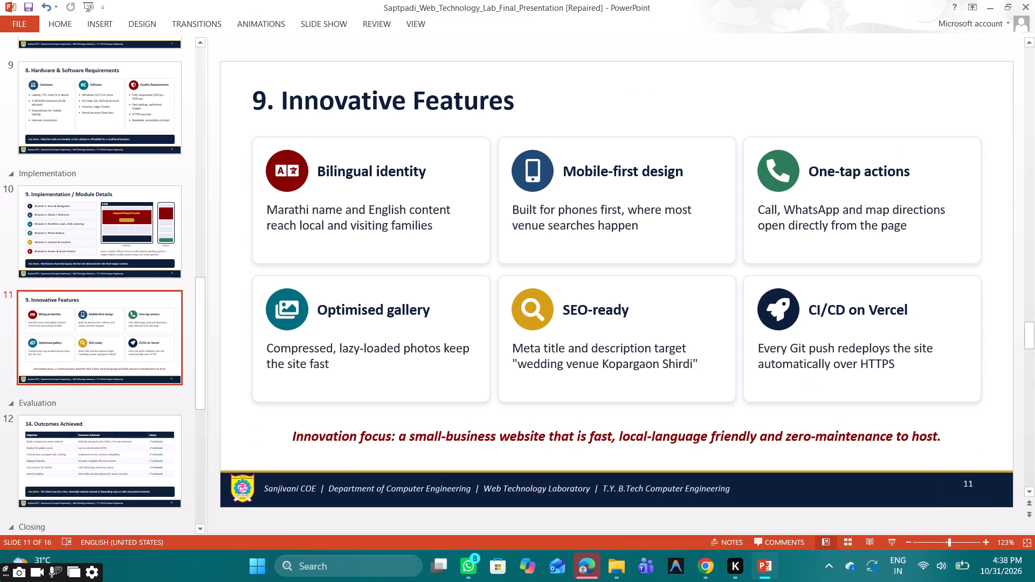
pyautogui.click(267, 95)
pyautogui.press('BackSpace')
pyautogui.write('10')
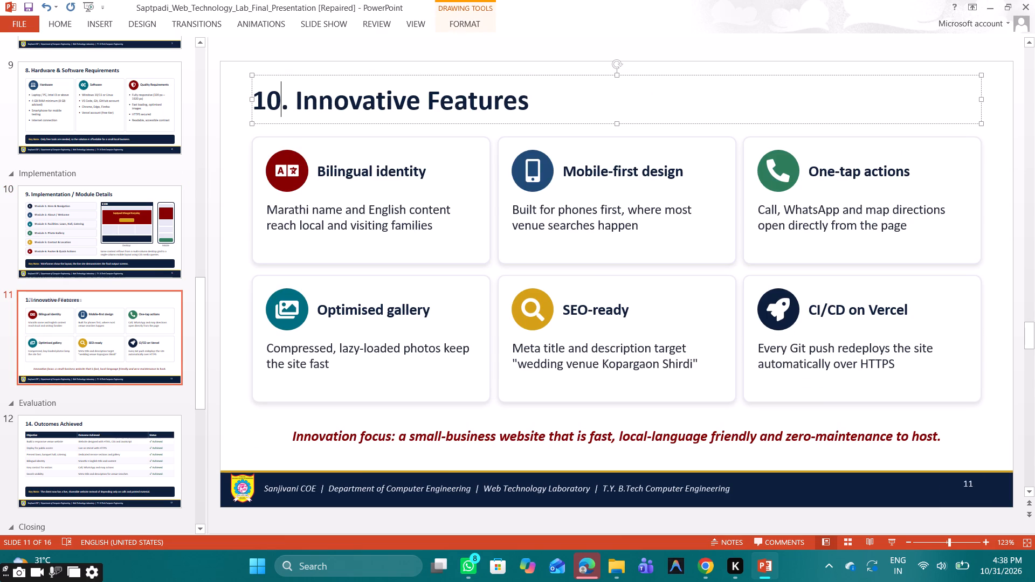
pyautogui.click(973, 480)
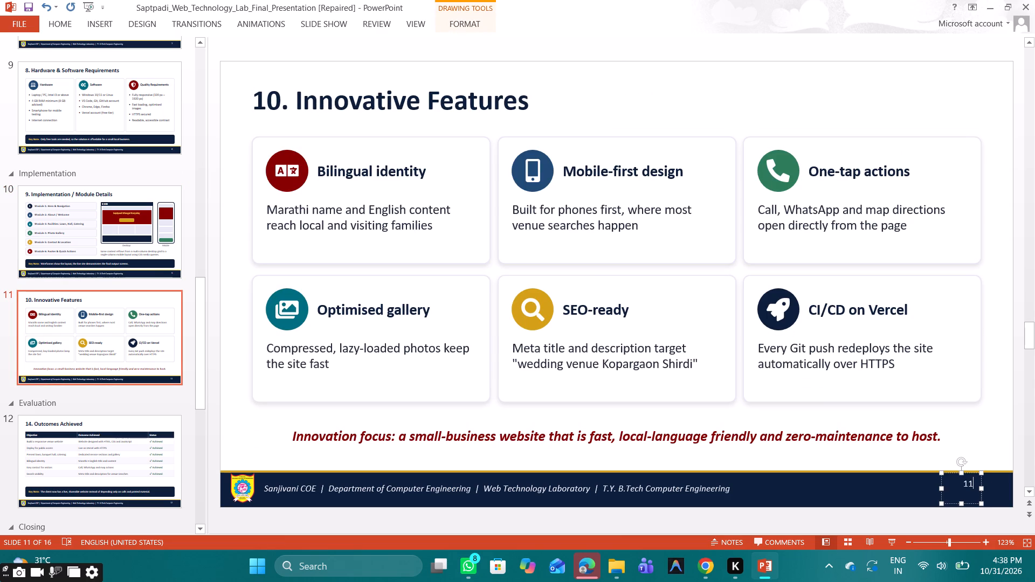
pyautogui.press('BackSpace')
pyautogui.press('0')
pyautogui.press('BackSpace')
pyautogui.write('10')
# Renumber the "Outcomes Achieved" slide to 11 in both its title and its footer page number.
pyautogui.click(127, 444)
pyautogui.click(284, 98)
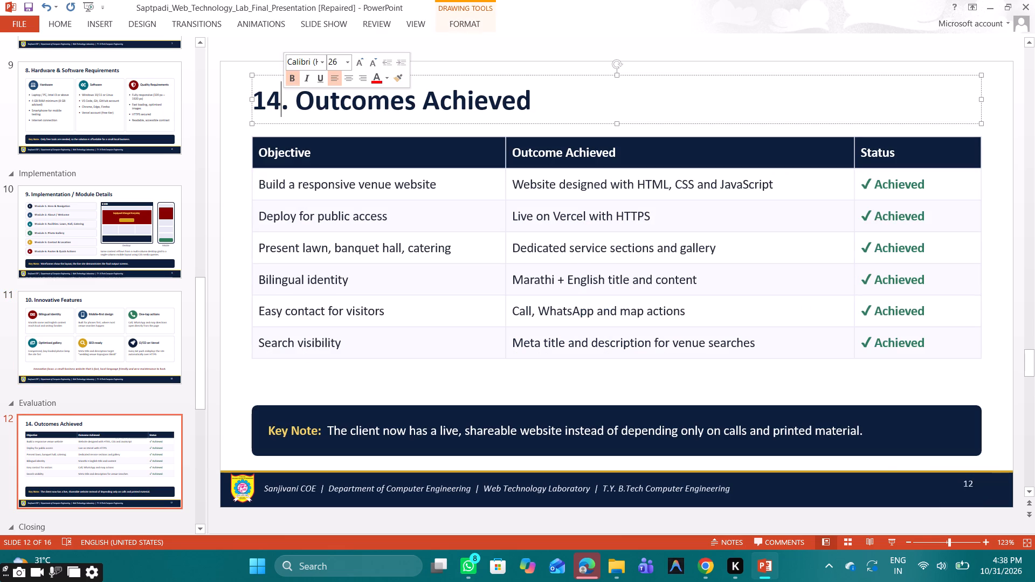
pyautogui.press('BackSpace')
pyautogui.press('BackSpace')
pyautogui.write('11')
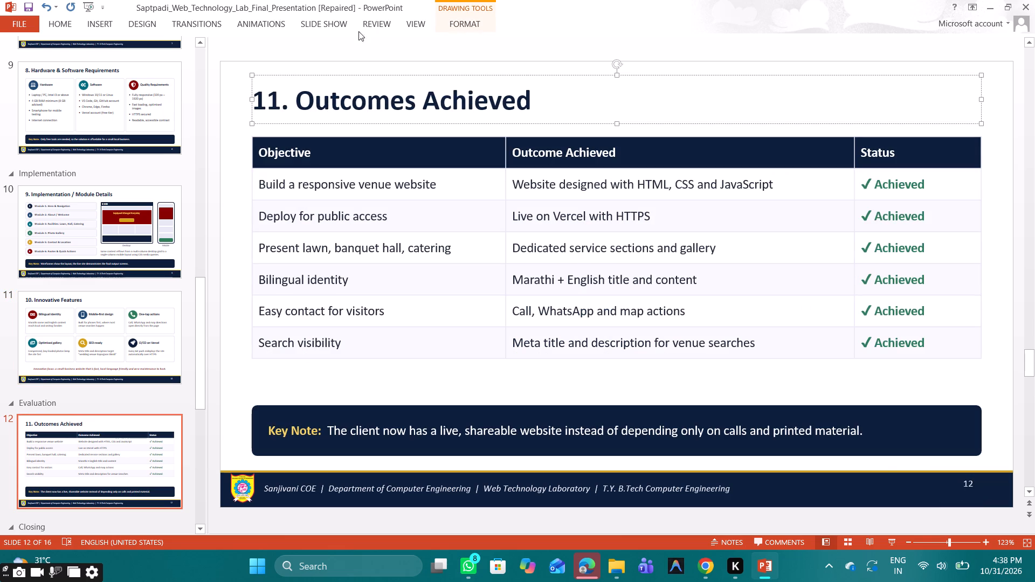
pyautogui.click(971, 483)
pyautogui.press('BackSpace')
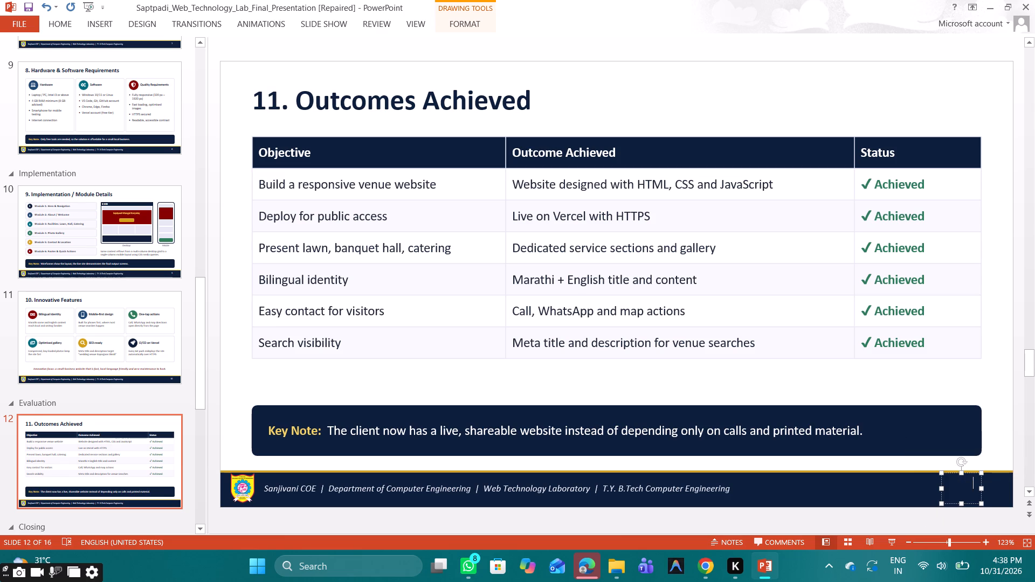
pyautogui.press('1')
pyautogui.press('1')
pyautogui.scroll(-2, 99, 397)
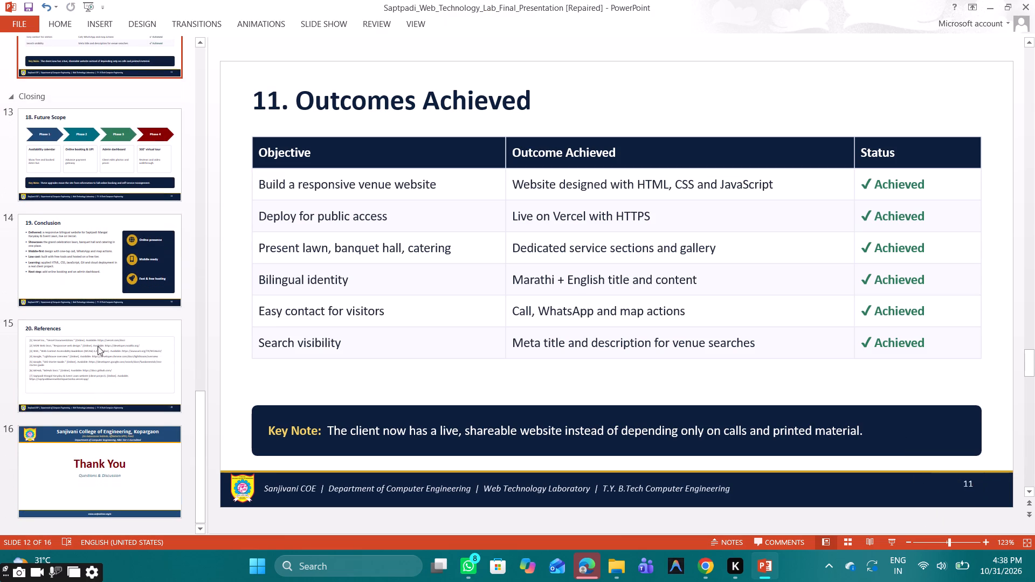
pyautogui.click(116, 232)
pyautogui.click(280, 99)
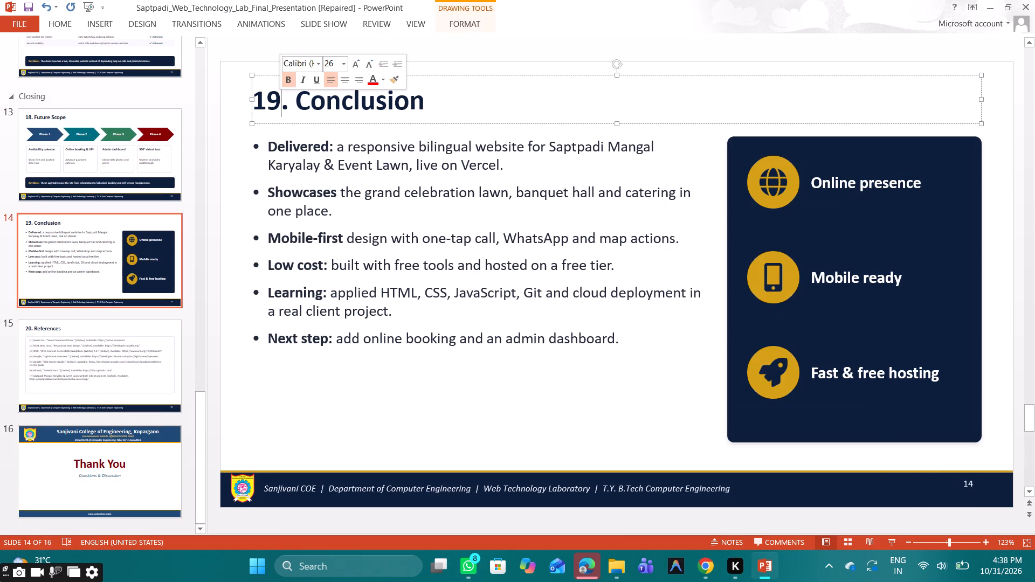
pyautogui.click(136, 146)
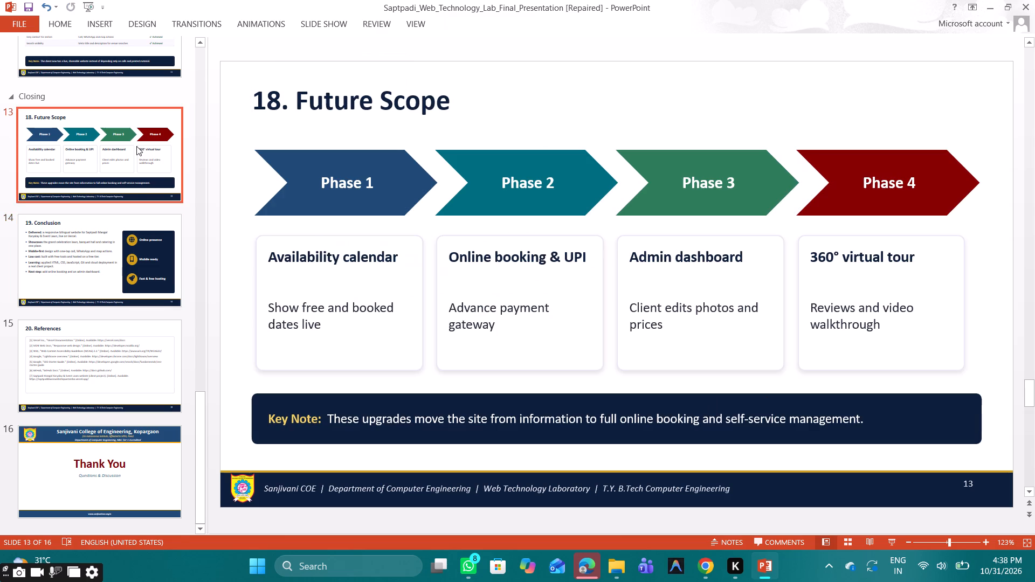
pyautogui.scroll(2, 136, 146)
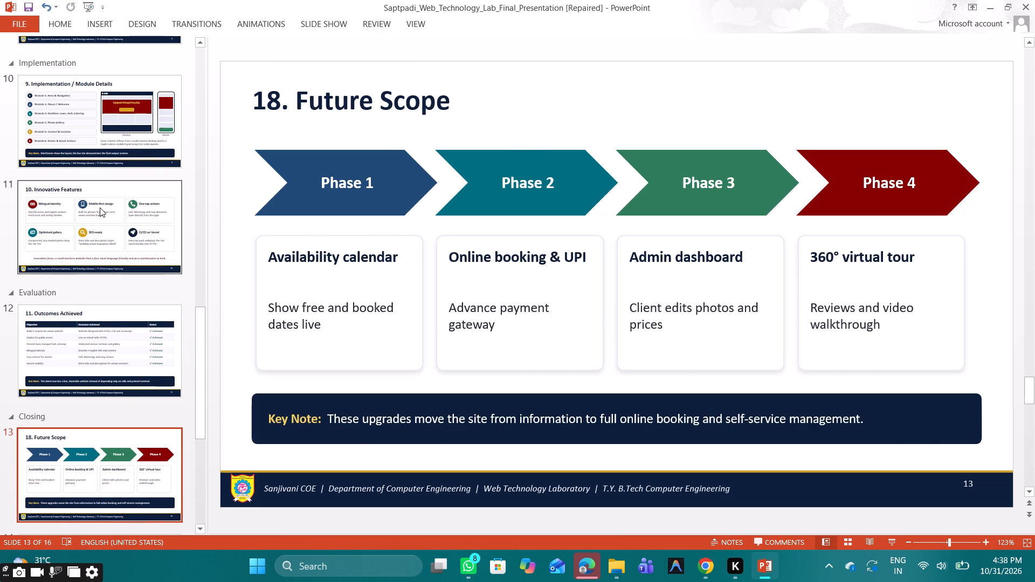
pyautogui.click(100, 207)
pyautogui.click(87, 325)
# Renumber the "Future Scope" slide to 12 in both its title and its footer page number.
pyautogui.click(52, 439)
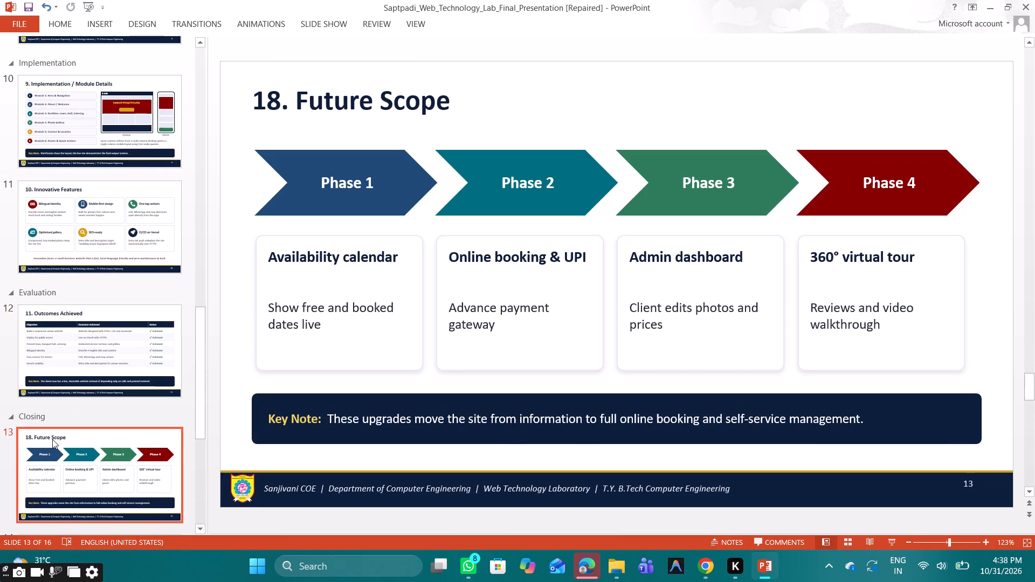
pyautogui.click(280, 101)
pyautogui.press('BackSpace')
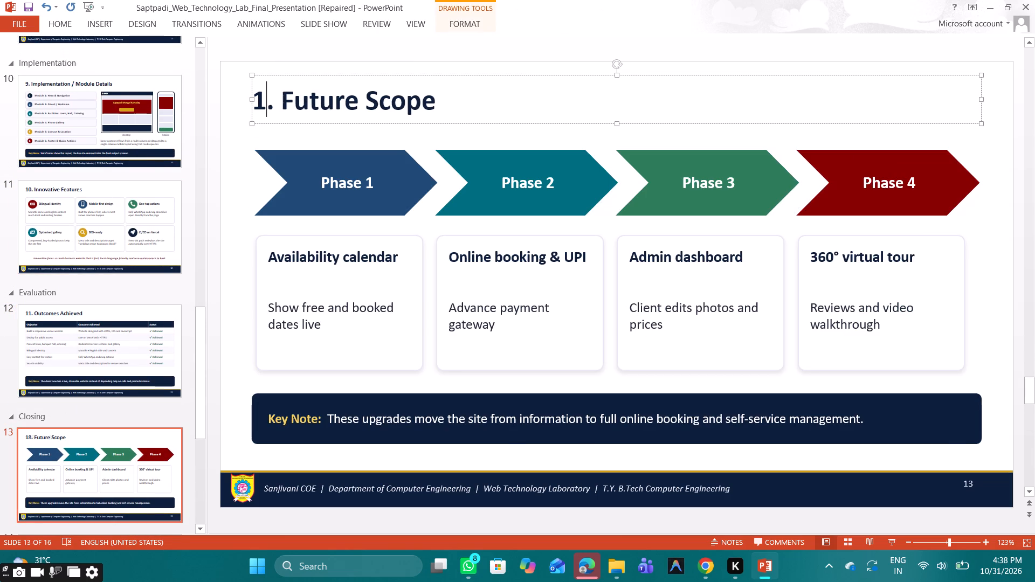
pyautogui.press('2')
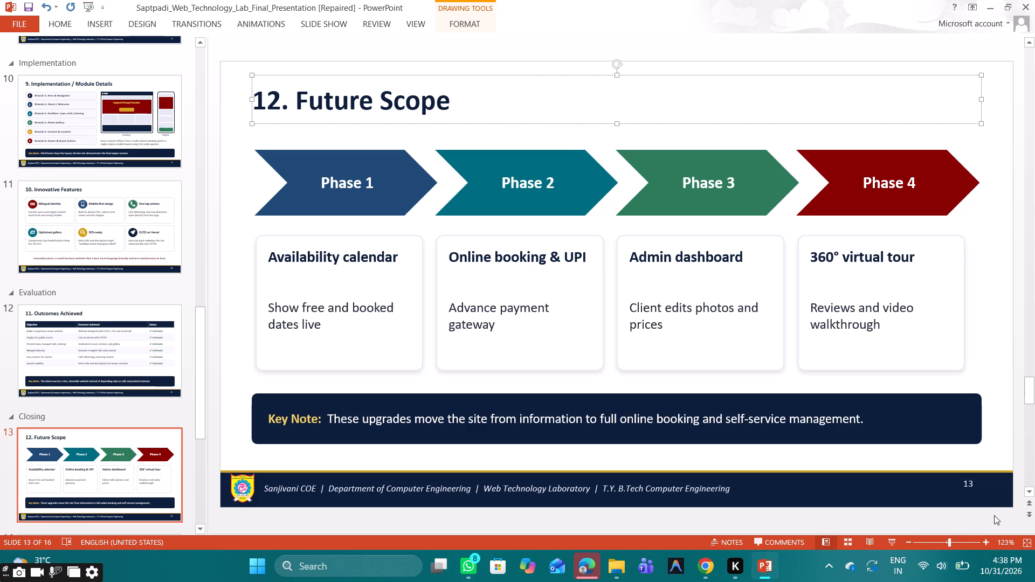
pyautogui.click(975, 483)
pyautogui.press('BackSpace')
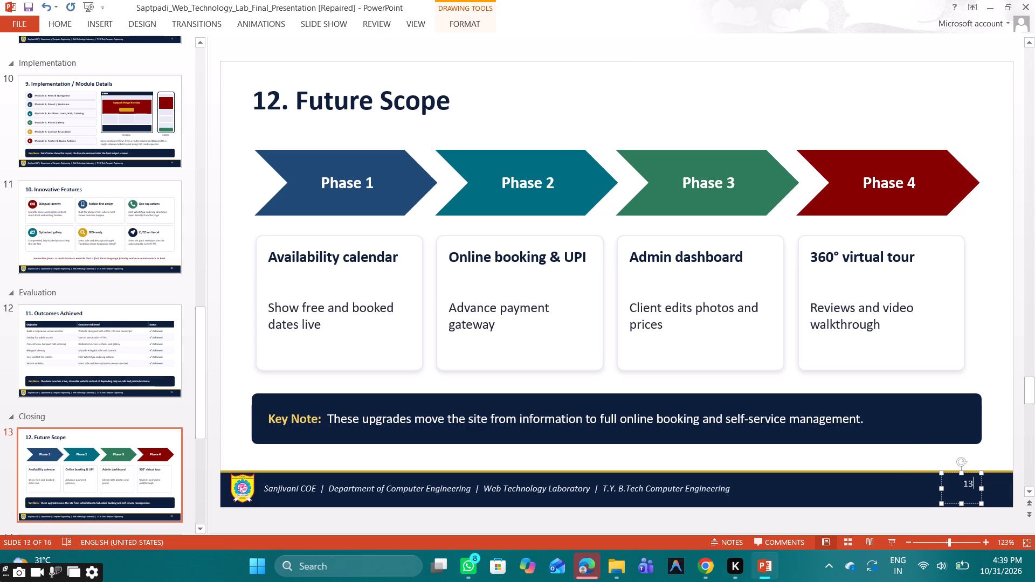
pyautogui.press('BackSpace')
pyautogui.press('2')
pyautogui.press('BackSpace')
pyautogui.write('12')
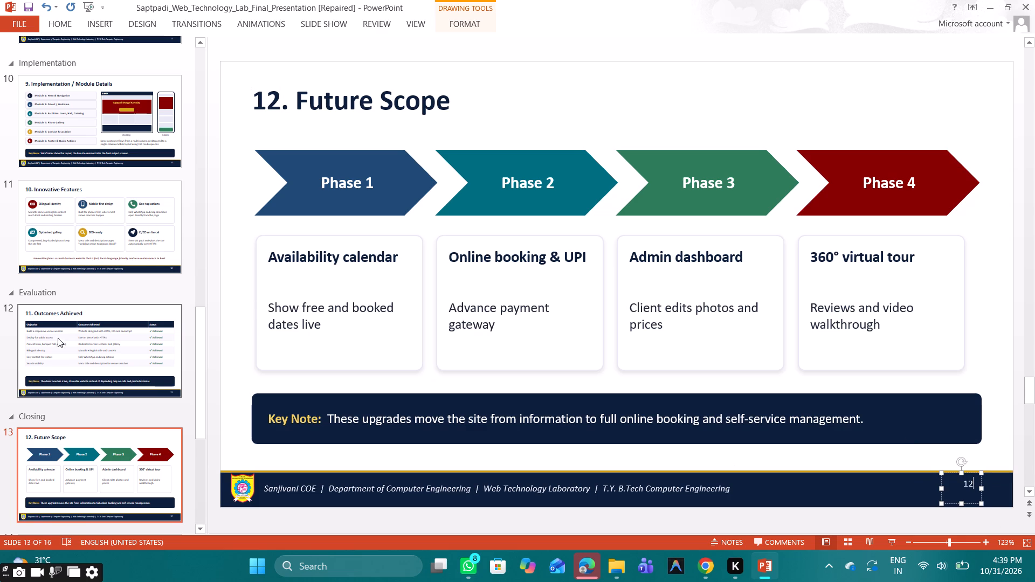
# Renumber the "Conclusion" slide to 13 in both its title and its footer page number.
pyautogui.scroll(-2, 100, 378)
pyautogui.click(101, 266)
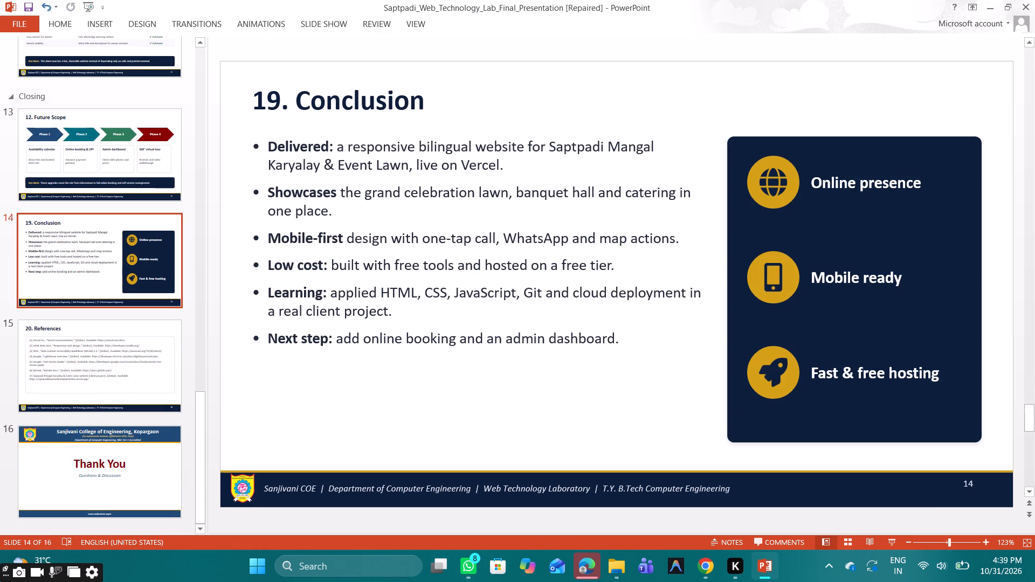
pyautogui.click(279, 95)
pyautogui.press('BackSpace')
pyautogui.press('3')
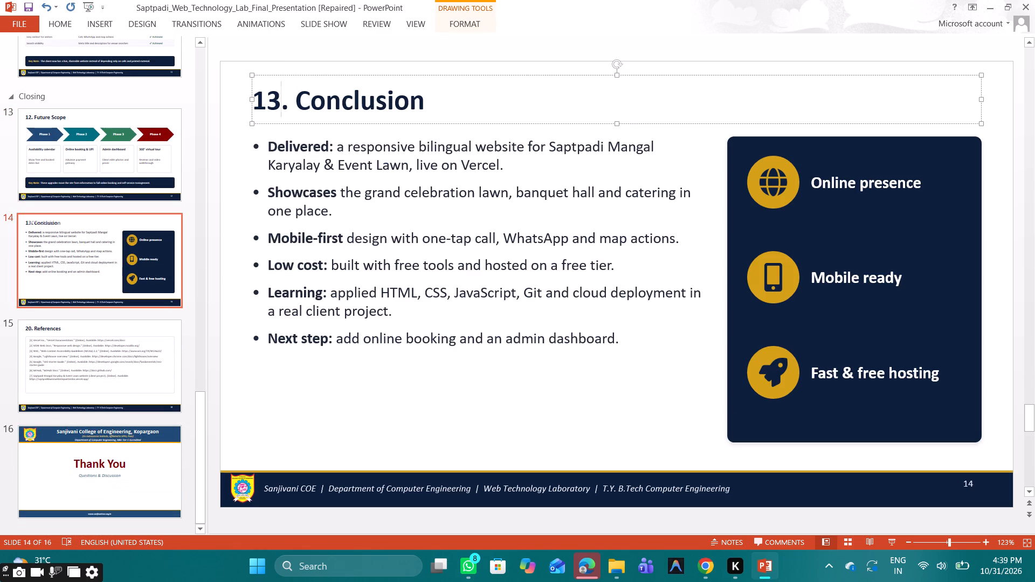
pyautogui.click(976, 484)
pyautogui.press('BackSpace')
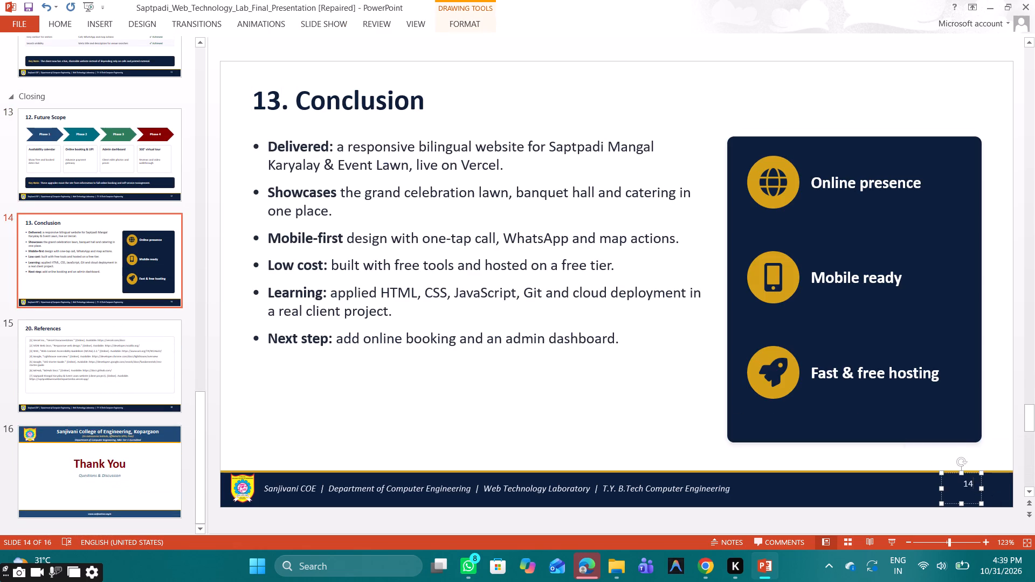
pyautogui.press('BackSpace')
pyautogui.write('13')
# Change the number in the "References" slide title to 14.
pyautogui.click(68, 362)
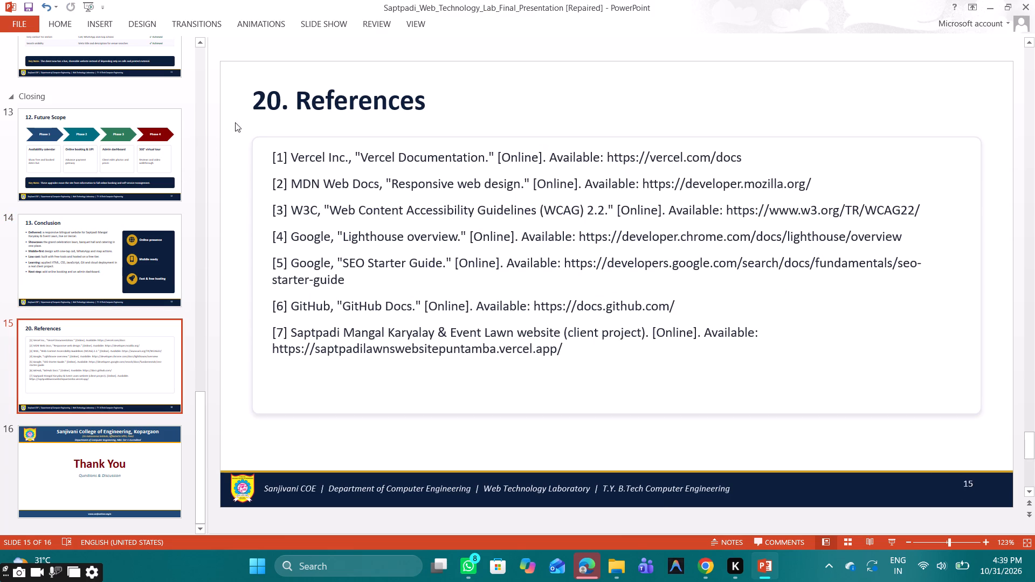
pyautogui.click(277, 100)
pyautogui.press('BackSpace')
pyautogui.press('BackSpace')
pyautogui.press('1')
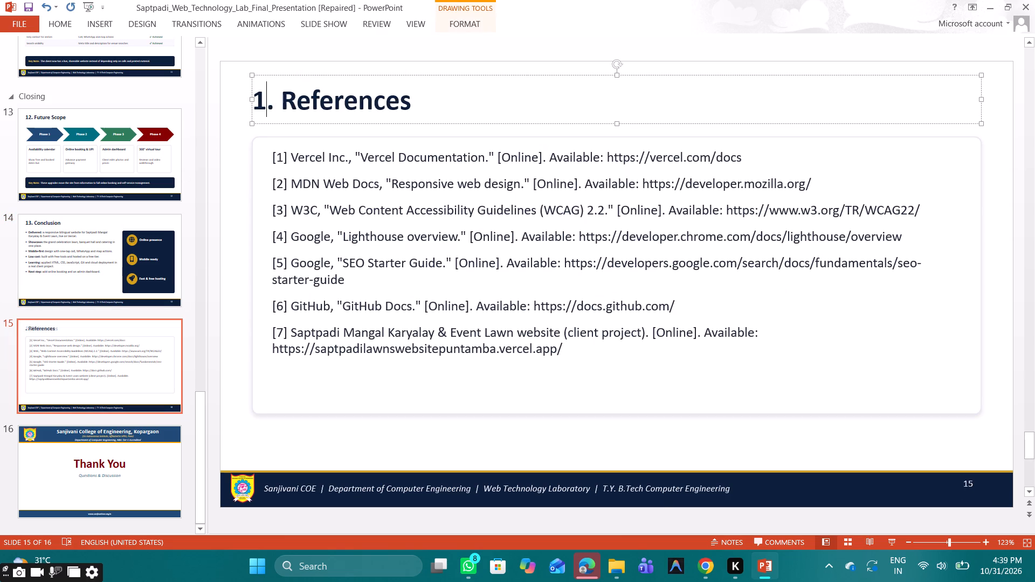
pyautogui.press('4')
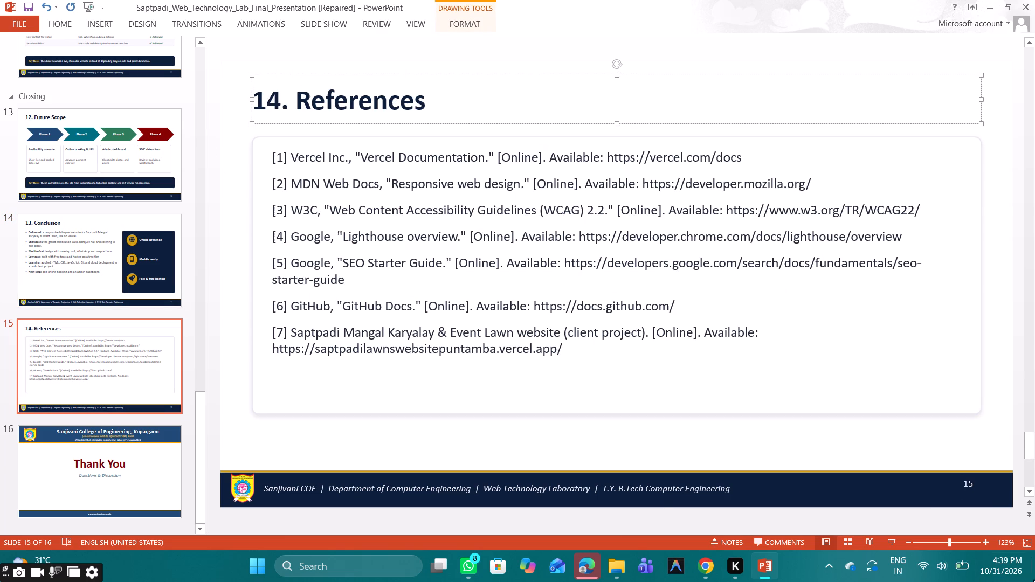
# Change the footer page number on the "References" slide to 14.
pyautogui.click(974, 489)
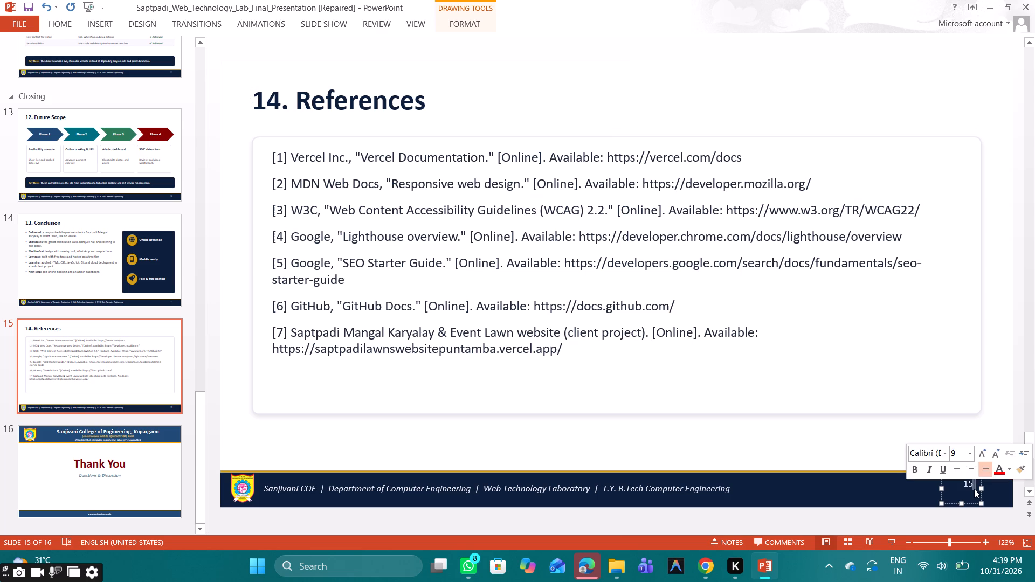
pyautogui.press('BackSpace')
pyautogui.press('BackSpace')
pyautogui.write('14')
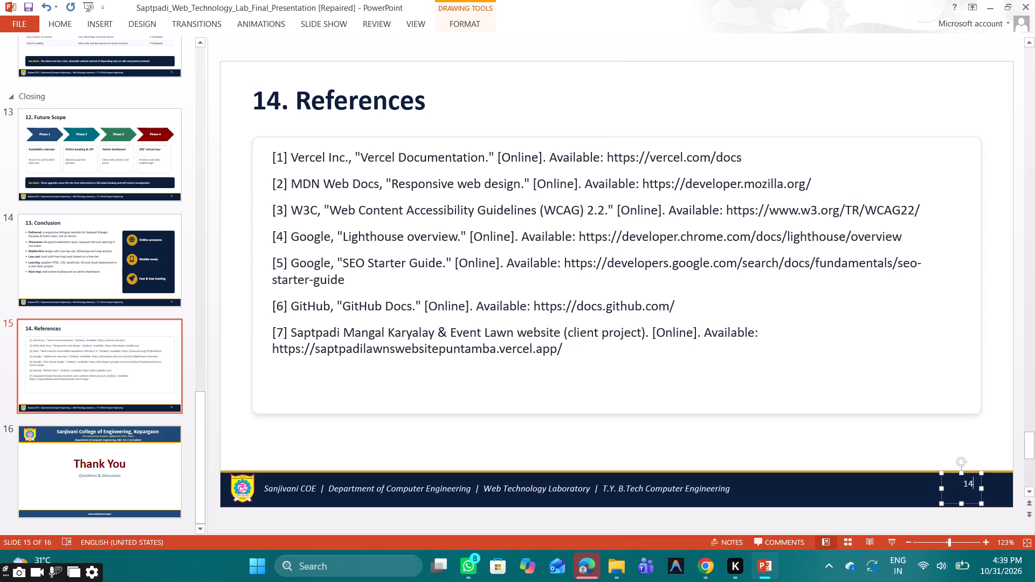
# Look back through the slides to check the renumbered titles and footer page numbers.
pyautogui.click(95, 491)
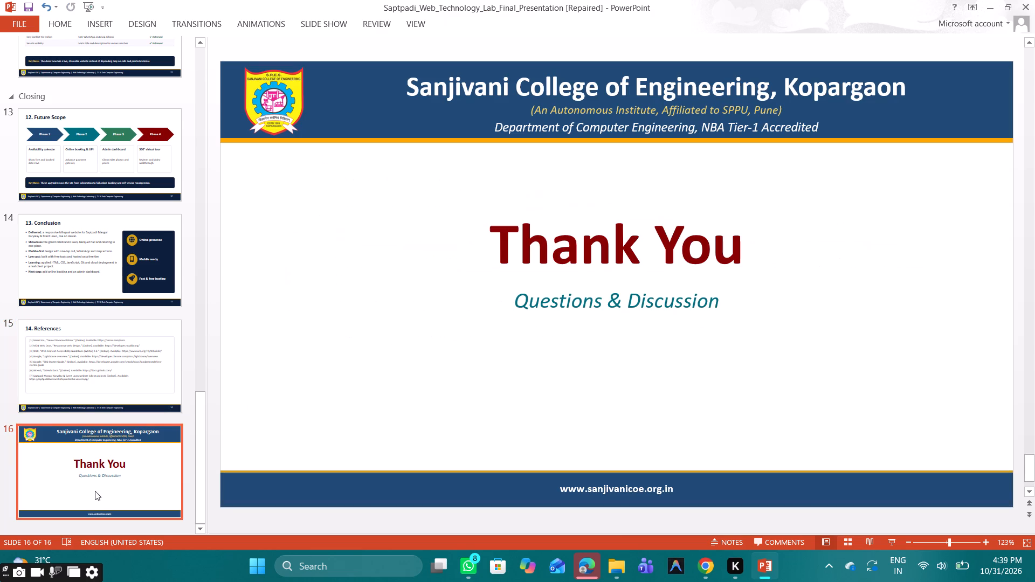
pyautogui.scroll(7, 134, 344)
pyautogui.scroll(-8, 90, 58)
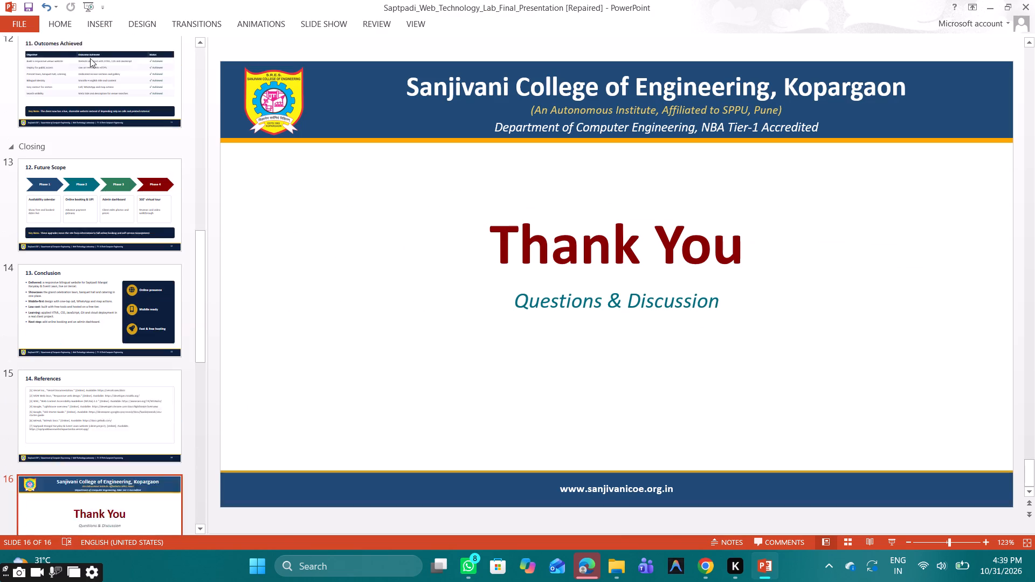
pyautogui.scroll(-9, 90, 58)
pyautogui.click(60, 328)
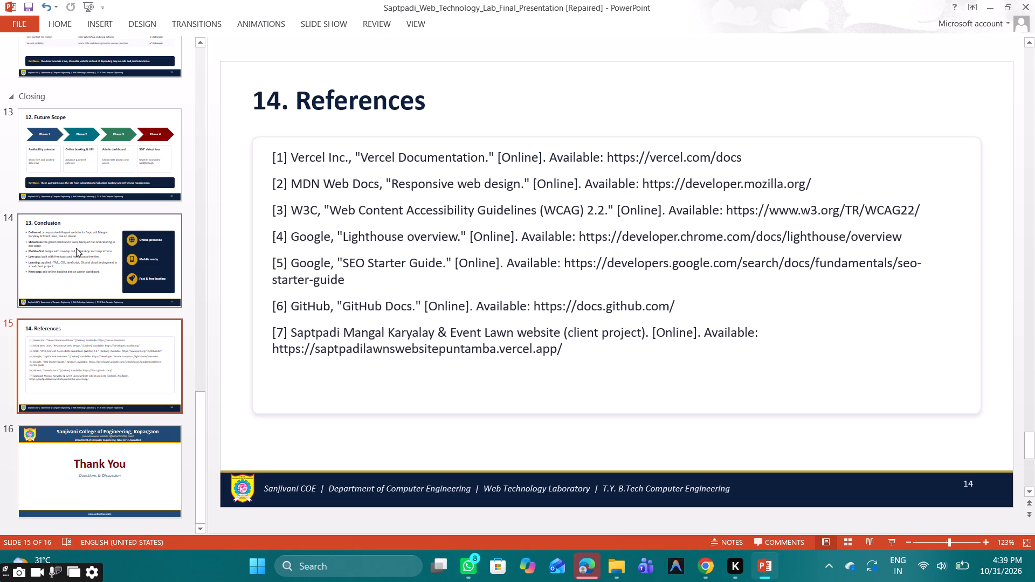
pyautogui.click(76, 248)
pyautogui.click(91, 157)
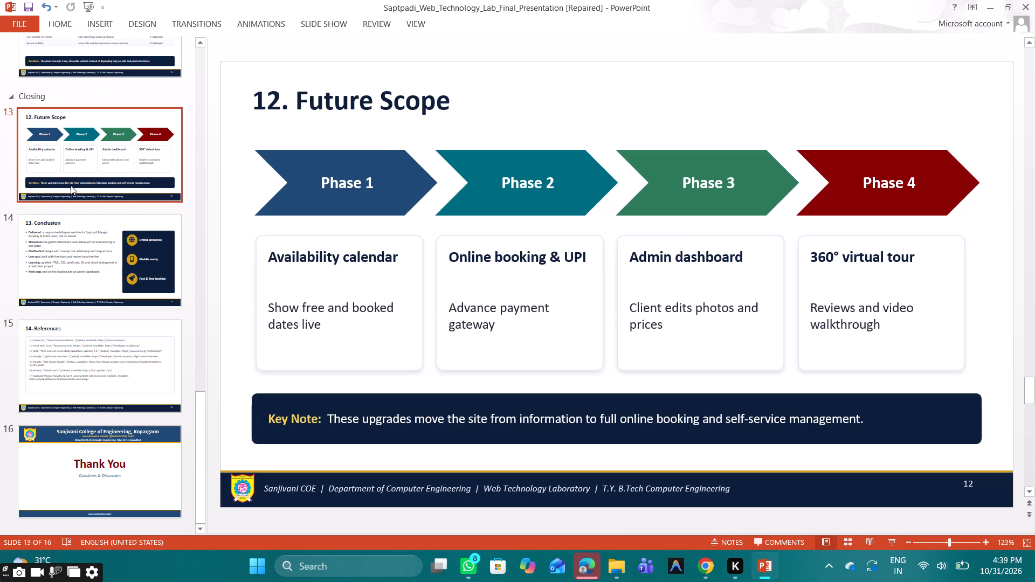
pyautogui.scroll(11, 71, 185)
pyautogui.scroll(-2, 97, 230)
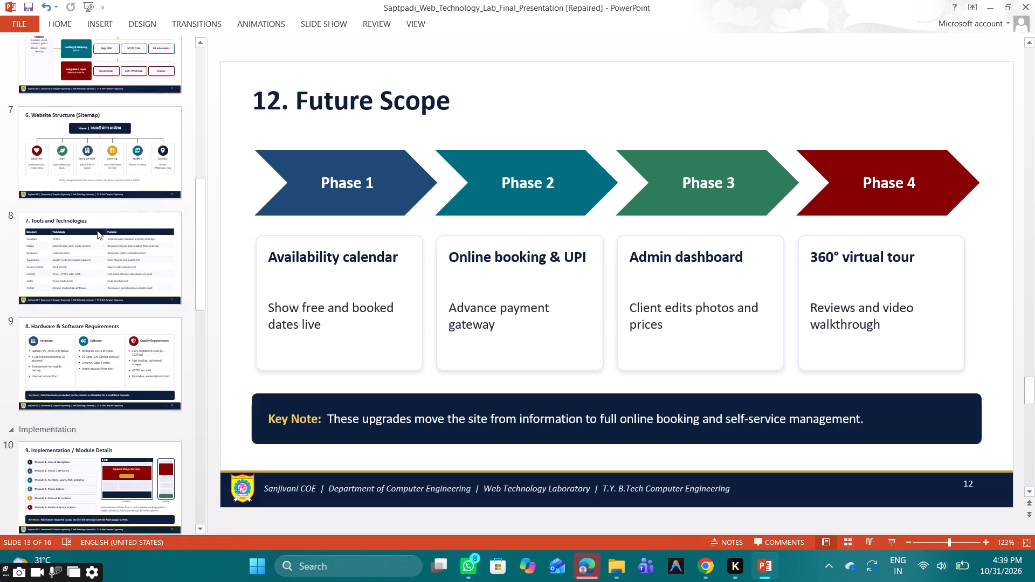
pyautogui.scroll(-2, 97, 230)
pyautogui.scroll(1, 97, 230)
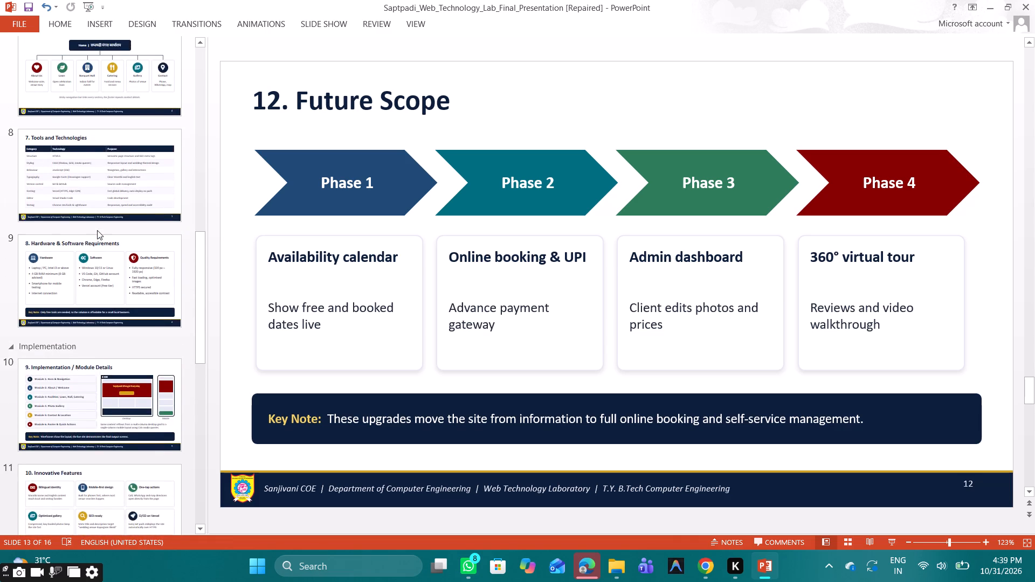
pyautogui.scroll(1, 97, 230)
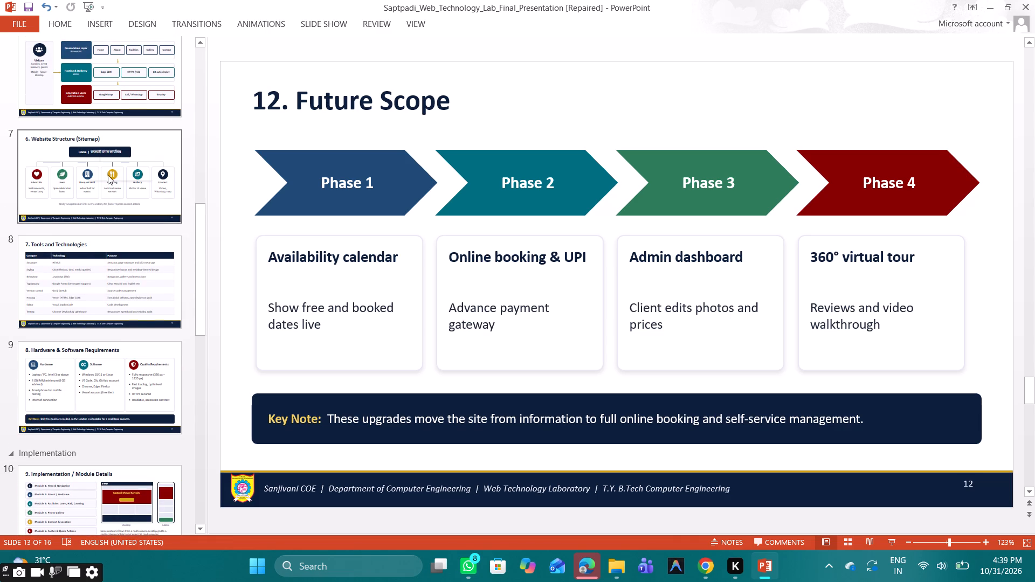
pyautogui.scroll(1, 108, 175)
pyautogui.scroll(-3, 90, 229)
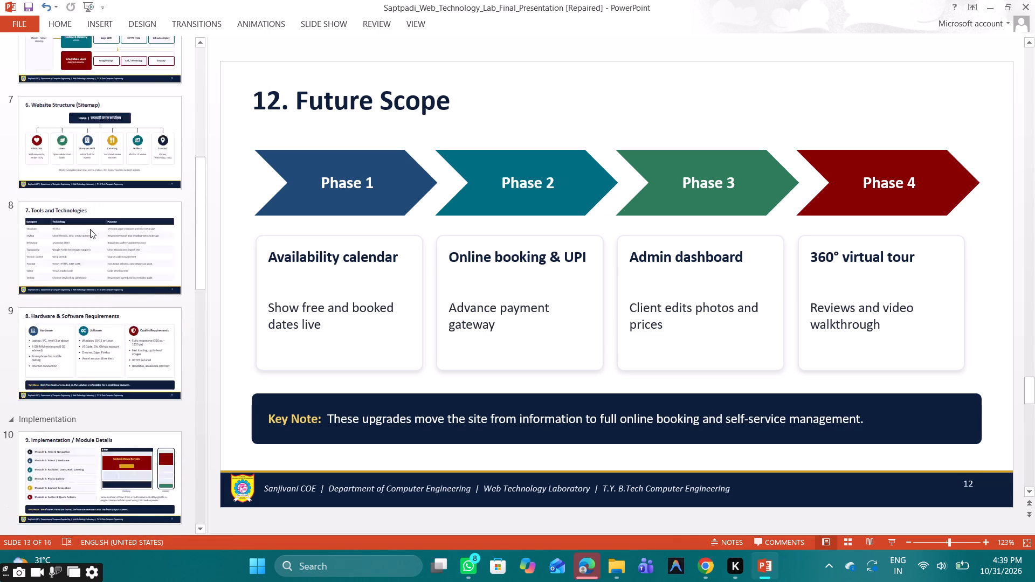
pyautogui.scroll(-8, 90, 229)
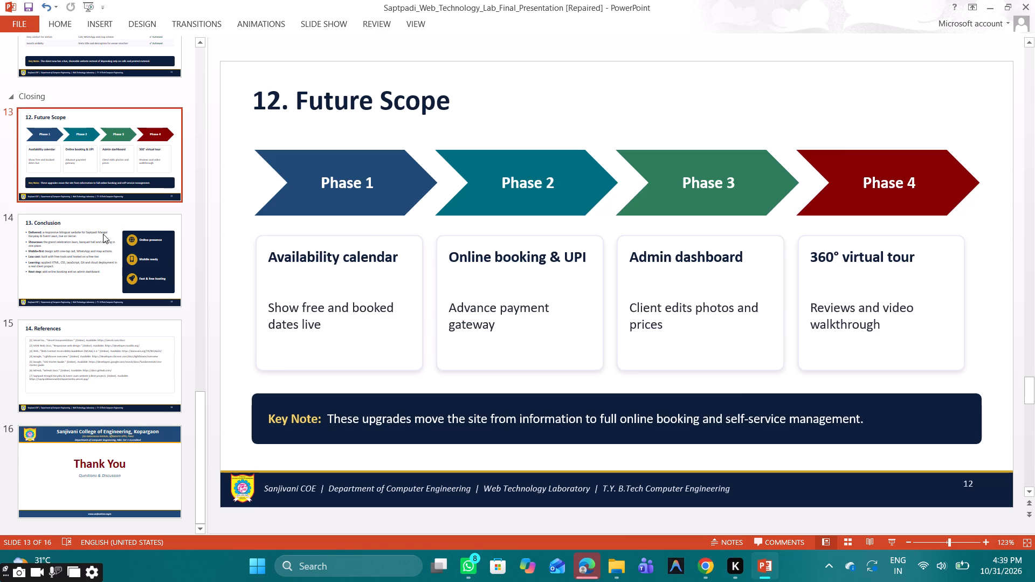
# Insert a new title-only slide between the "Future Scope" and "Conclusion" slides.
pyautogui.click(103, 234)
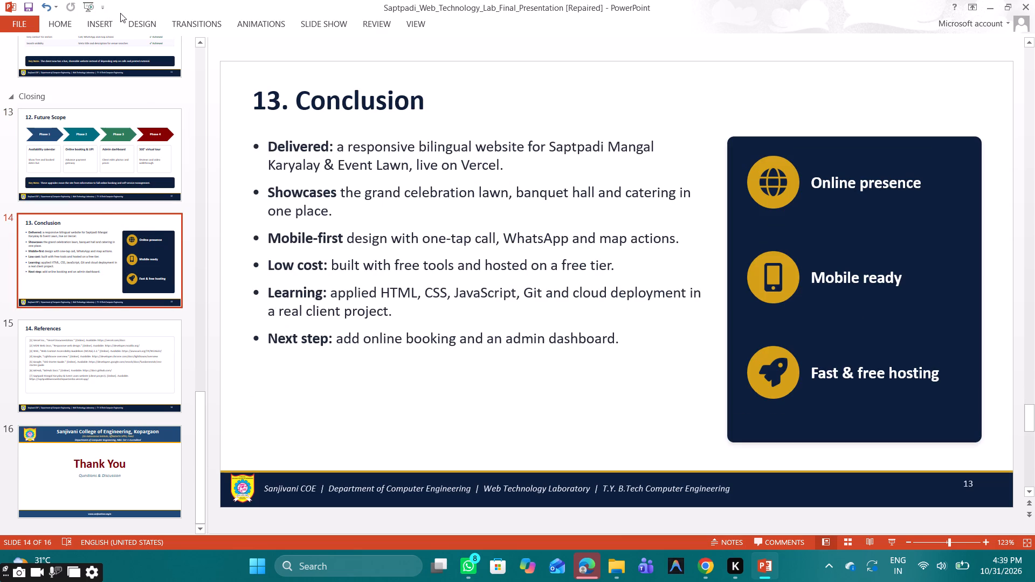
pyautogui.rightClick(73, 247)
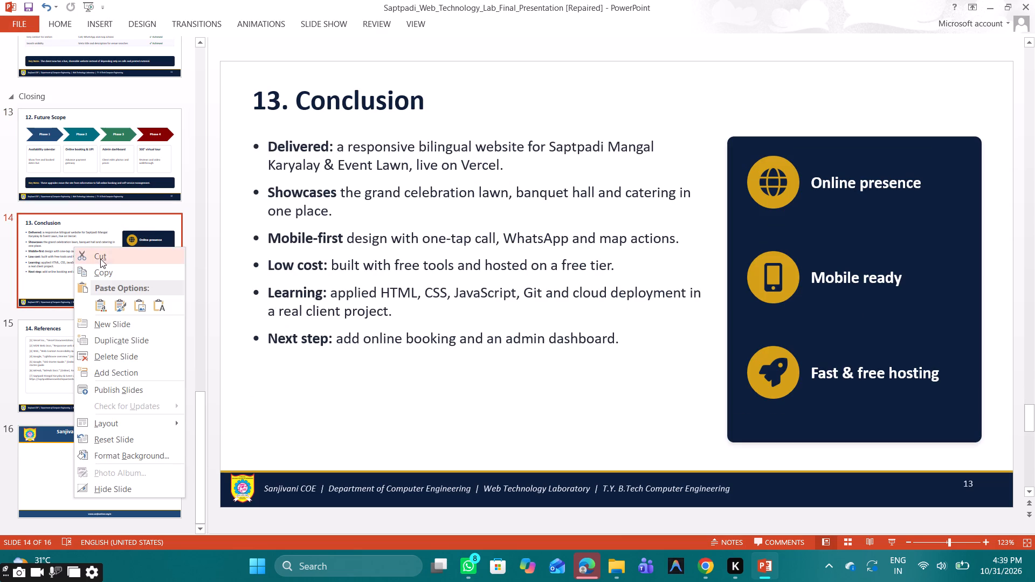
pyautogui.click(108, 325)
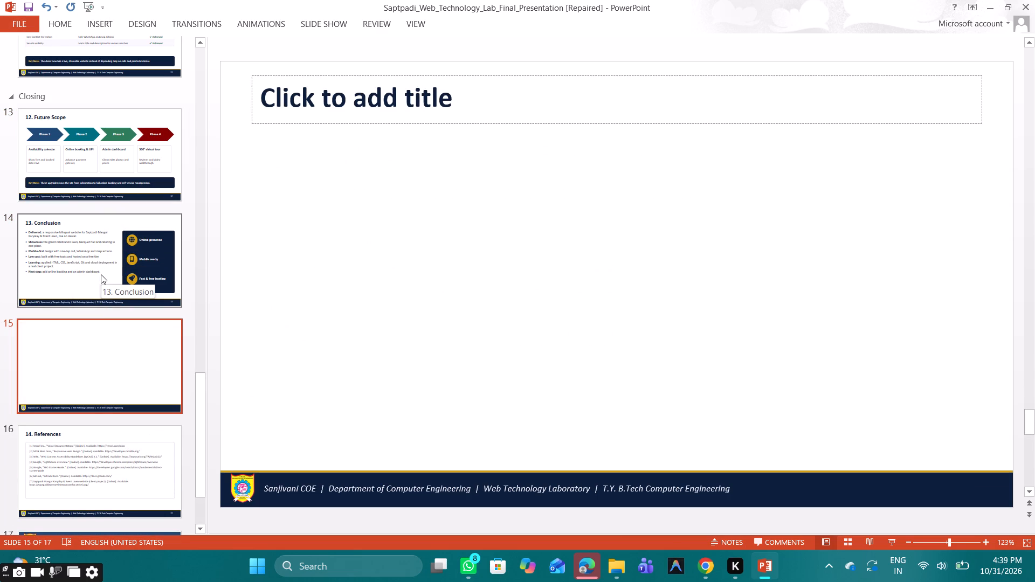
pyautogui.scroll(-1, 122, 304)
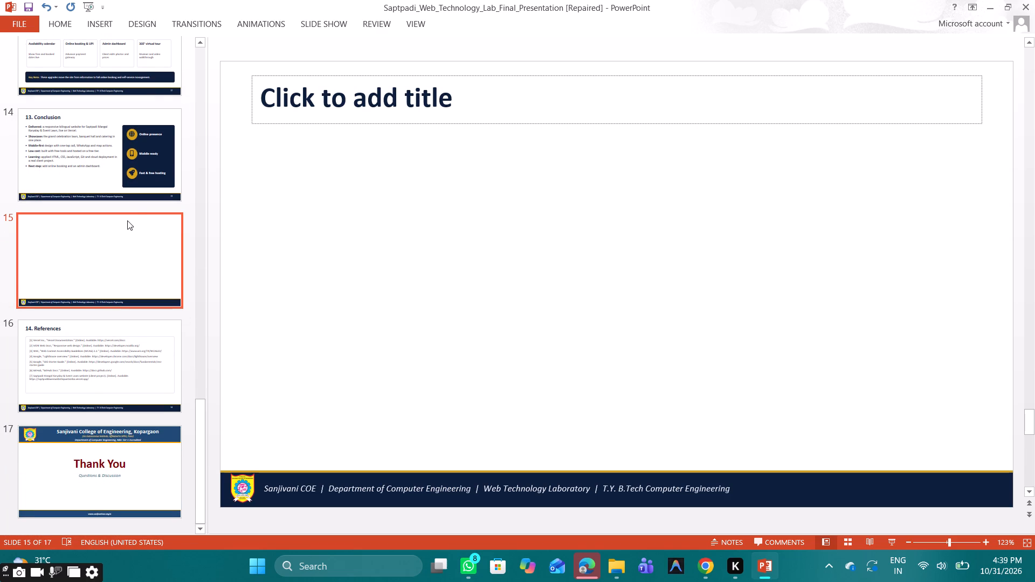
pyautogui.moveTo(125, 182); pyautogui.dragTo(111, 273)
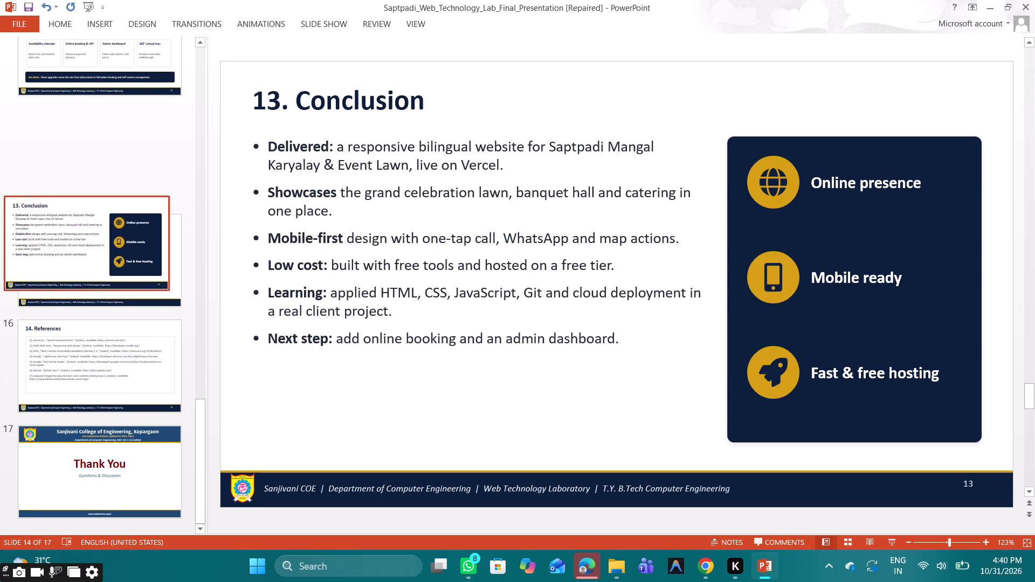
pyautogui.moveTo(111, 273); pyautogui.dragTo(129, 299)
# Title the new blank slide "13. Github Repo & Deployed Website".
pyautogui.click(94, 153)
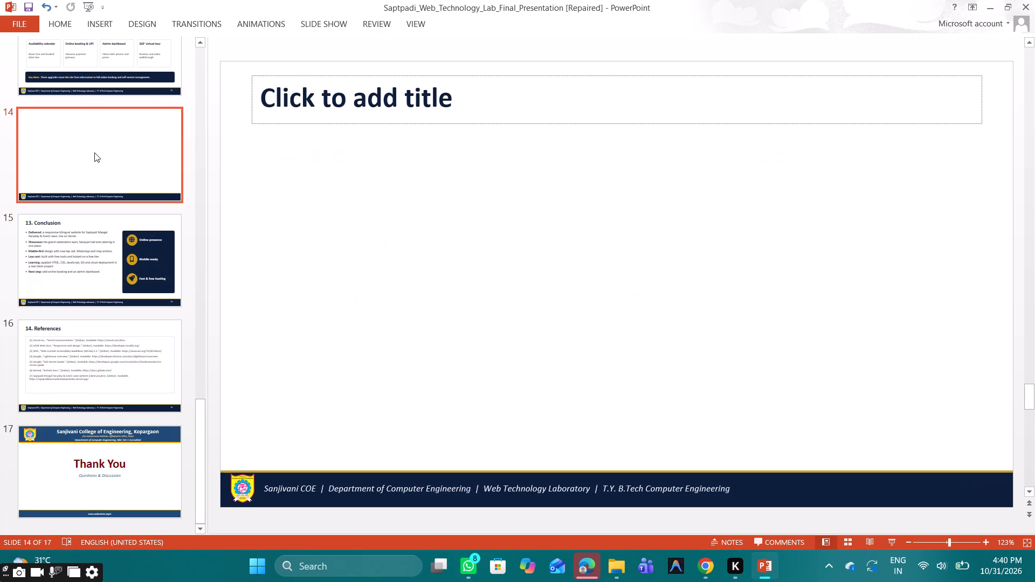
pyautogui.doubleClick(282, 92)
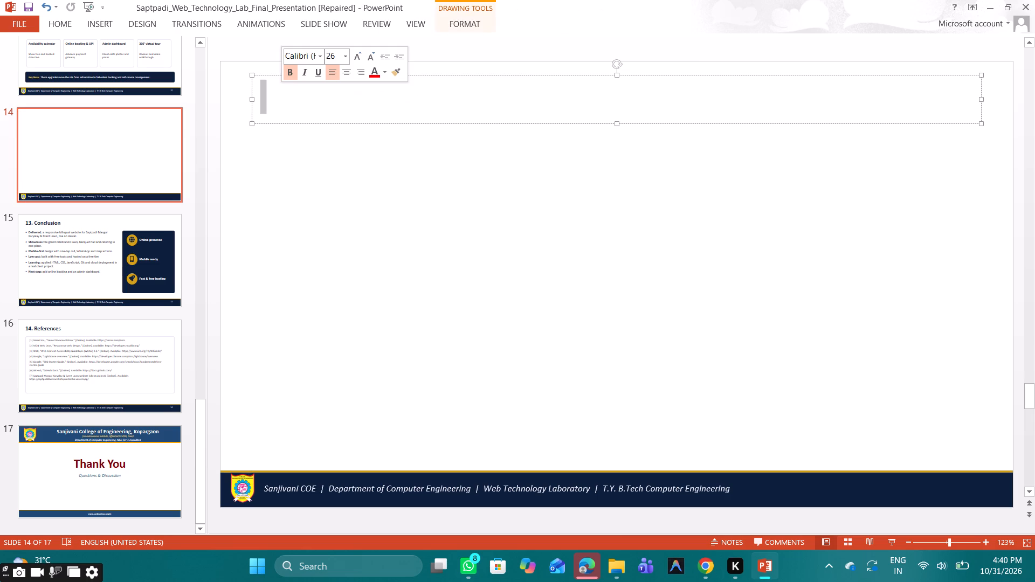
pyautogui.write('13')
pyautogui.write('.')
pyautogui.press('space')
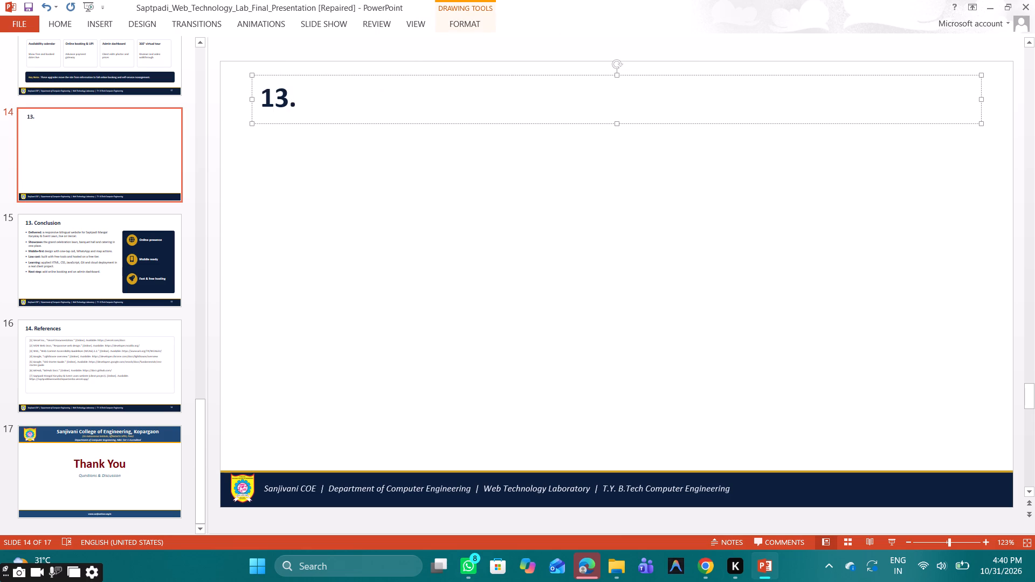
pyautogui.write('Github')
pyautogui.press('space')
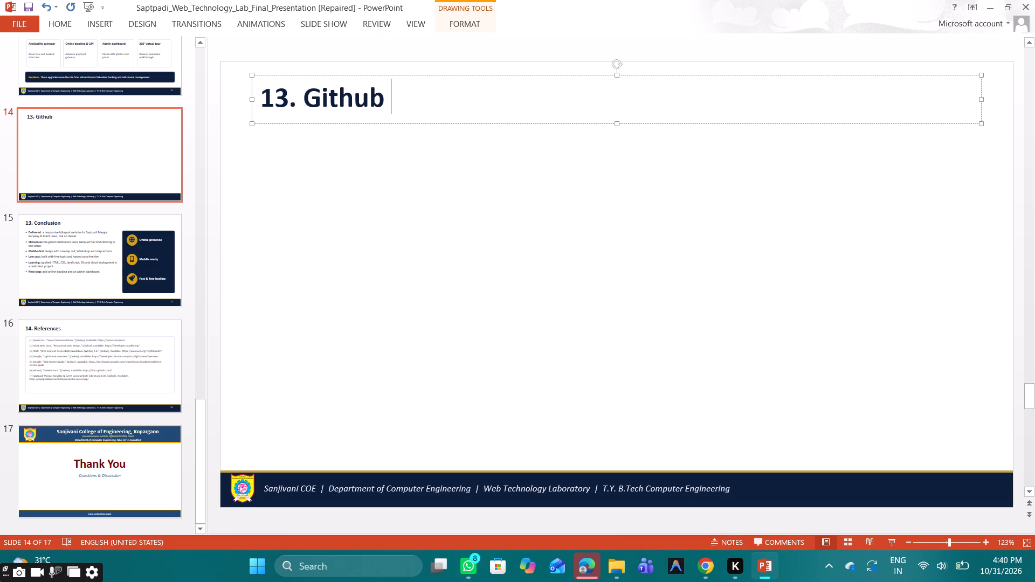
pyautogui.write('Repo')
pyautogui.press('space')
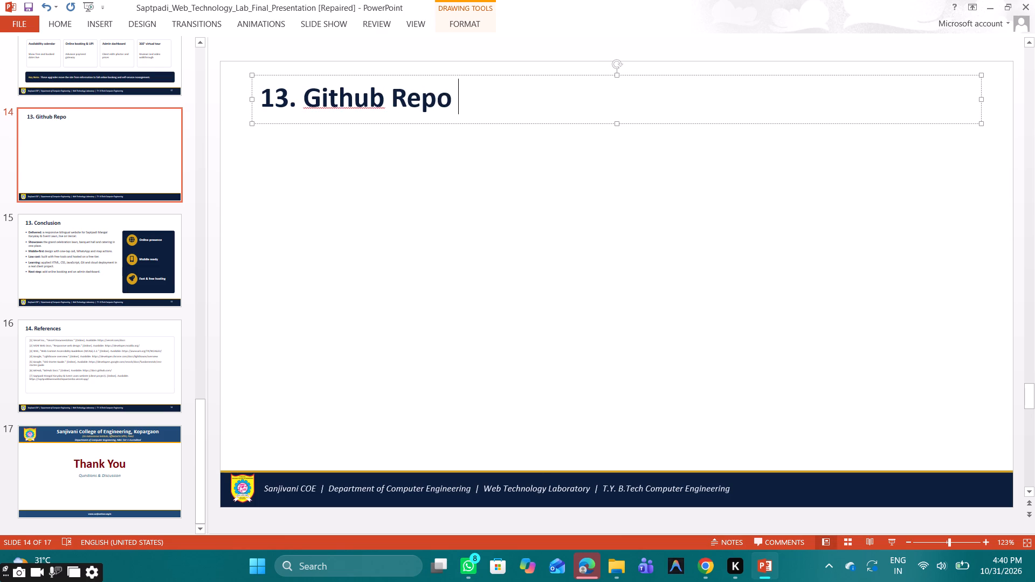
pyautogui.write('& Deployed Website')
pyautogui.click(440, 221)
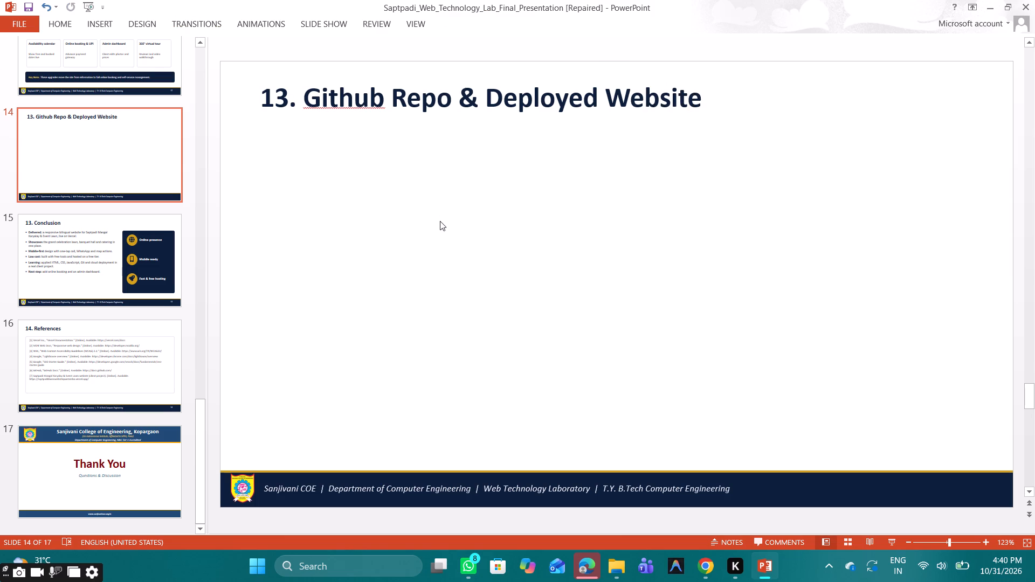
# Copy the footer page number 13 from the "Conclusion" slide onto the "Github Repo & Deployed Website" slide.
pyautogui.scroll(1, 112, 179)
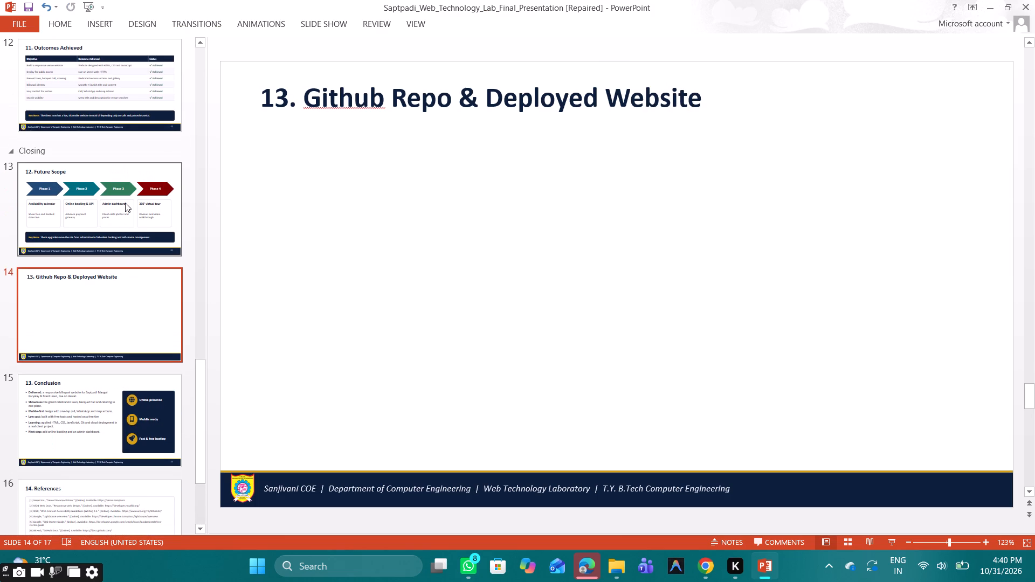
pyautogui.click(125, 203)
pyautogui.scroll(-1, 100, 272)
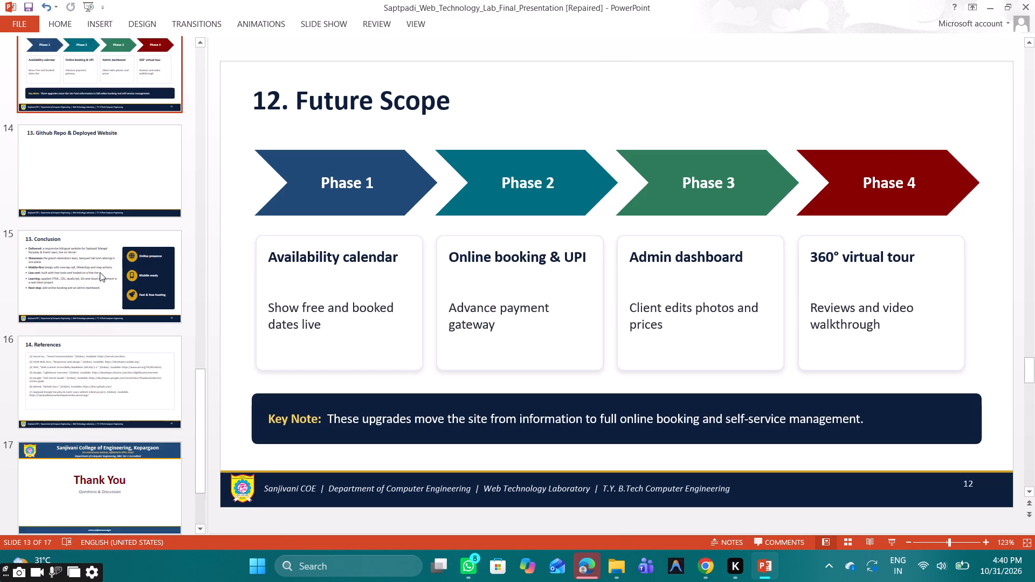
pyautogui.scroll(-1, 100, 272)
pyautogui.click(78, 191)
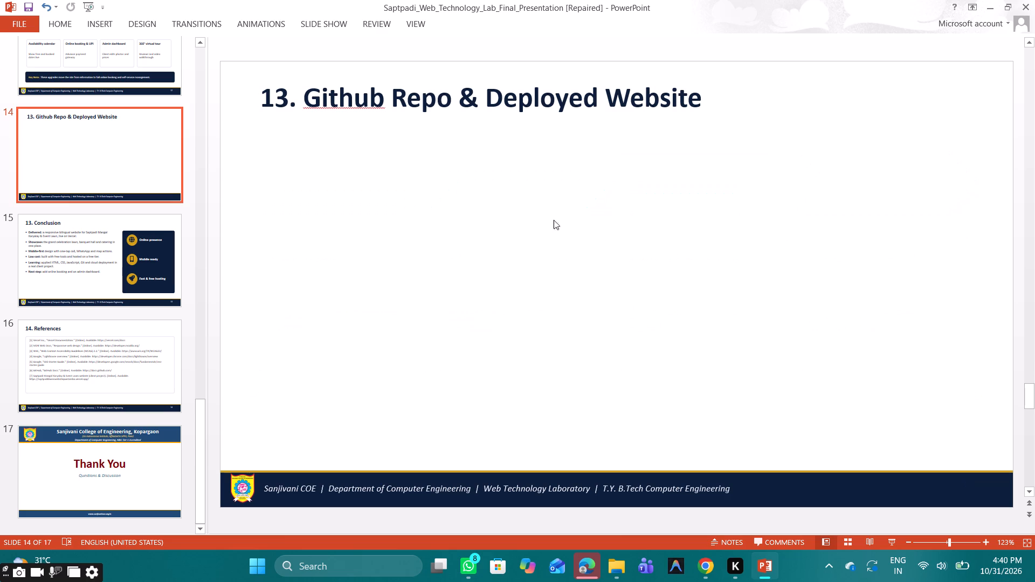
pyautogui.click(109, 245)
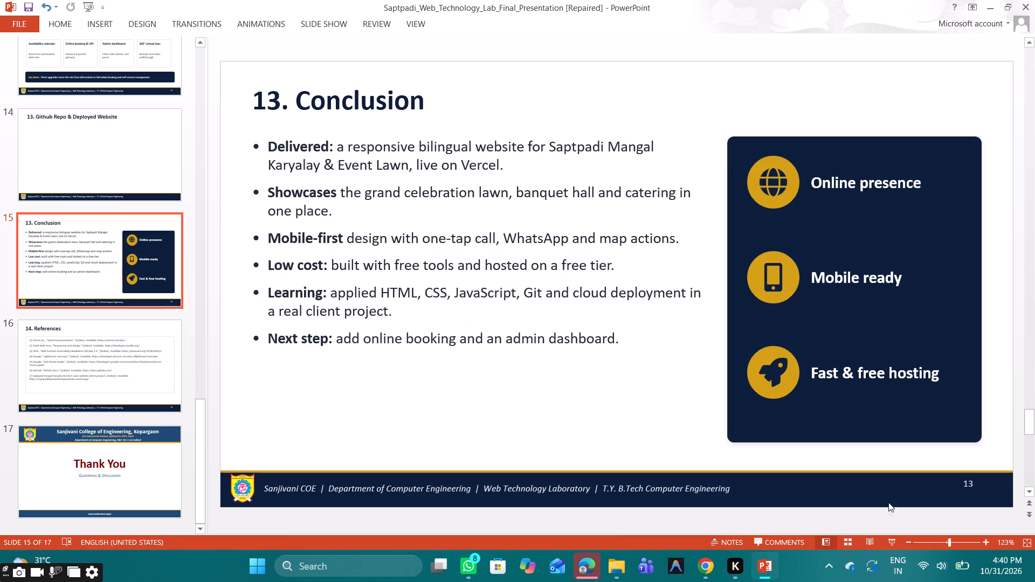
pyautogui.click(965, 482)
pyautogui.click(947, 470)
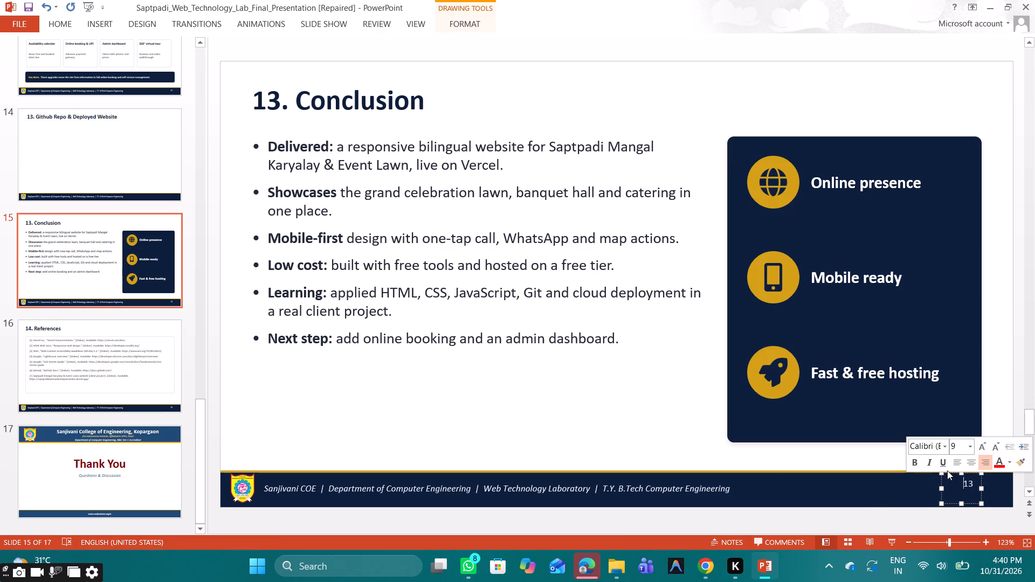
pyautogui.click(941, 481)
pyautogui.hotkey('ctrl', 'c')
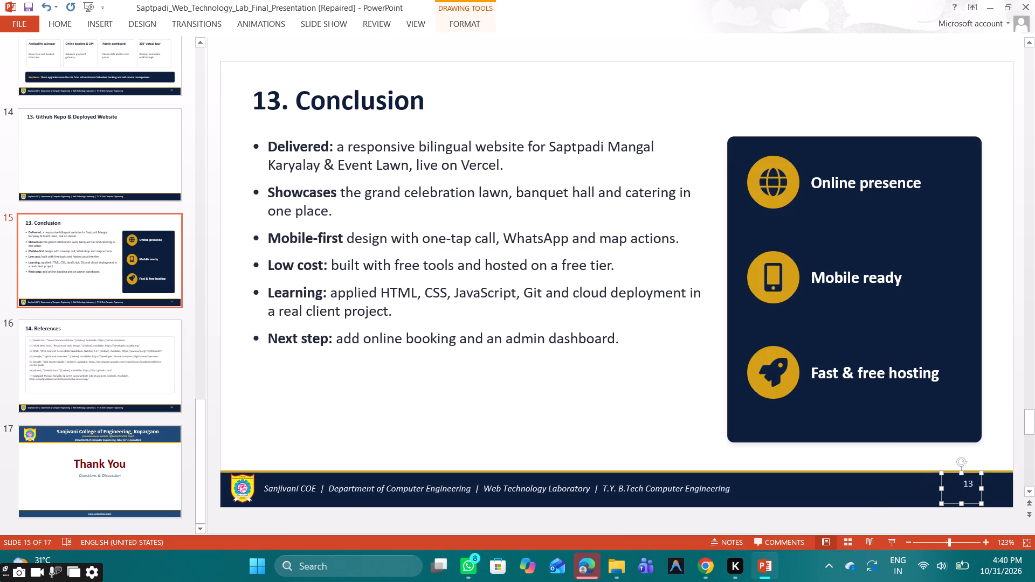
pyautogui.click(89, 134)
pyautogui.hotkey('ctrl', 'v')
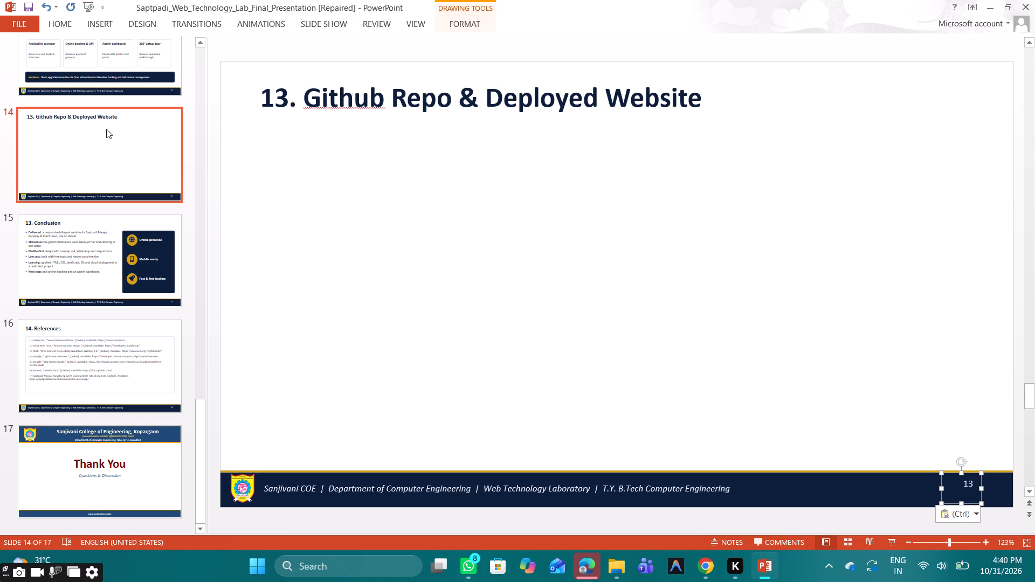
pyautogui.click(394, 179)
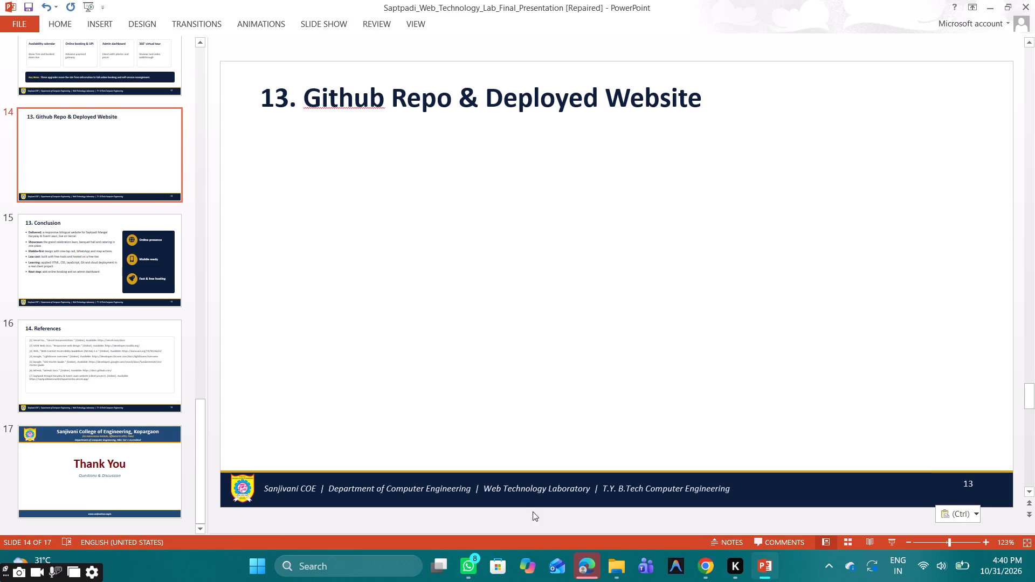
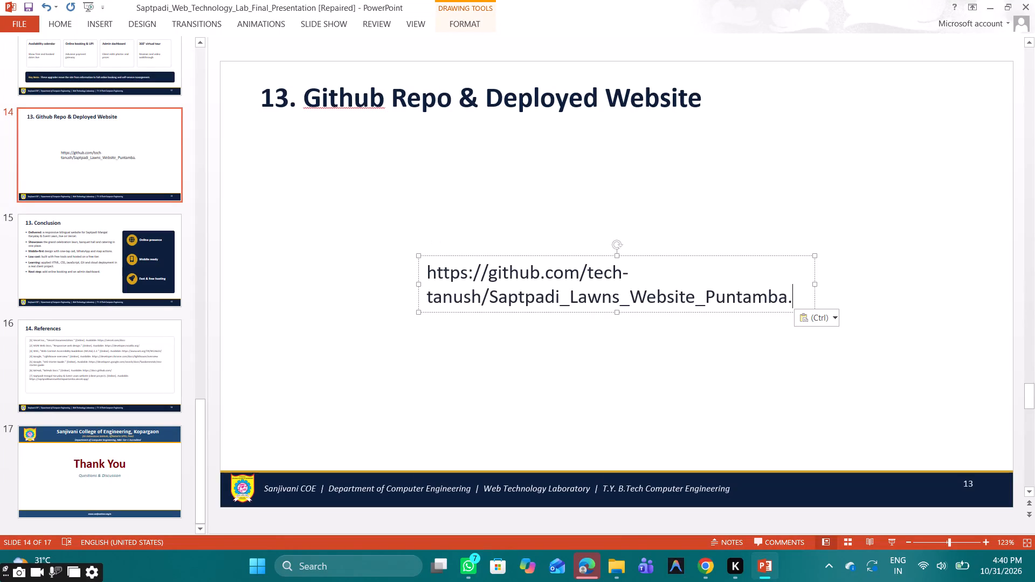
# Move the GitHub link text box up beneath the slide title and widen it so the URL fits on one line.
pyautogui.moveTo(418, 255); pyautogui.dragTo(284, 167)
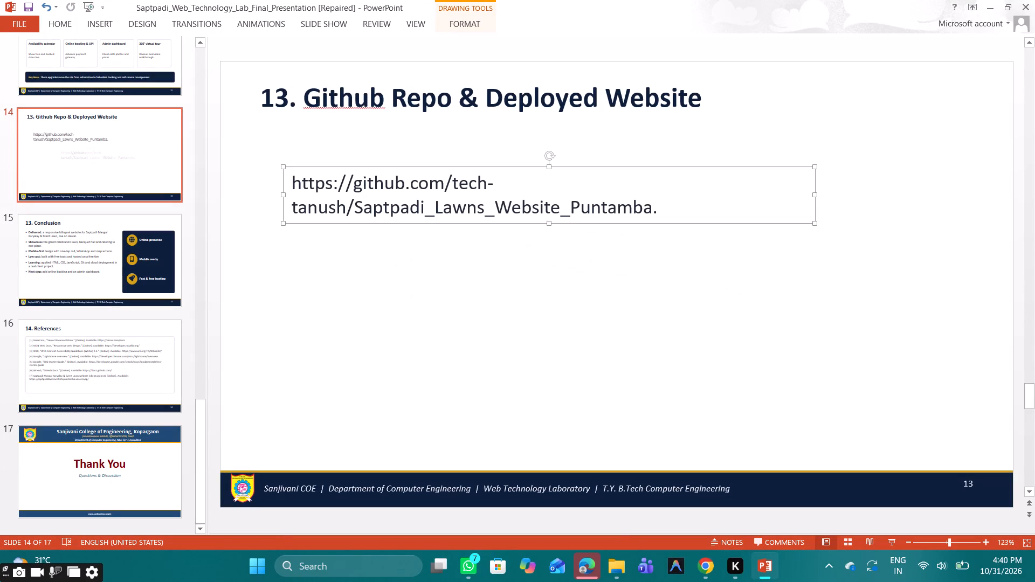
pyautogui.moveTo(814, 195); pyautogui.dragTo(887, 191)
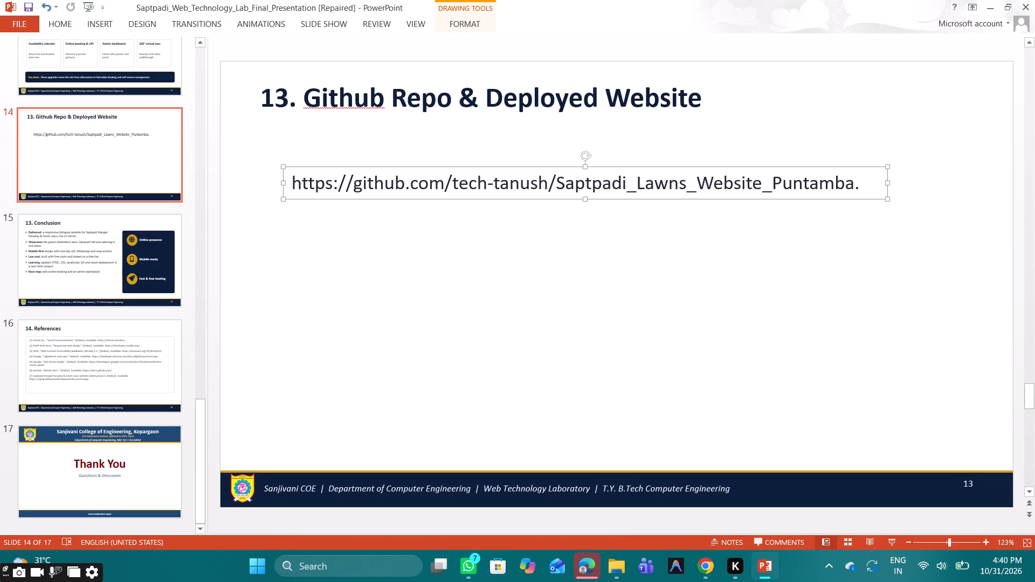
pyautogui.click(340, 359)
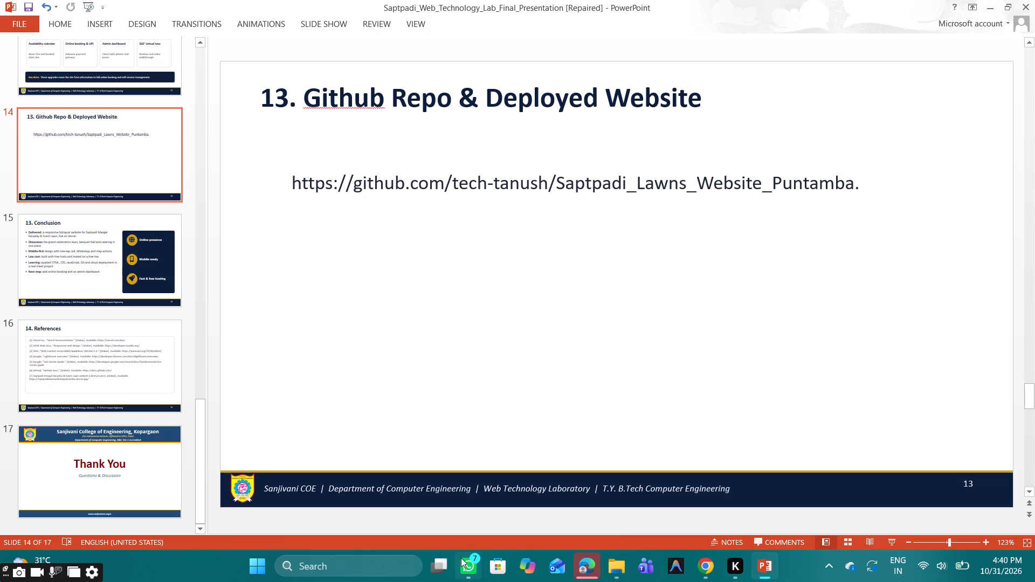
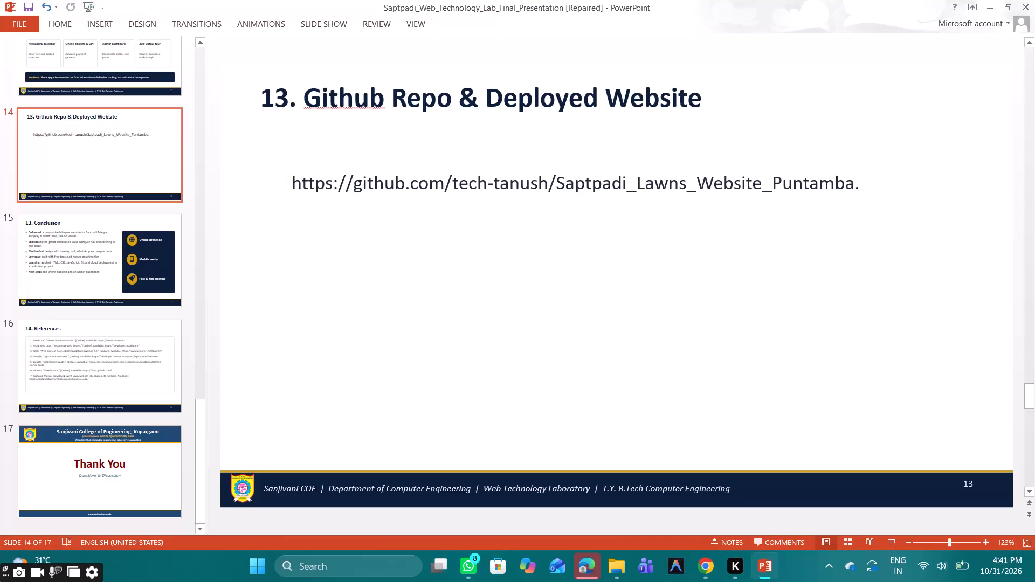
pyautogui.click(859, 182)
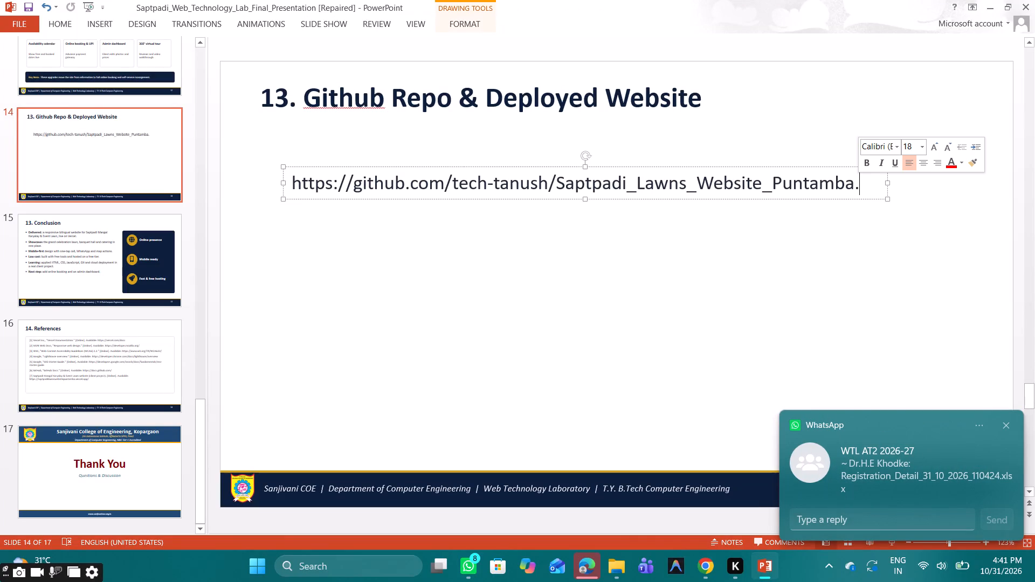
pyautogui.press('BackSpace')
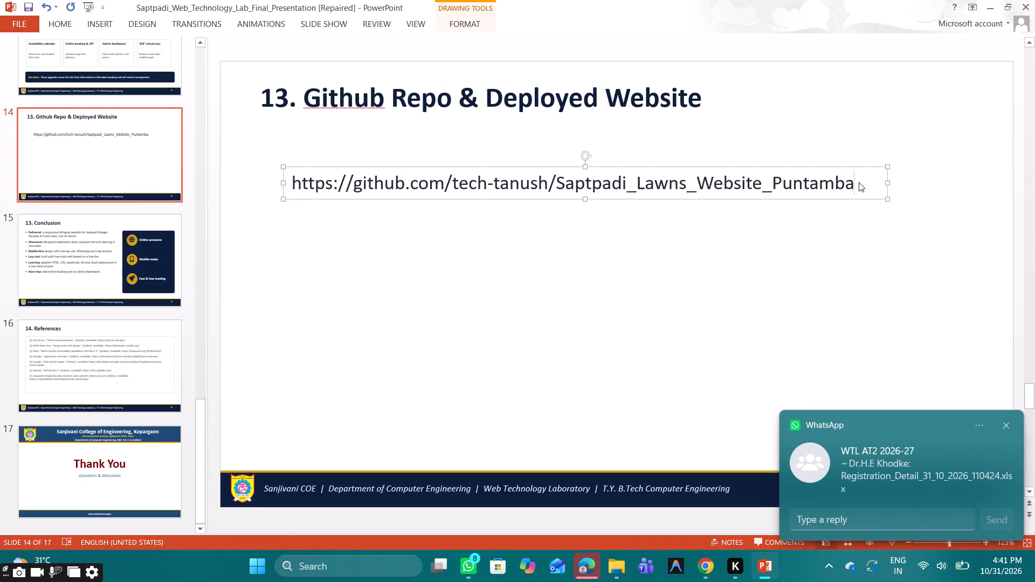
pyautogui.press('Return')
pyautogui.hotkey('ctrl', 'v')
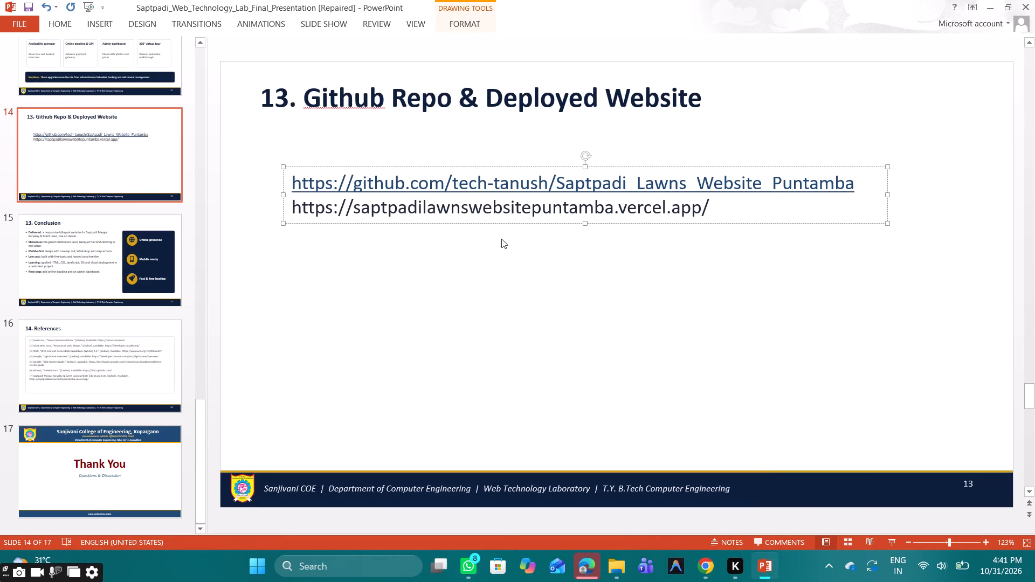
pyautogui.press('Return')
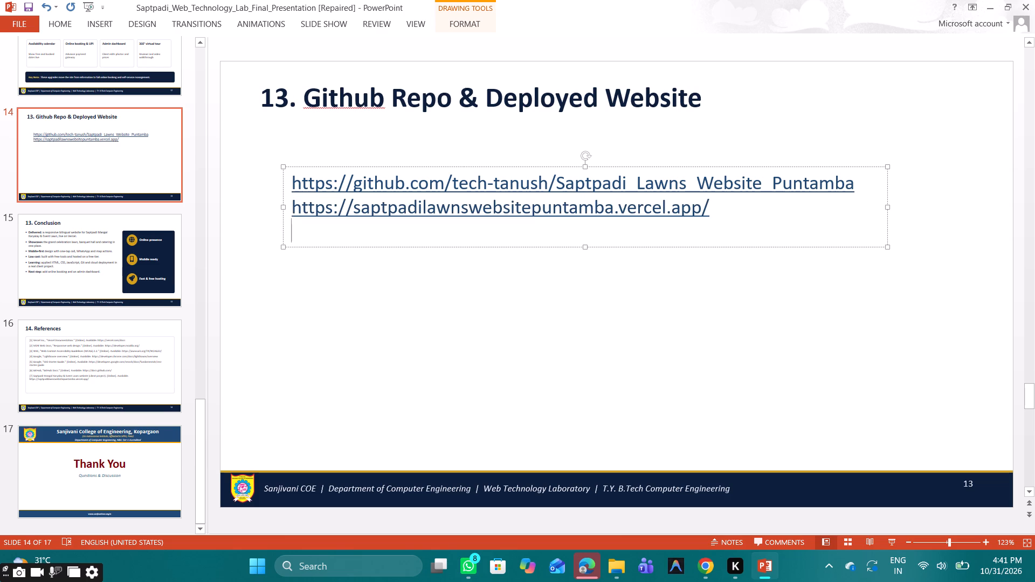
# Apply checkmark bullets to the GitHub and deployed website link lines.
pyautogui.moveTo(726, 214); pyautogui.dragTo(294, 181)
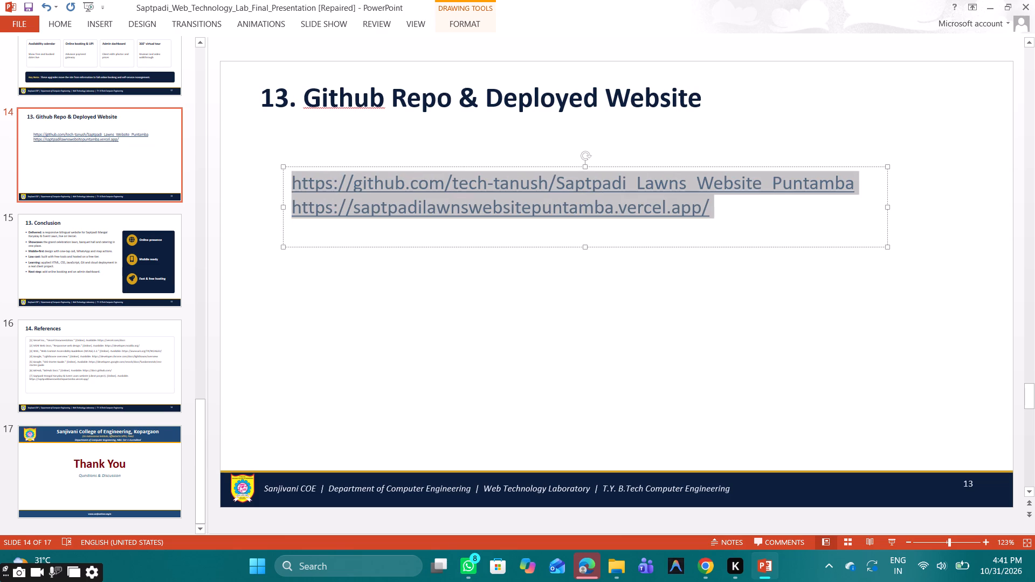
pyautogui.moveTo(294, 181); pyautogui.dragTo(287, 177)
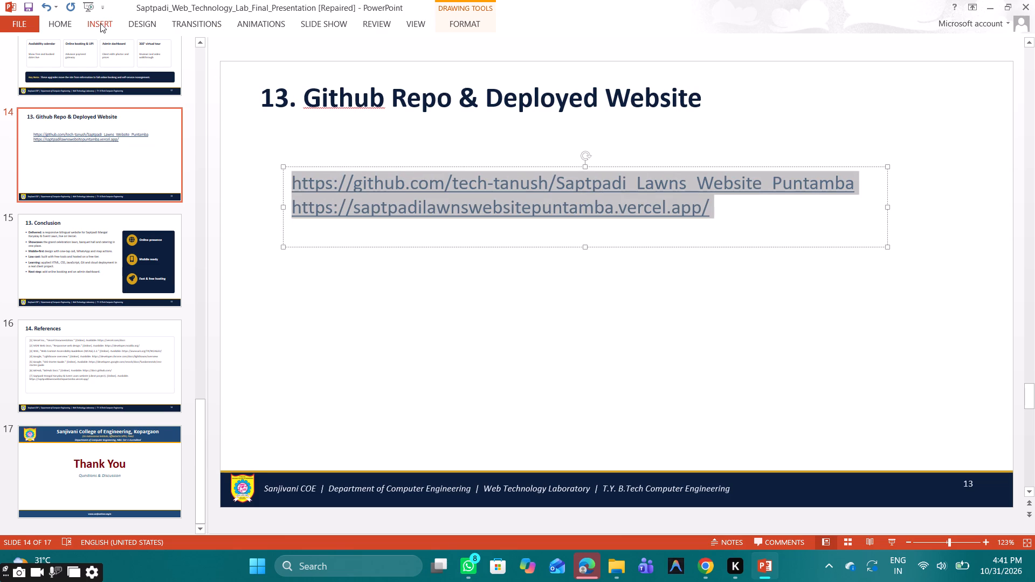
pyautogui.click(100, 23)
pyautogui.click(63, 19)
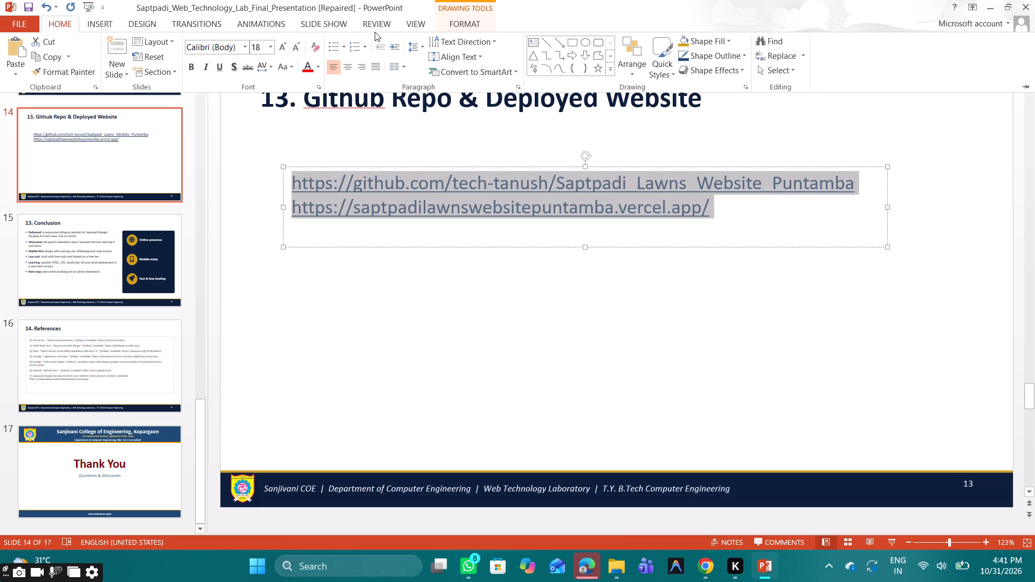
pyautogui.moveTo(344, 50); pyautogui.dragTo(412, 147)
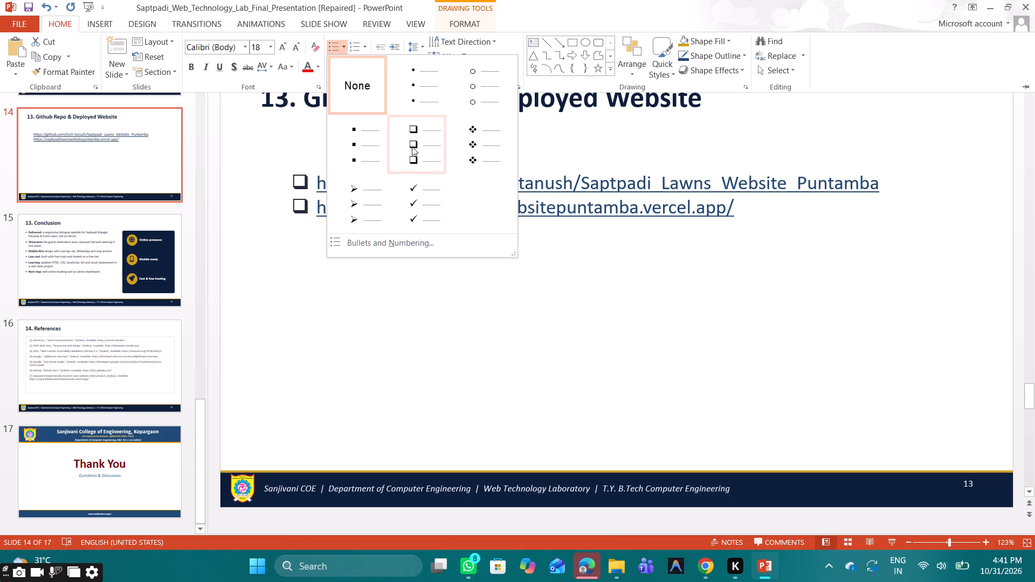
pyautogui.moveTo(412, 147); pyautogui.dragTo(410, 204)
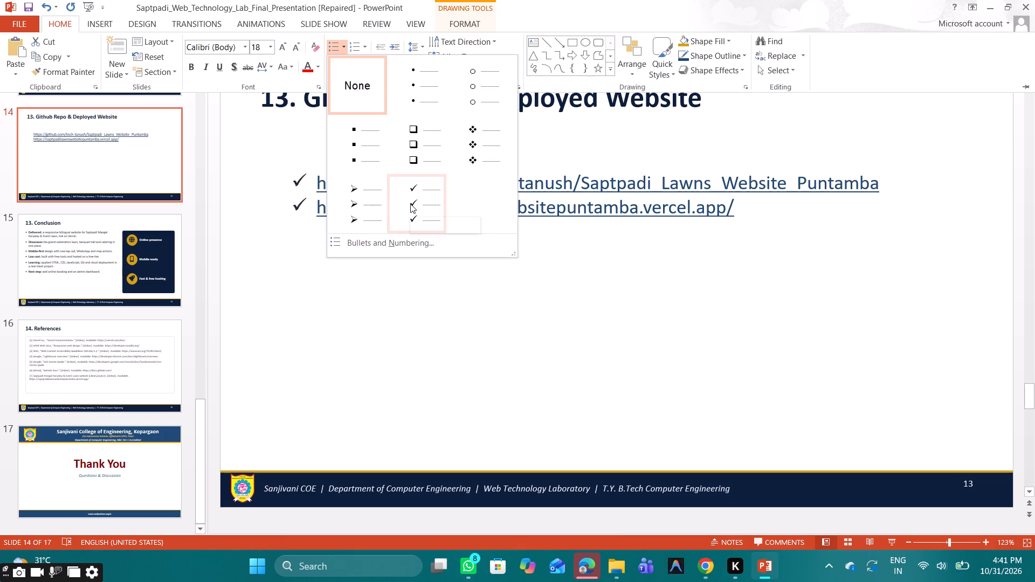
pyautogui.moveTo(410, 204); pyautogui.dragTo(410, 203)
pyautogui.click(328, 148)
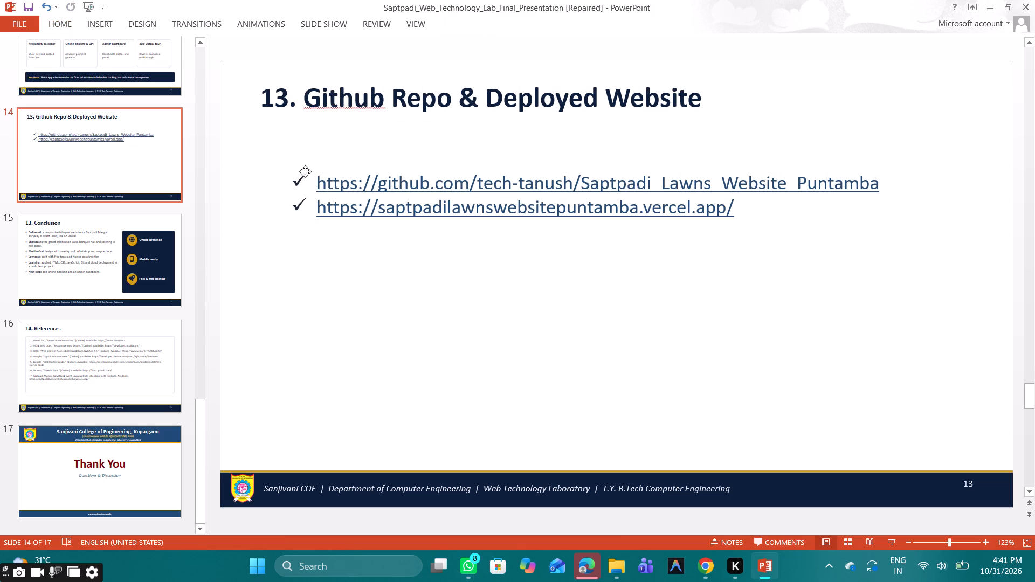
# Insert a blank line without a bullet between the GitHub link and the deployed website link.
pyautogui.click(305, 177)
pyautogui.click(865, 179)
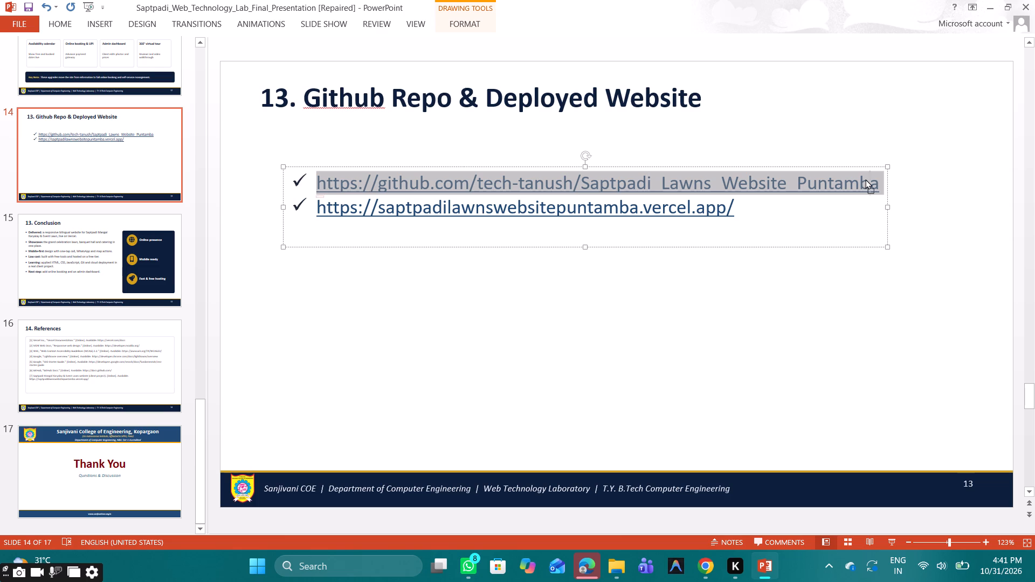
pyautogui.press('Right')
pyautogui.press('Return')
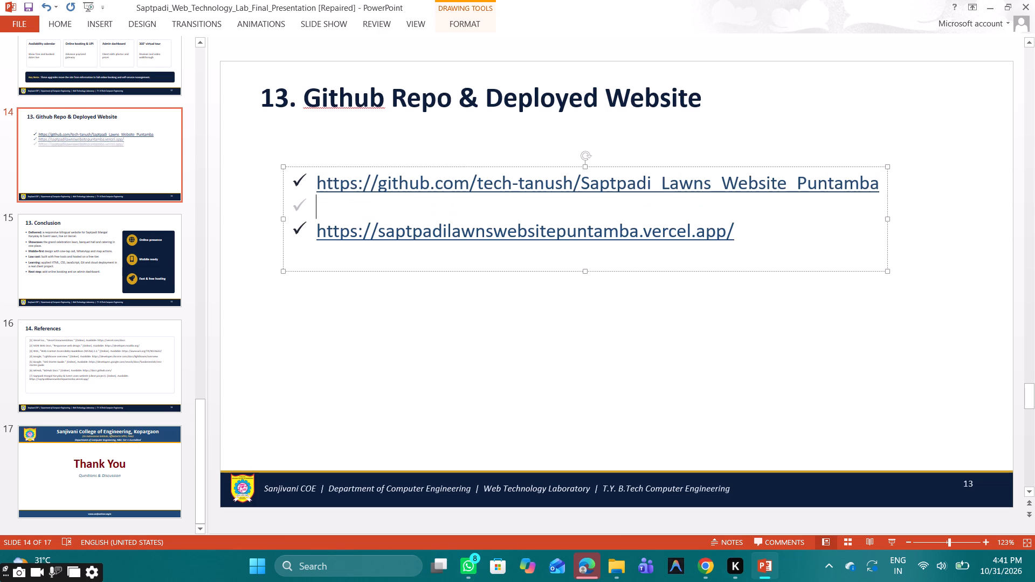
pyautogui.press('BackSpace')
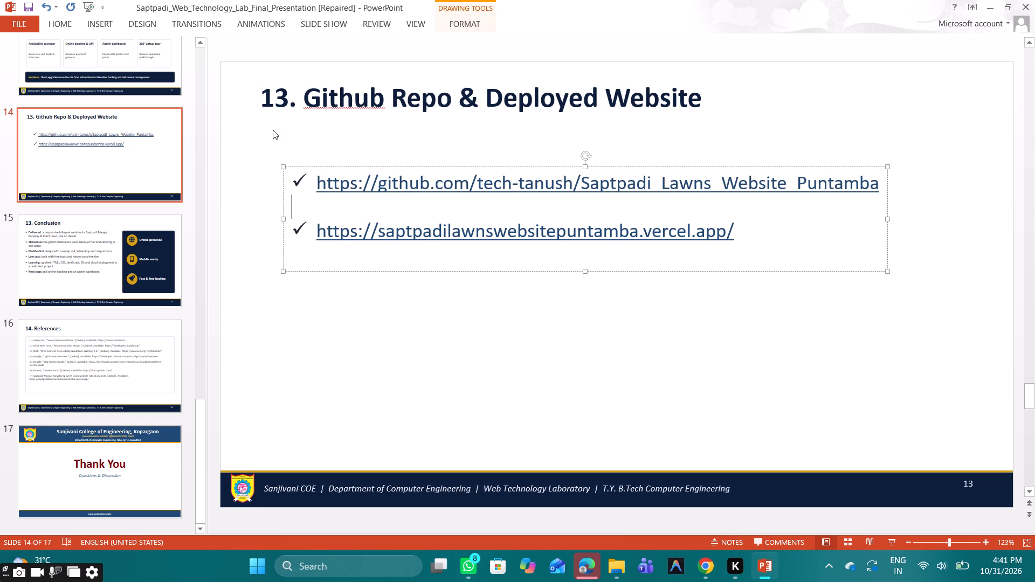
pyautogui.click(278, 128)
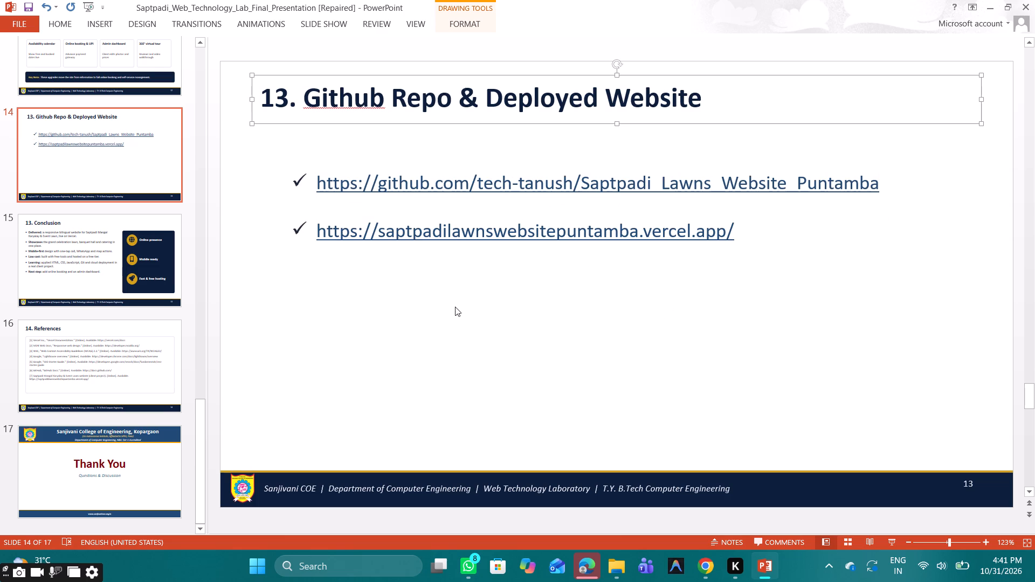
pyautogui.click(455, 307)
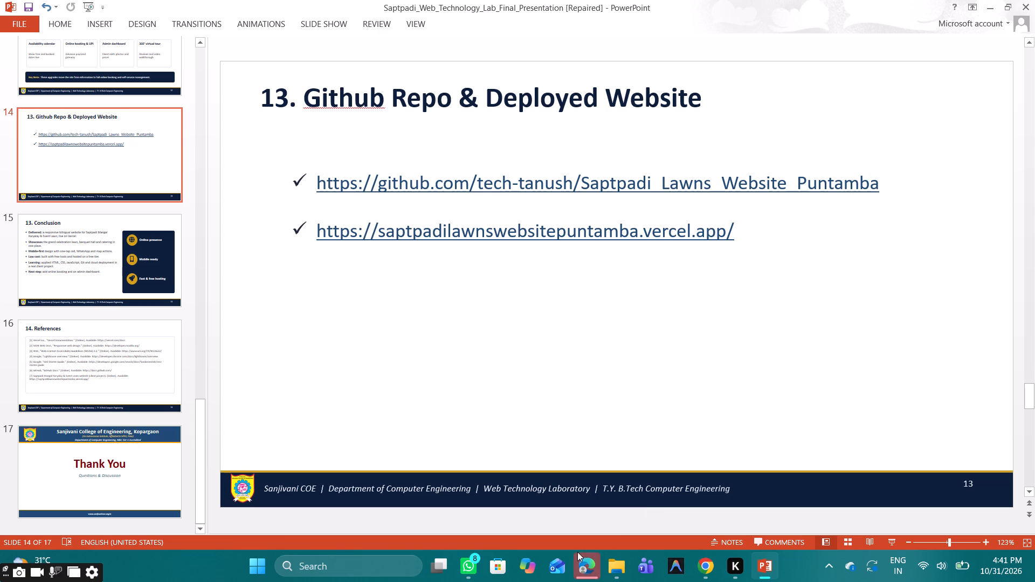
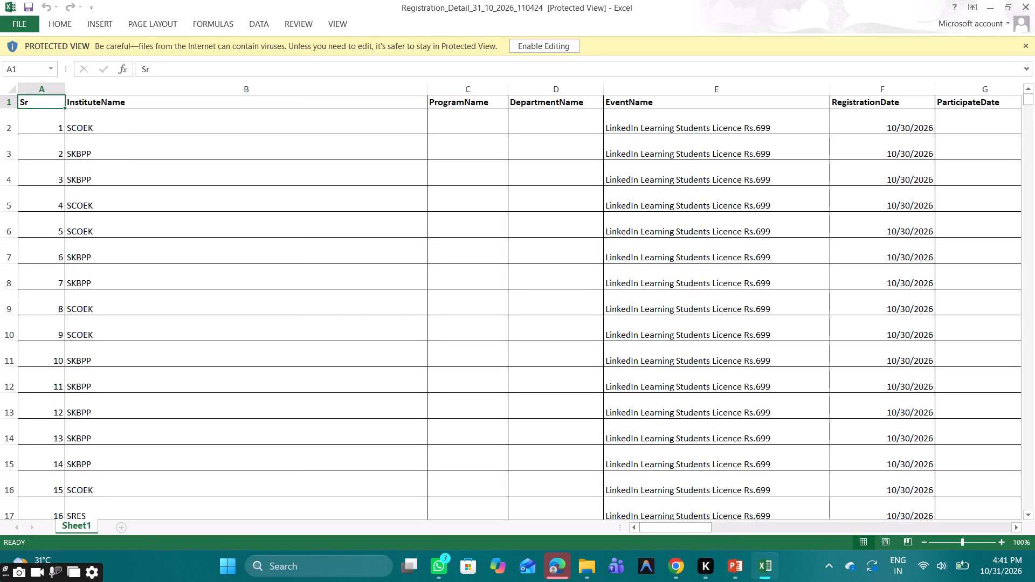
# Look through the LinkedIn Learning registration sheet in Excel, examining the institute, event, date and participant columns at different zoom levels.
pyautogui.scroll(-6, 193, 155)
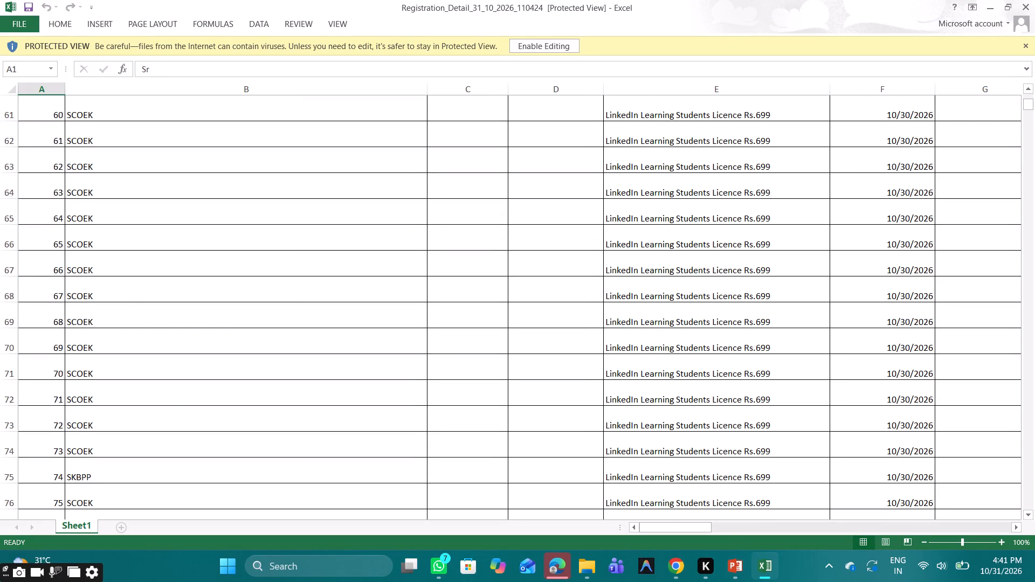
pyautogui.scroll(-16, 193, 155)
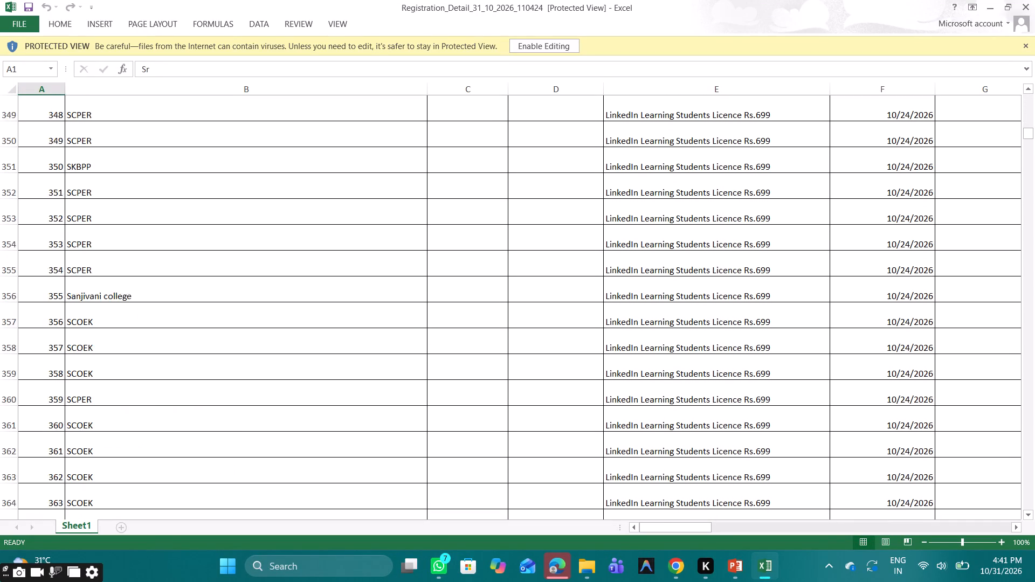
pyautogui.scroll(-9, 193, 155)
pyautogui.scroll(3, 256, 226)
pyautogui.hscroll(1, 256, 226)
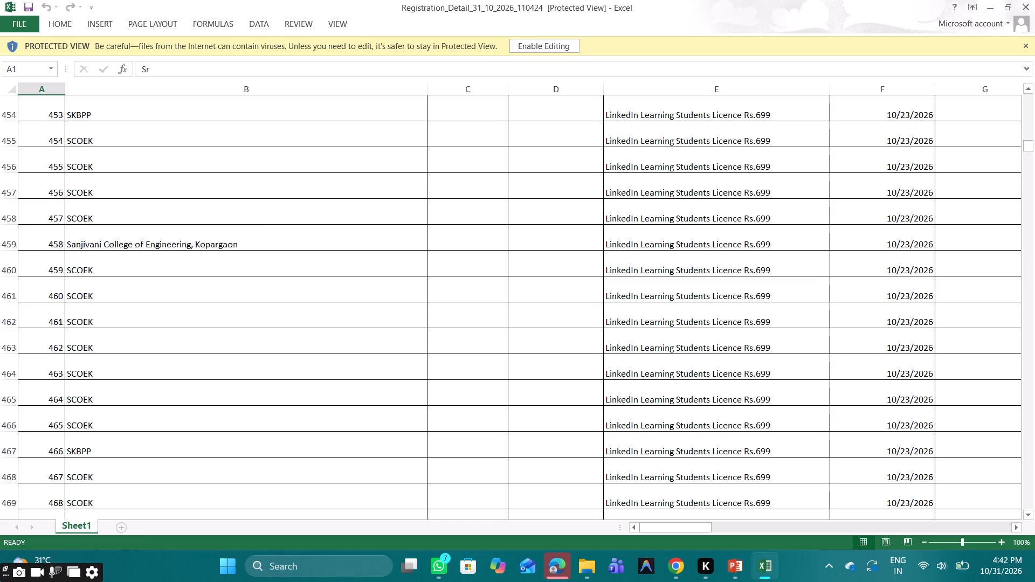
pyautogui.hscroll(7, 256, 226)
pyautogui.scroll(20, 256, 226)
pyautogui.scroll(3, 256, 226)
pyautogui.hscroll(20, 256, 226)
pyautogui.hscroll(20, 256, 226)
pyautogui.hscroll(7, 256, 226)
pyautogui.scroll(7, 256, 226)
pyautogui.keyDown('ctrl'); pyautogui.scroll(-3, 256, 226); pyautogui.keyUp('ctrl')
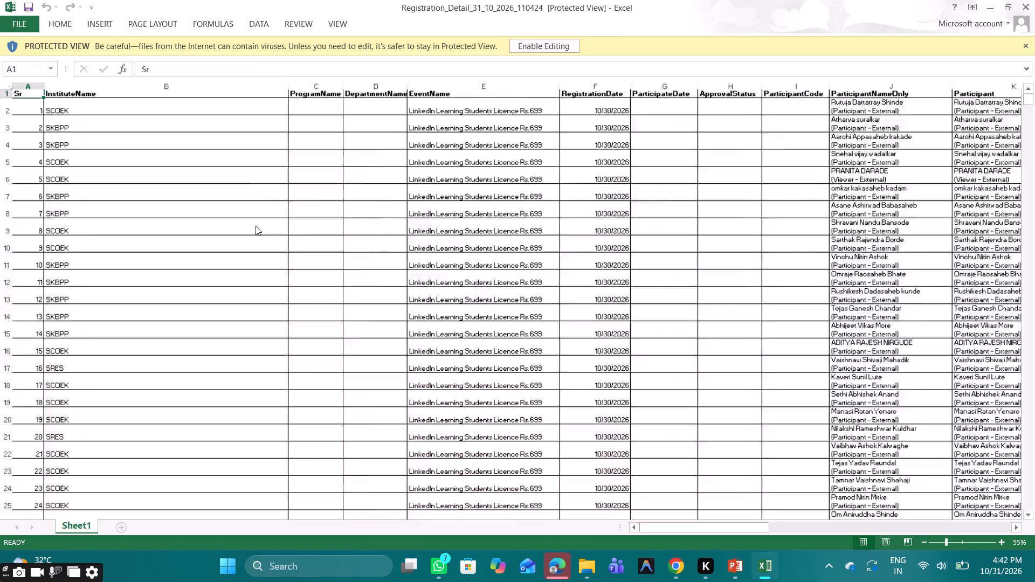
pyautogui.keyDown('ctrl'); pyautogui.scroll(-3, 256, 226); pyautogui.keyUp('ctrl')
pyautogui.keyDown('ctrl'); pyautogui.scroll(1, 243, 185); pyautogui.keyUp('ctrl')
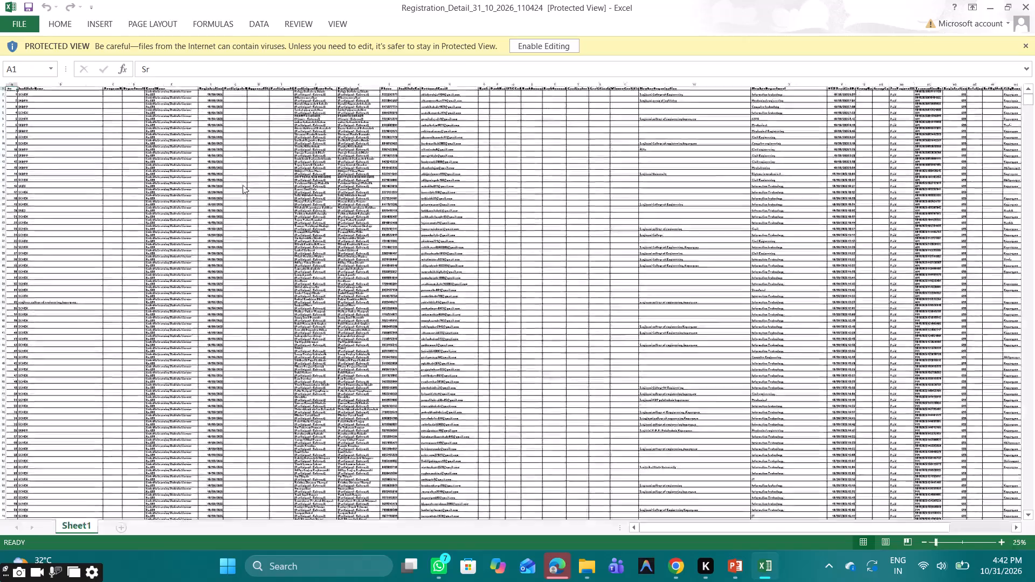
pyautogui.keyDown('ctrl'); pyautogui.scroll(2, 343, 191); pyautogui.keyUp('ctrl')
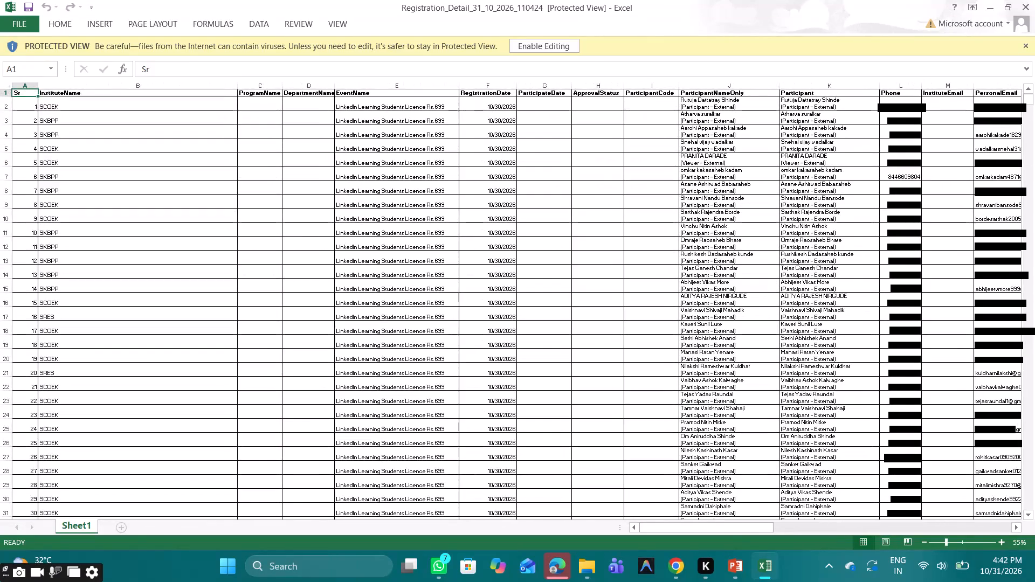
pyautogui.hscroll(-1, 552, 168)
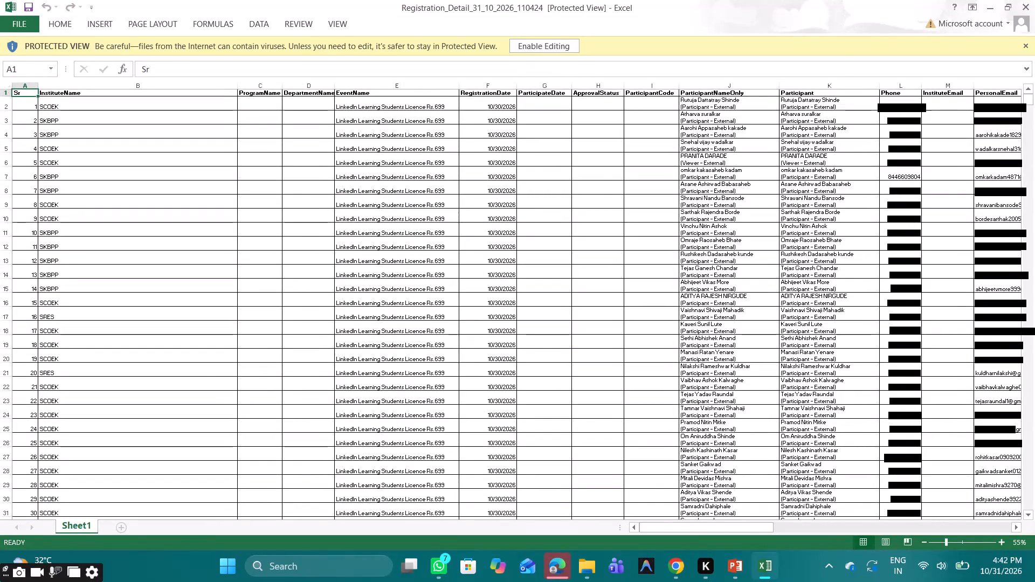
pyautogui.scroll(-5, 647, 170)
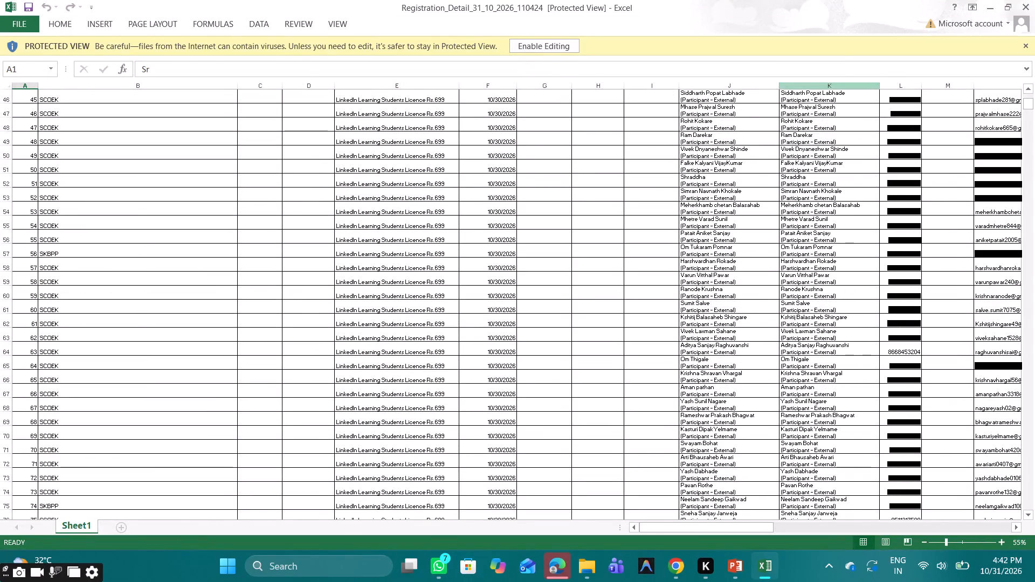
# Switch to PowerPoint and review the Github Repo & Deployed Website slide along with the Conclusion and Implementation slides.
pyautogui.click(734, 571)
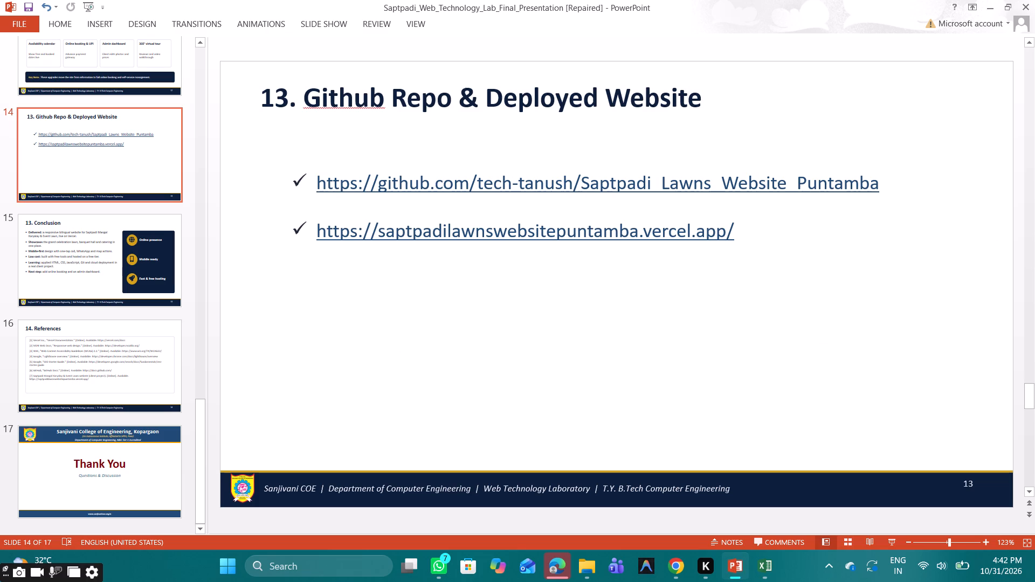
pyautogui.scroll(-1, 622, 248)
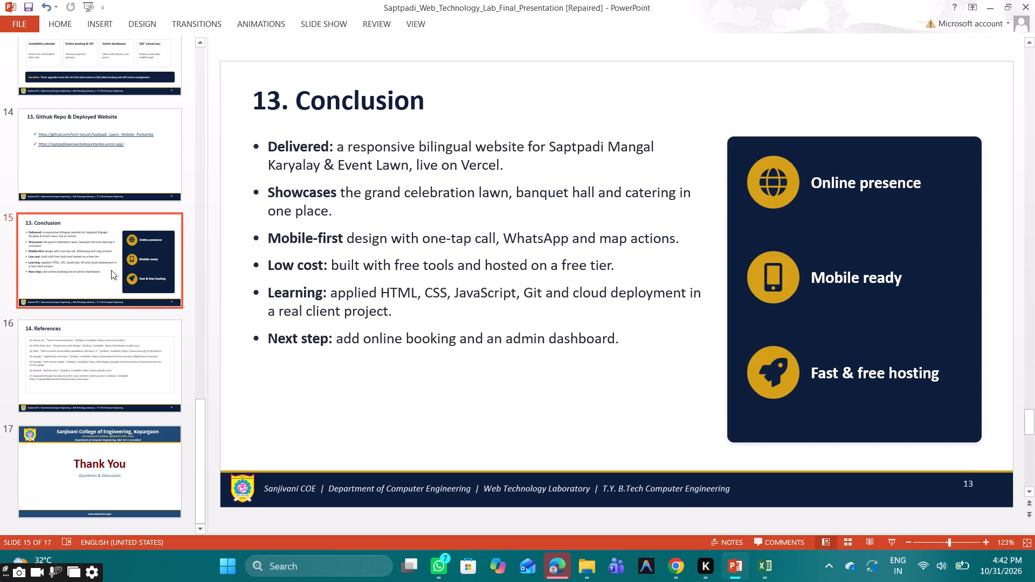
pyautogui.click(79, 146)
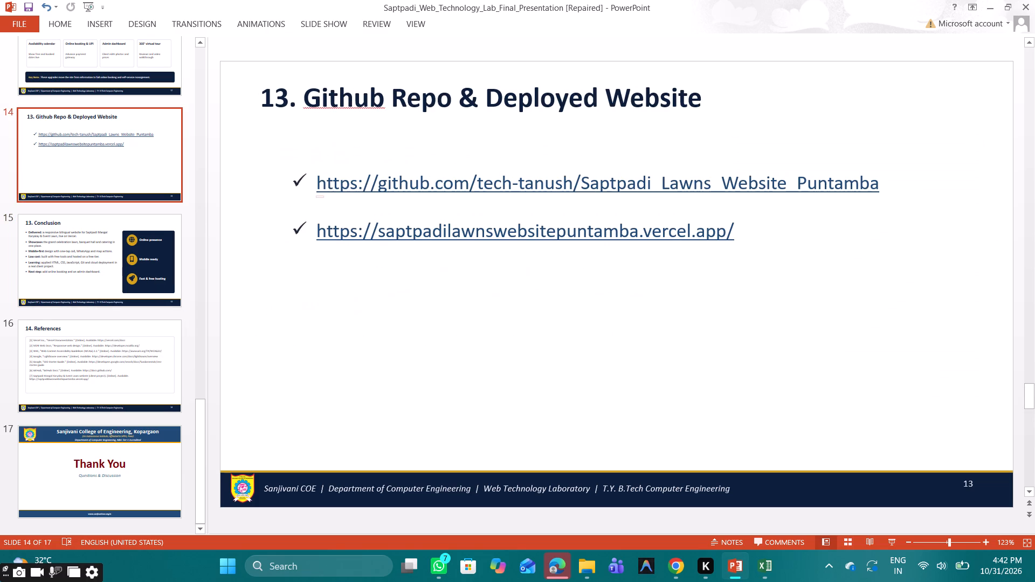
pyautogui.click(369, 302)
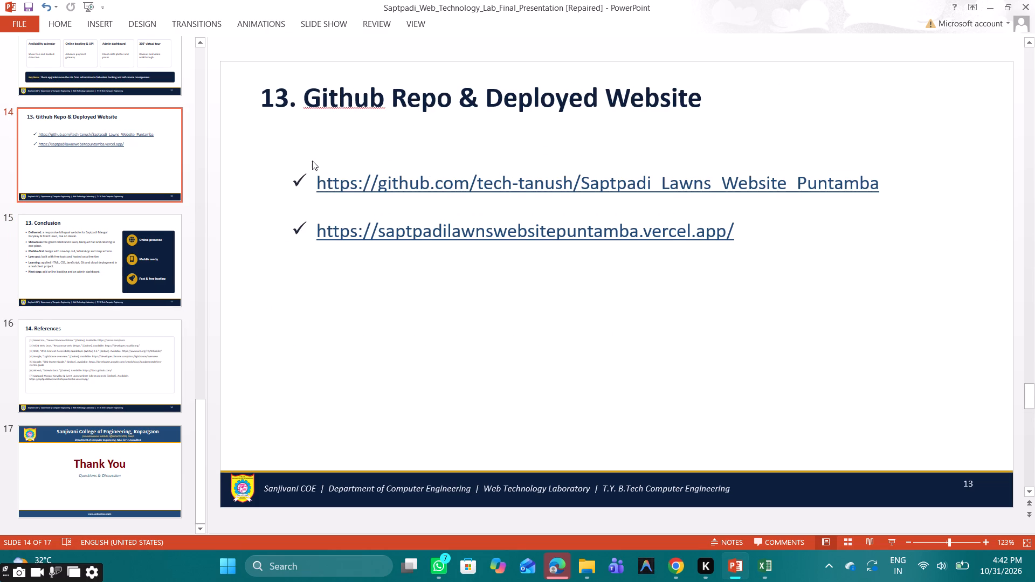
pyautogui.click(312, 161)
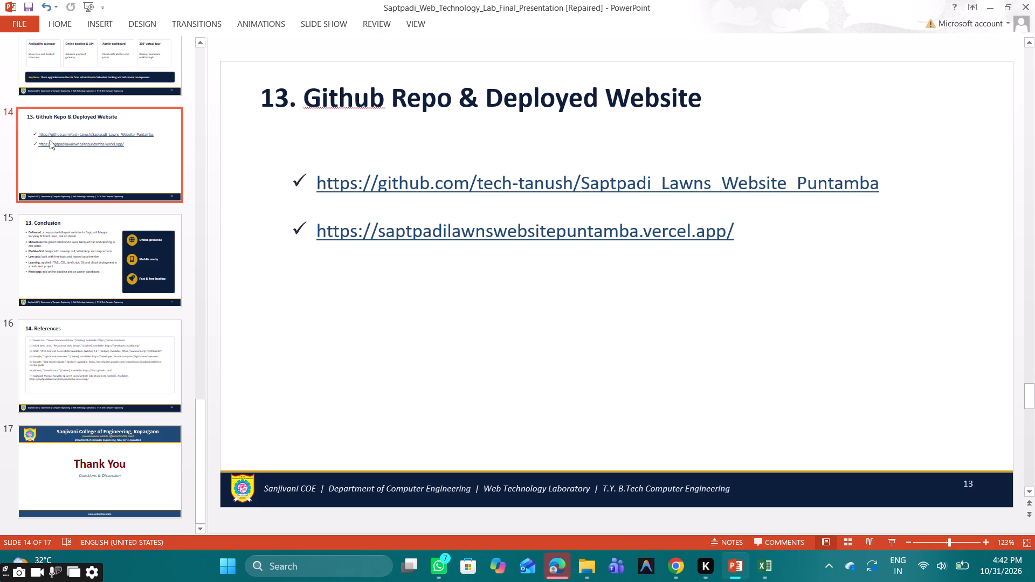
pyautogui.scroll(2, 50, 140)
pyautogui.click(94, 165)
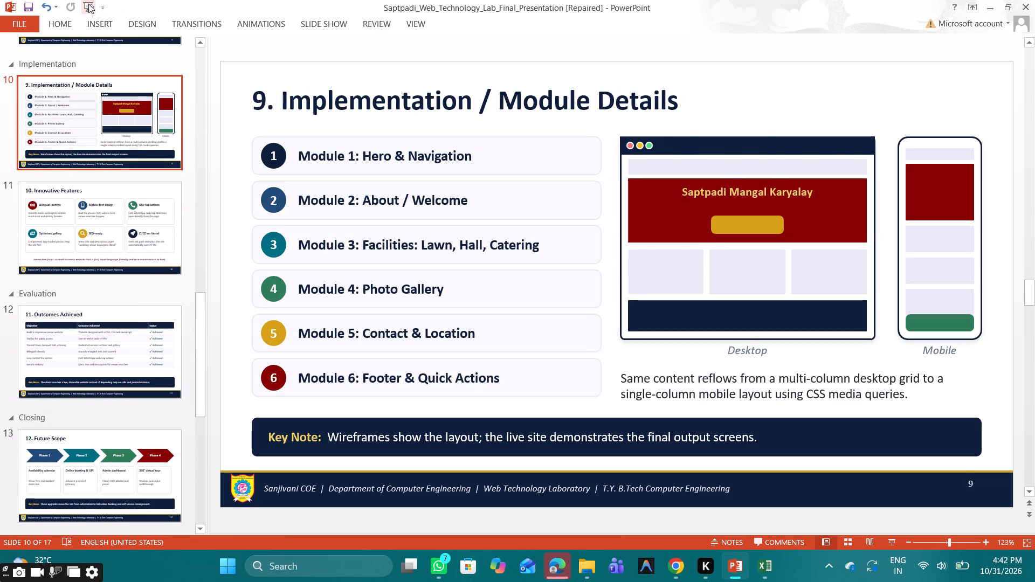
# Play the slide show from the title slide to the end, checking each slide's content and numbering, and exit it.
pyautogui.click(88, 4)
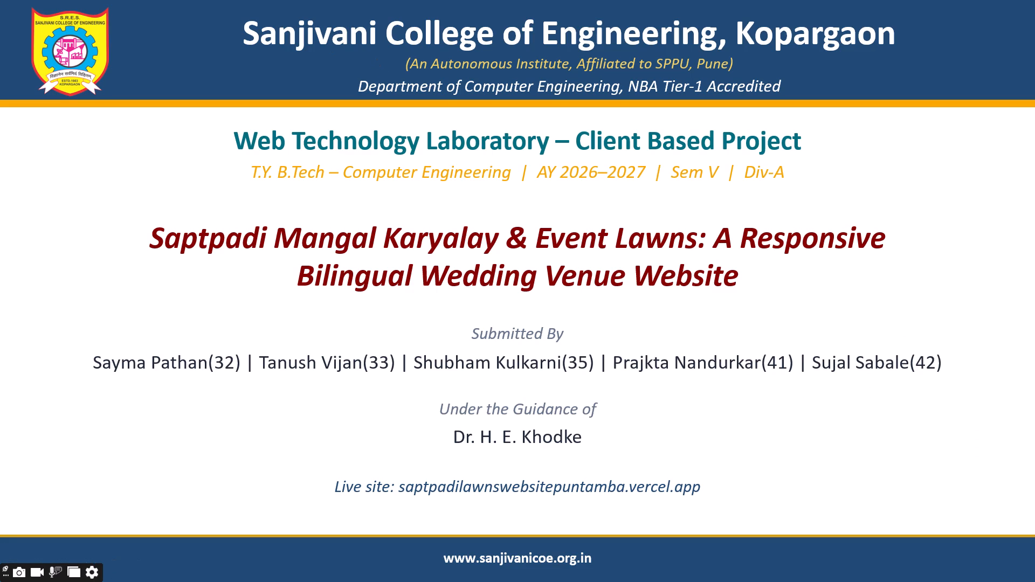
pyautogui.press('Right')
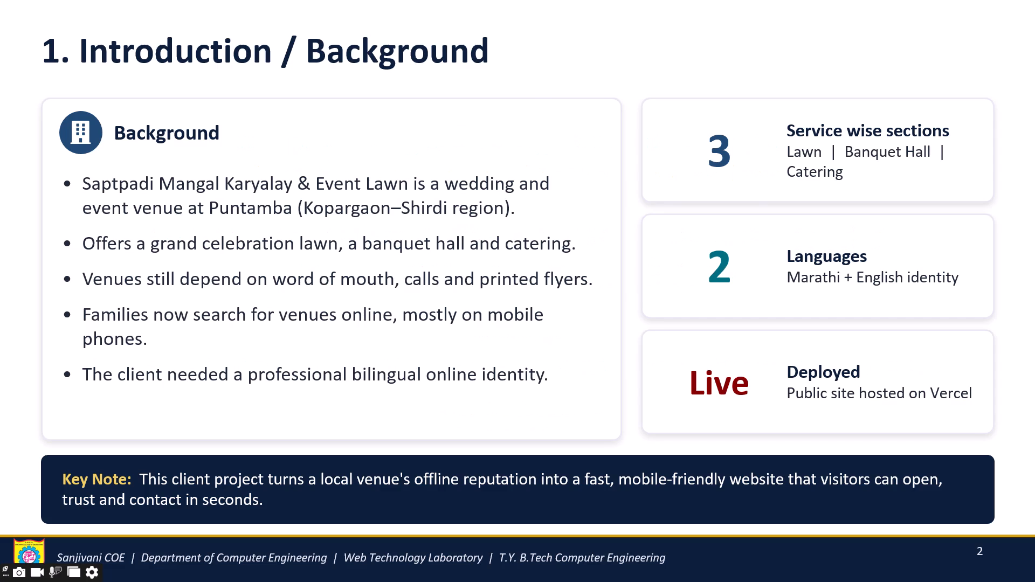
pyautogui.press('Right')
pyautogui.press('Right')
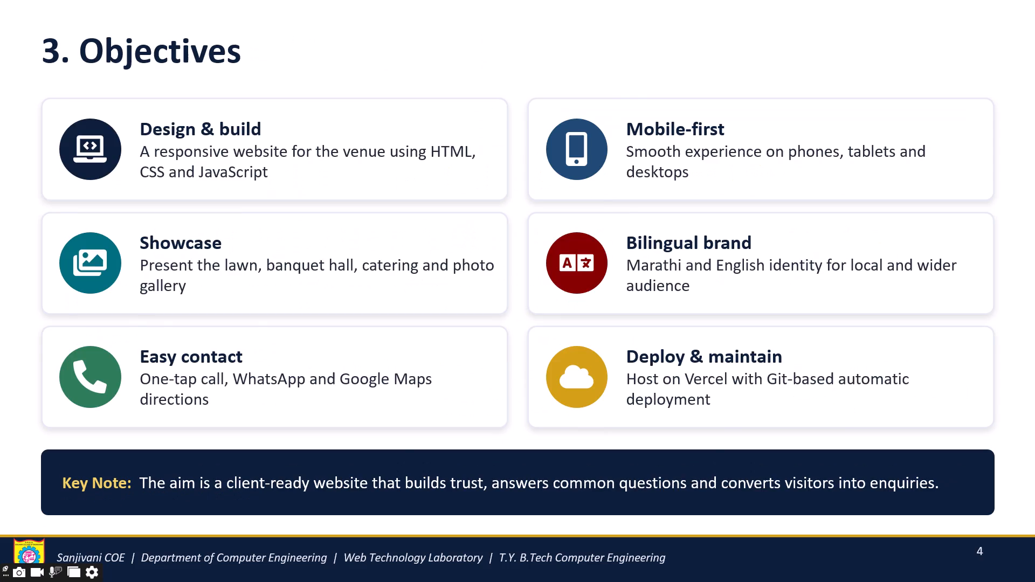
pyautogui.press('Right')
pyautogui.press('Right')
pyautogui.press('Right')
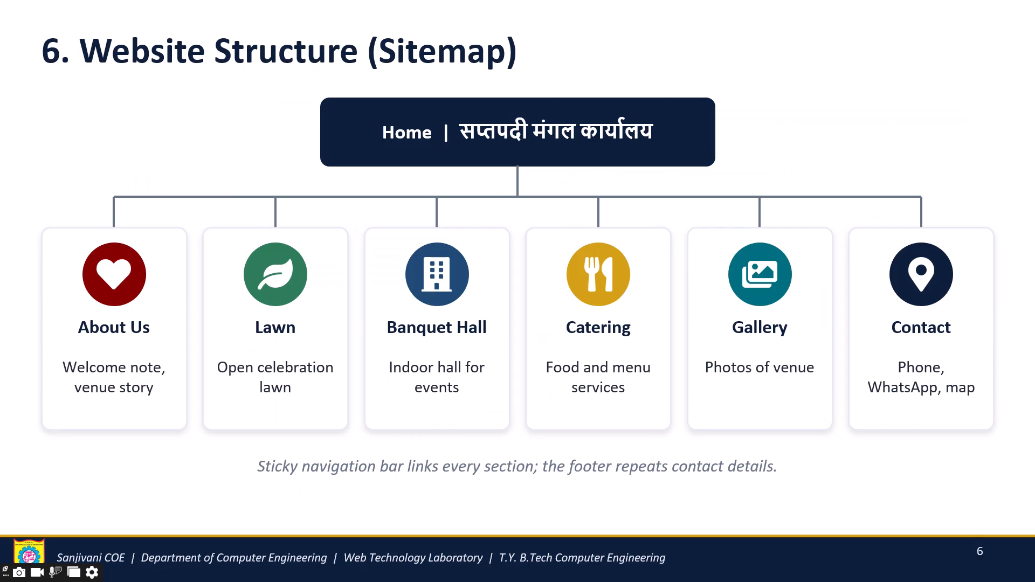
pyautogui.press('Left')
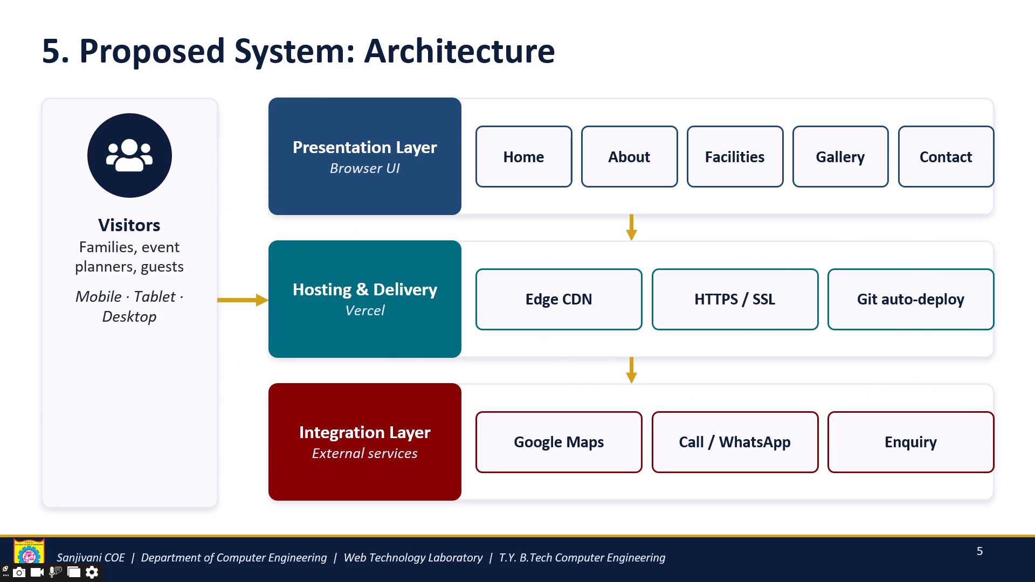
pyautogui.press('Right')
pyautogui.press('Right')
pyautogui.press('Right')
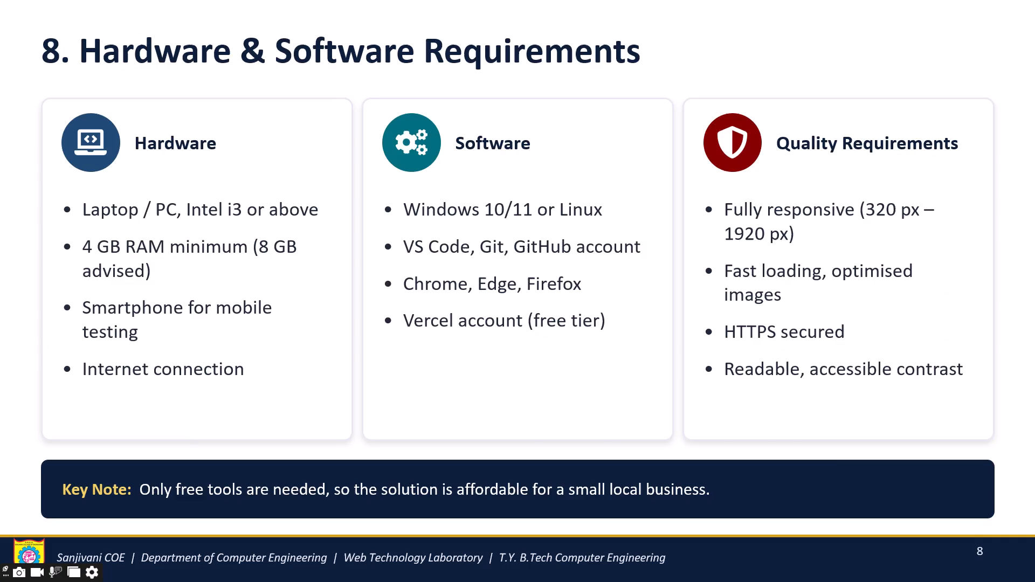
pyautogui.press('Right')
pyautogui.press('Right')
pyautogui.press('Right')
pyautogui.press('Right')
pyautogui.press('Right')
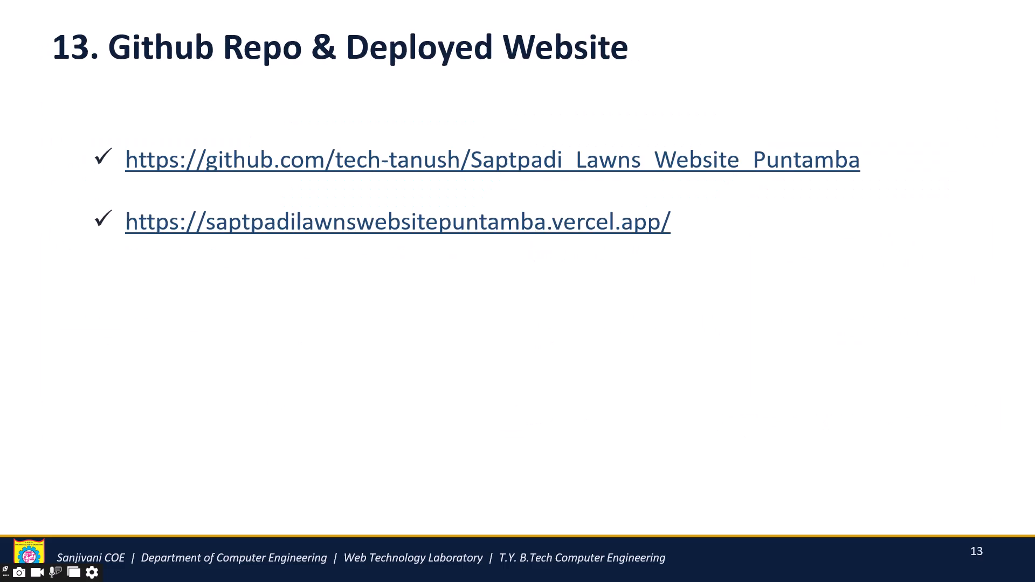
pyautogui.press('Right')
pyautogui.press('Right')
pyautogui.press('Right')
pyautogui.press('Right')
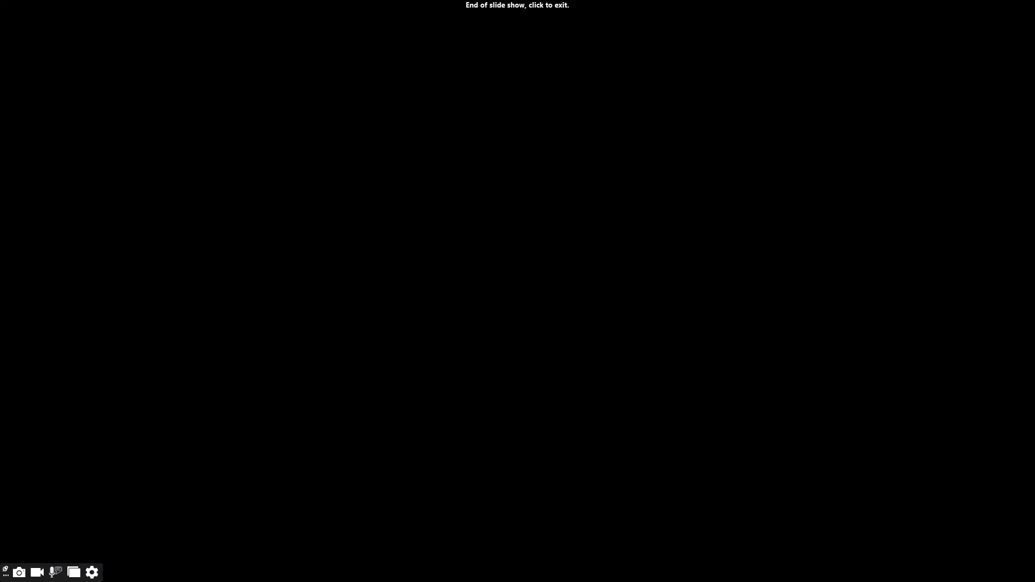
pyautogui.press('Escape')
# Save the presentation to the personal OneDrive as Saptpadi_Web_Technology_Lab_Final_Presentation [Repaired] in PowerPoint Presentation format.
pyautogui.hotkey('ctrl', 's')
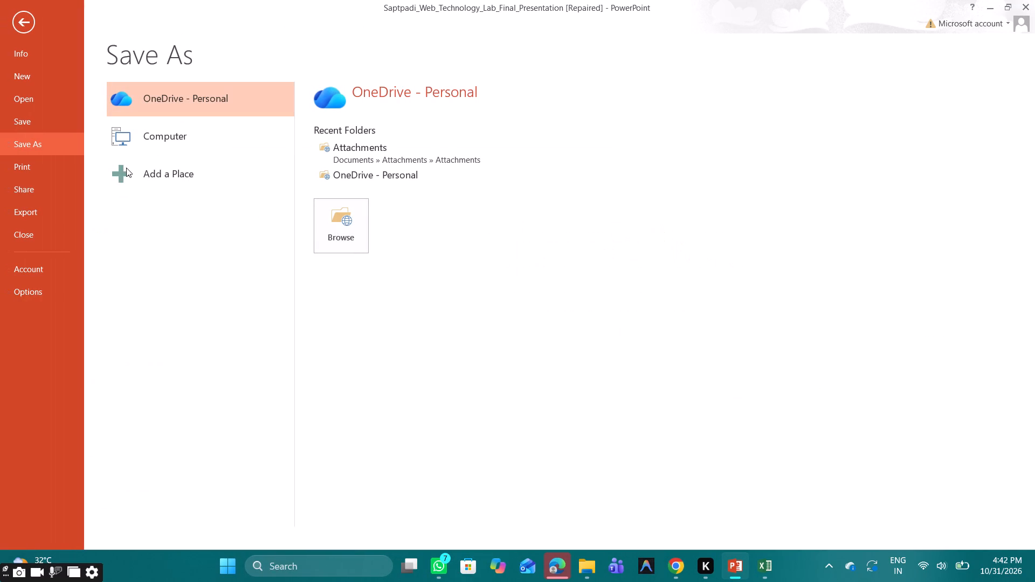
pyautogui.doubleClick(306, 217)
pyautogui.click(328, 212)
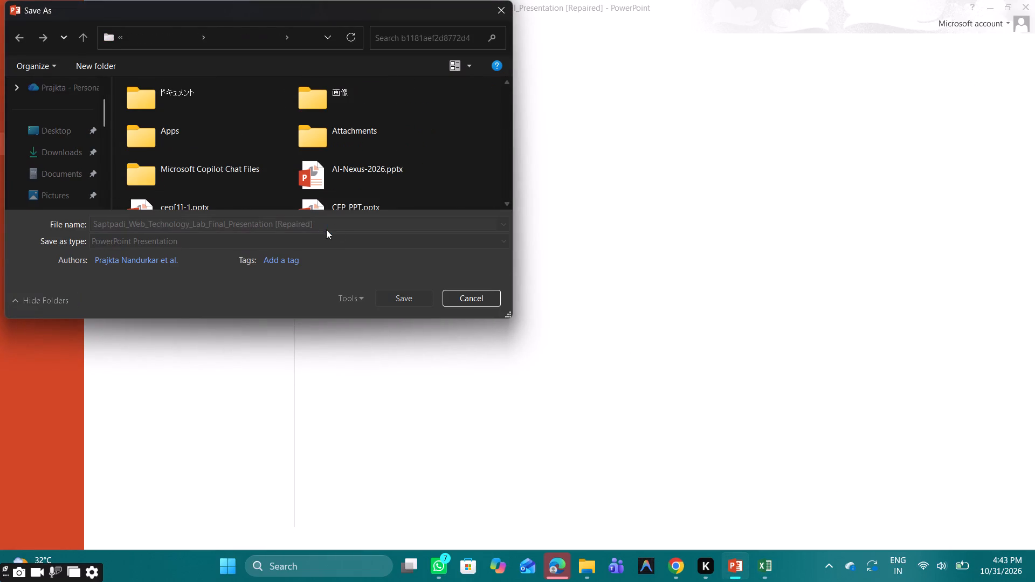
pyautogui.doubleClick(394, 296)
pyautogui.click(394, 296)
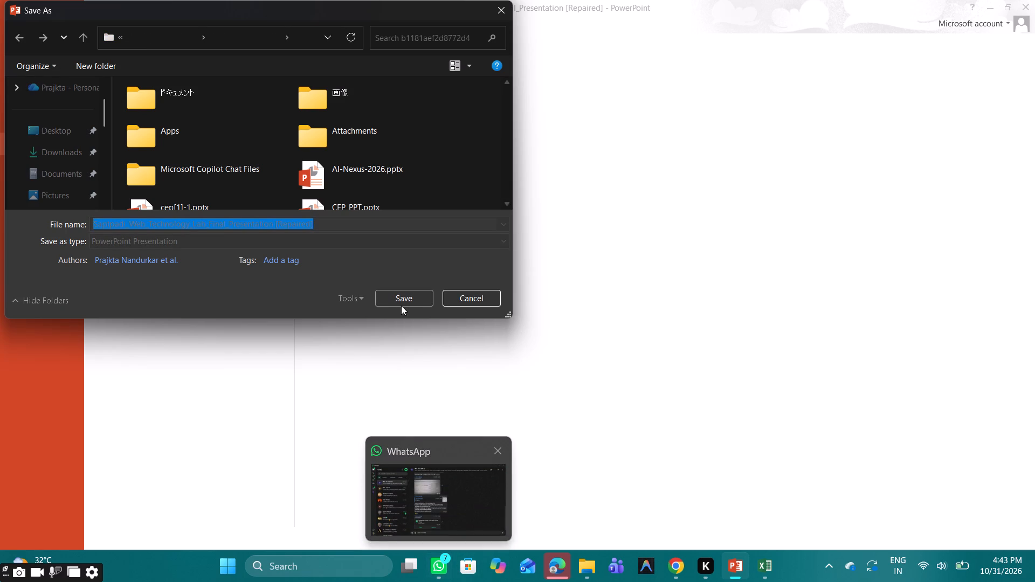
pyautogui.click(405, 303)
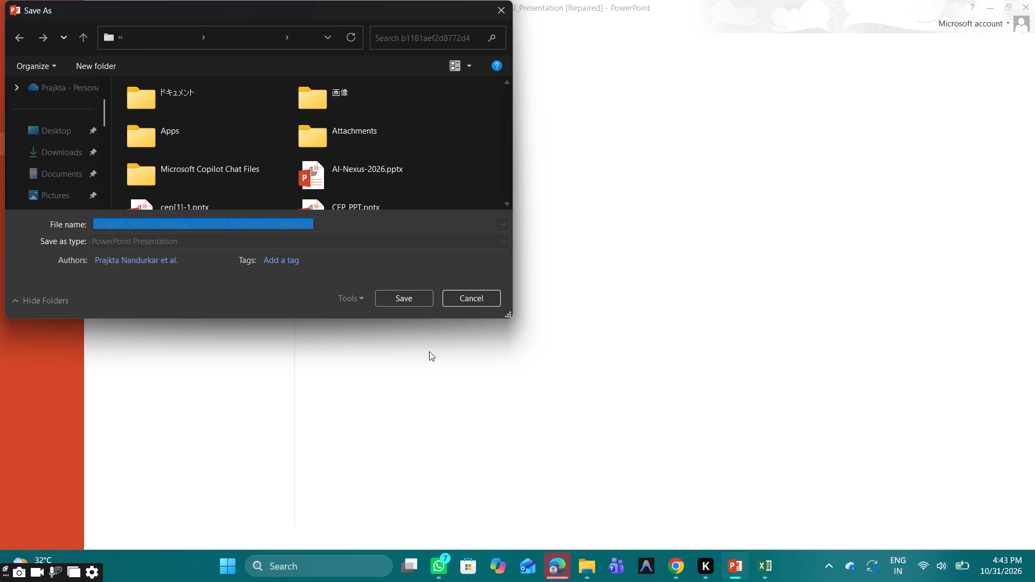
pyautogui.click(412, 299)
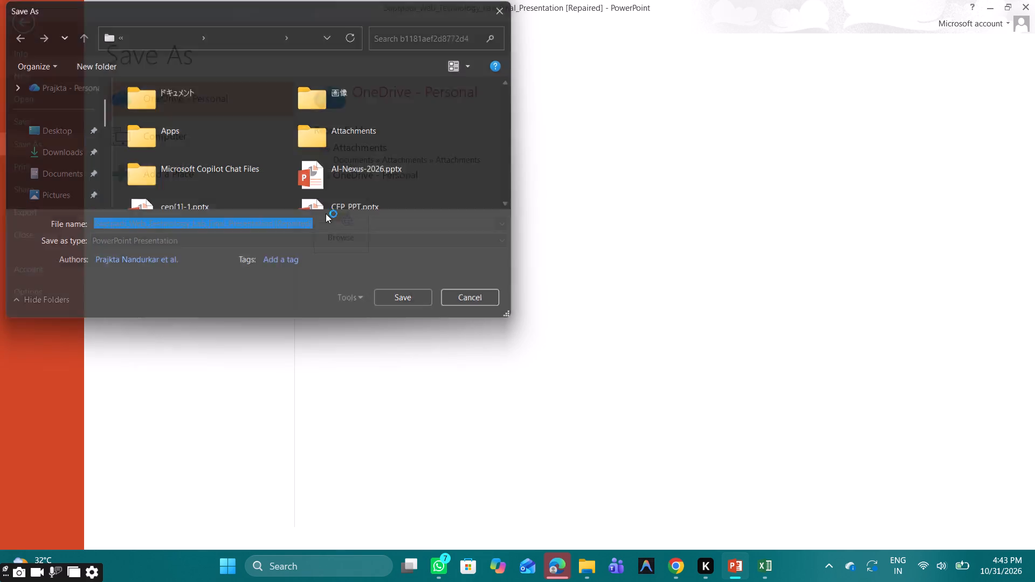
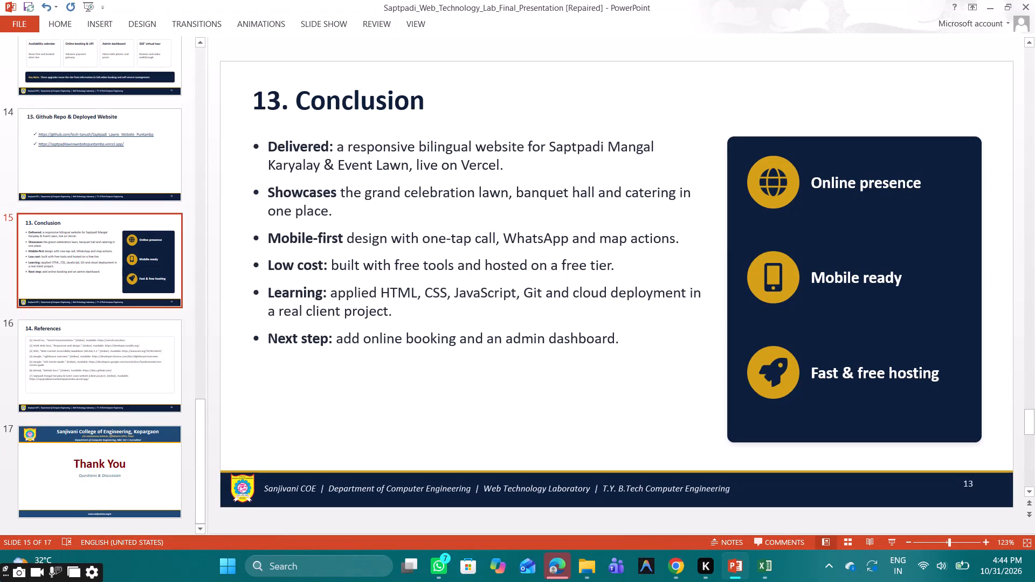
# Check the Github Repo & Deployed Website and Innovative Features slides once more and save the presentation.
pyautogui.click(780, 175)
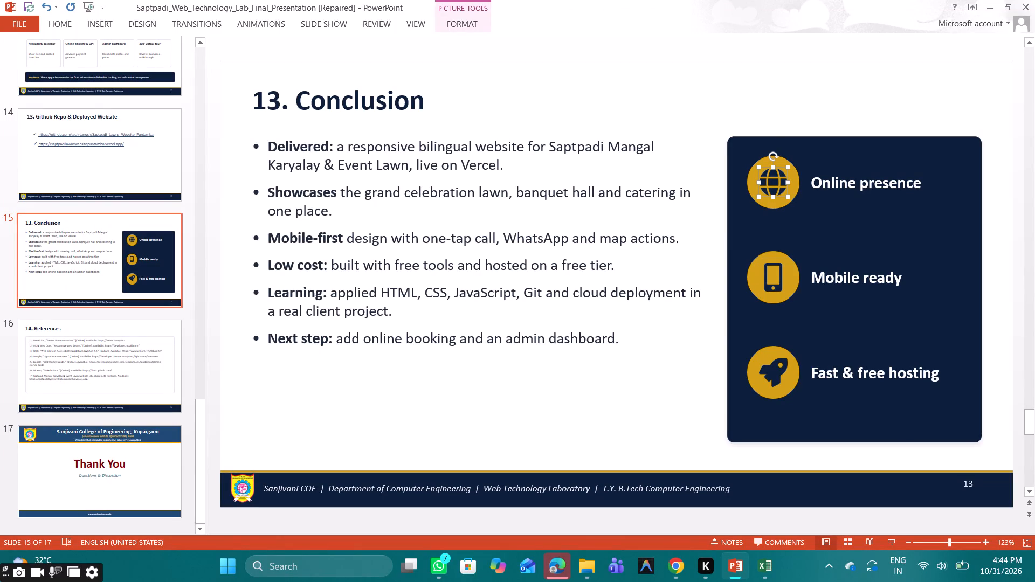
pyautogui.click(63, 152)
pyautogui.scroll(1, 63, 152)
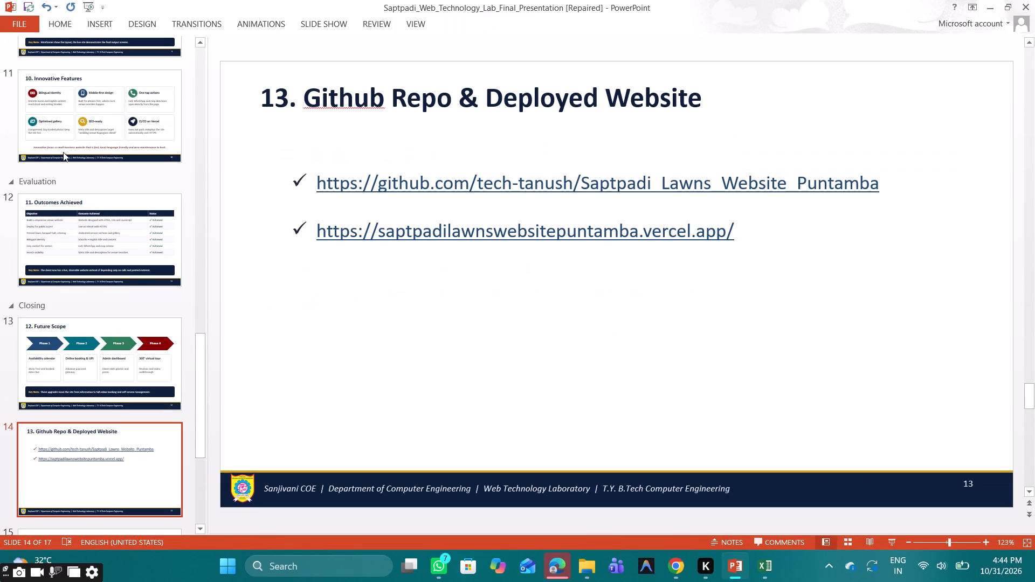
pyautogui.click(95, 133)
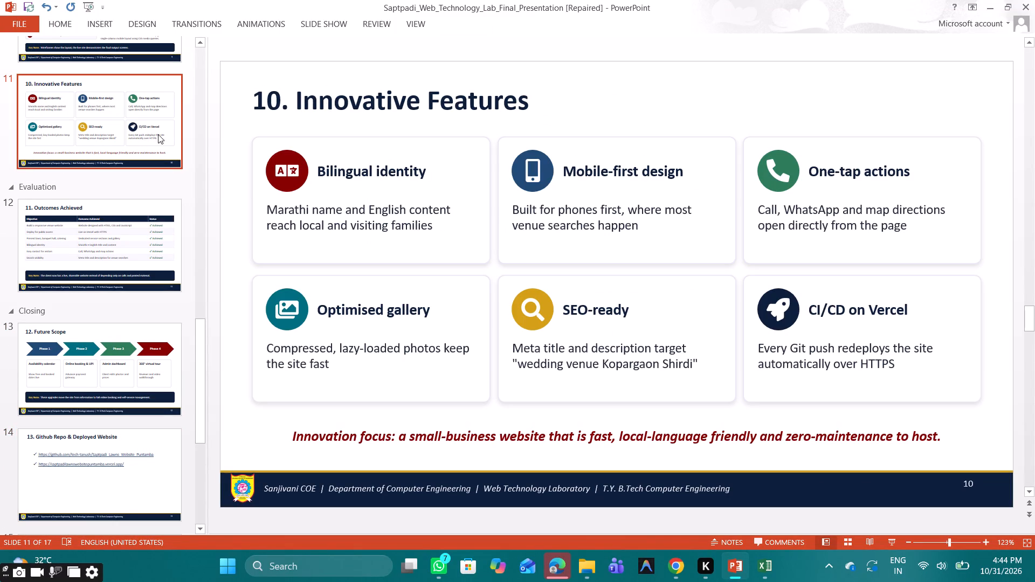
pyautogui.hotkey('ctrl', 's')
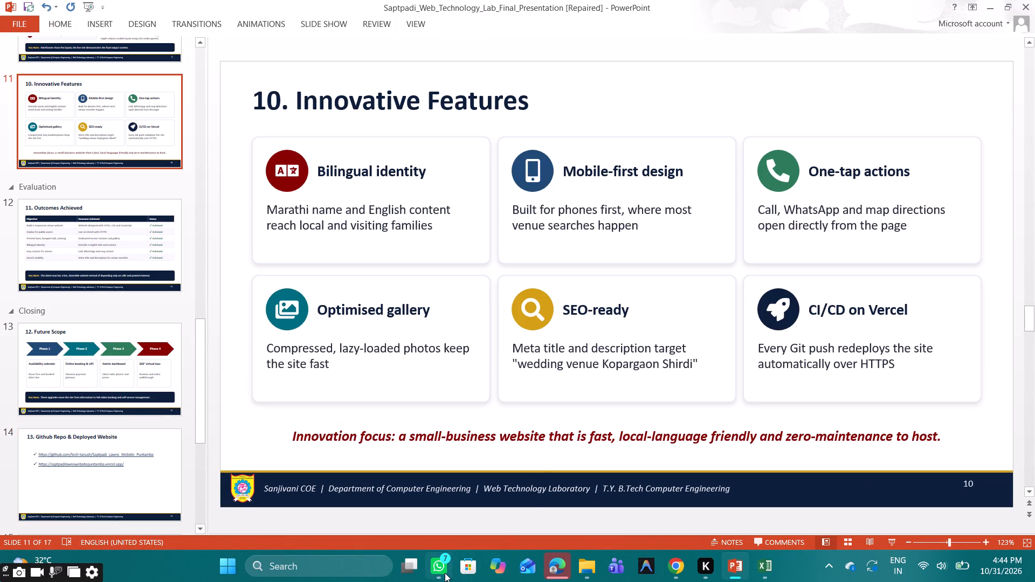
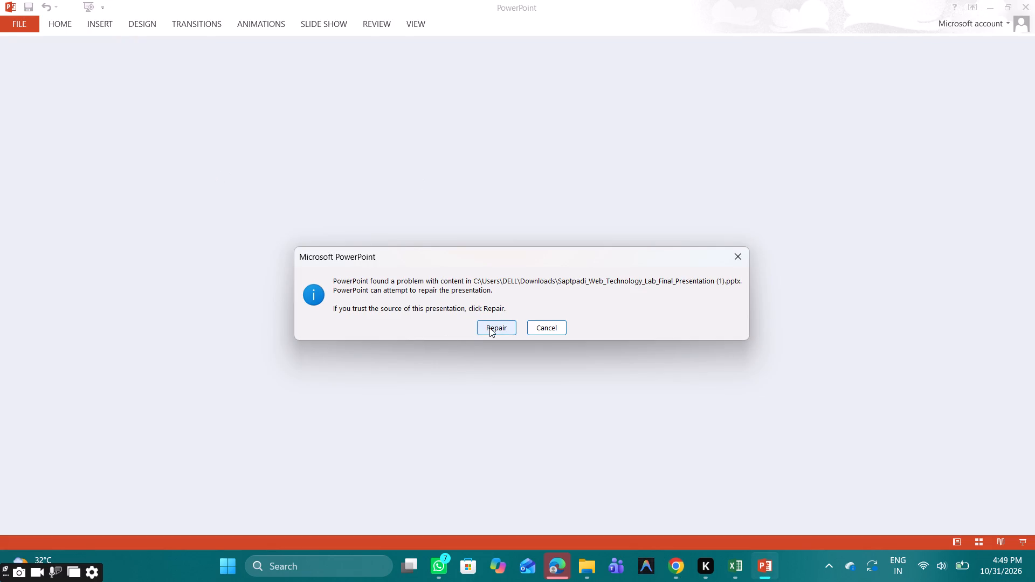
pyautogui.click(739, 259)
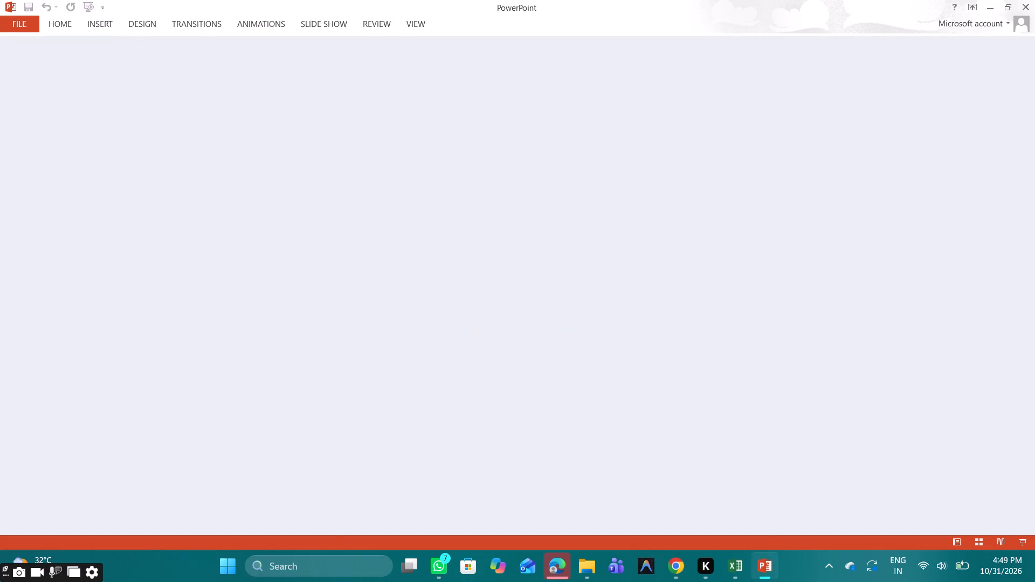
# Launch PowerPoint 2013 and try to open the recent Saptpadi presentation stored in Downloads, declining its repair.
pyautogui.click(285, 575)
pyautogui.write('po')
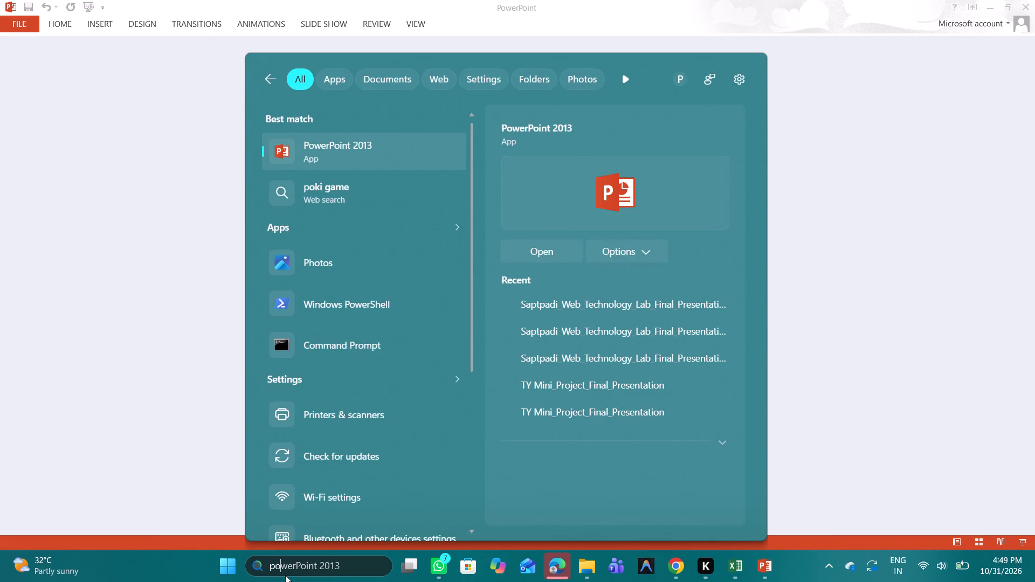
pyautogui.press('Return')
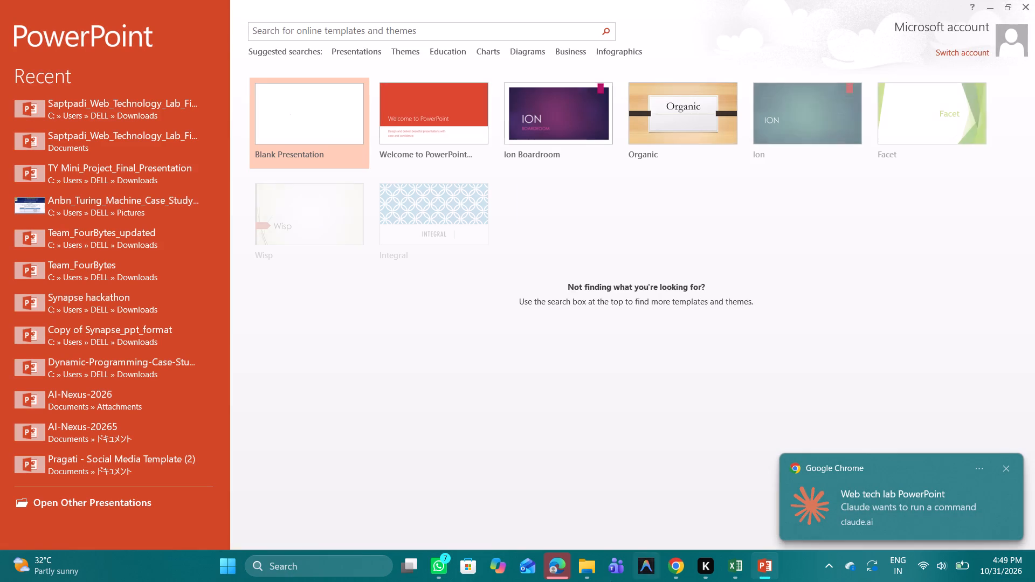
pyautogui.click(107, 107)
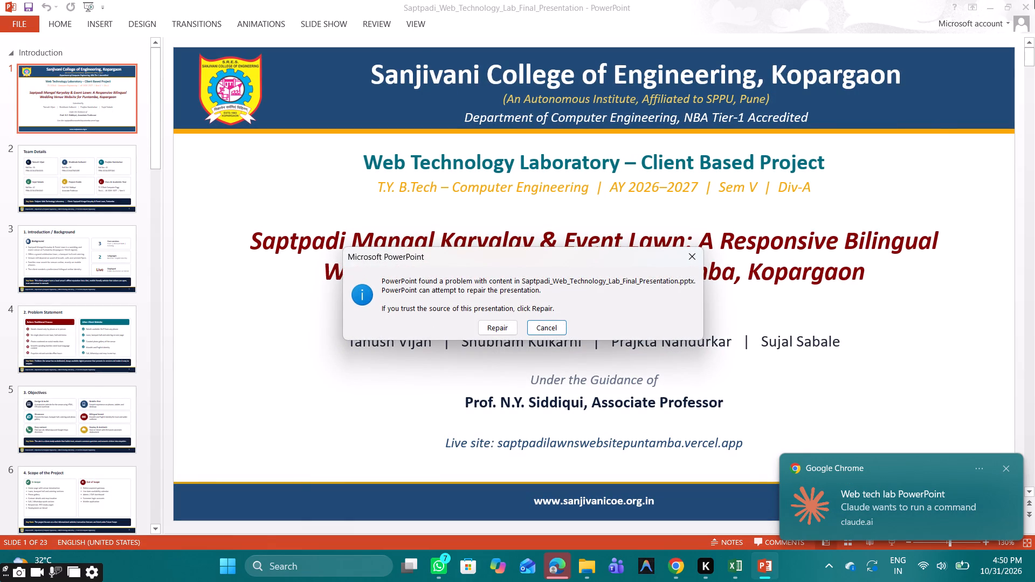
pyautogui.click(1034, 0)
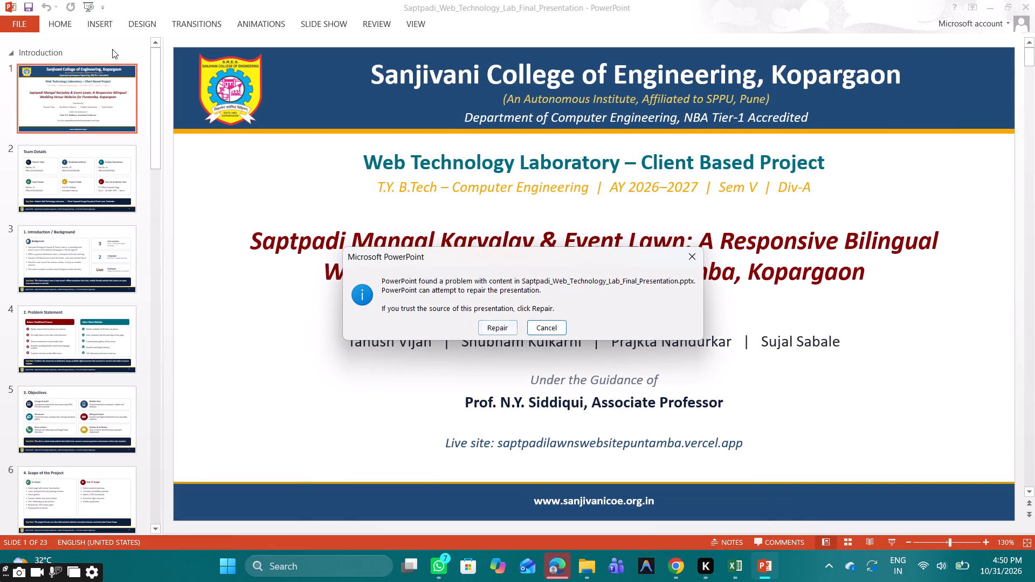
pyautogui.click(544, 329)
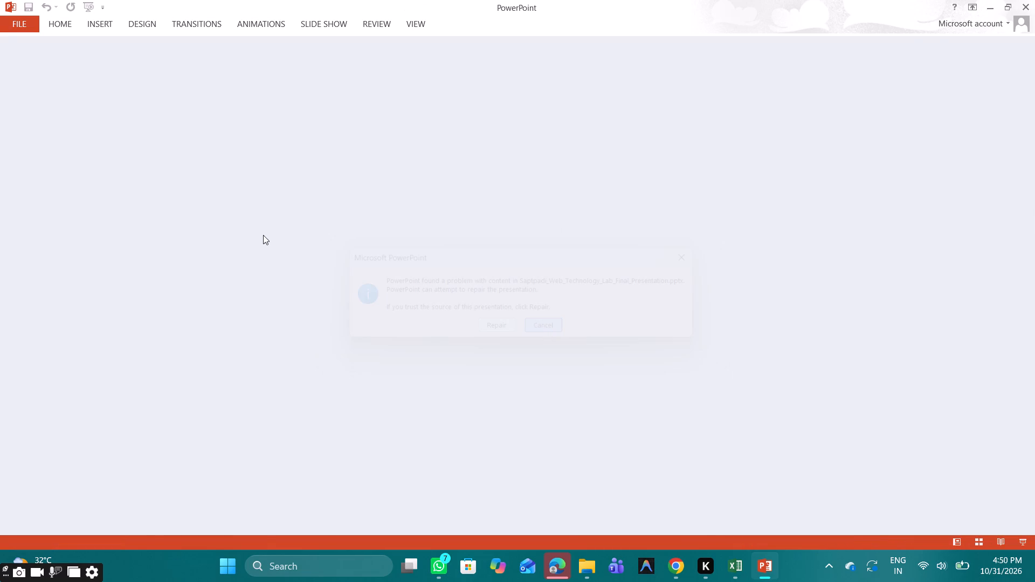
# Launch PowerPoint 2013 again, open the recent Saptpadi presentation stored in Documents, and save it.
pyautogui.click(322, 566)
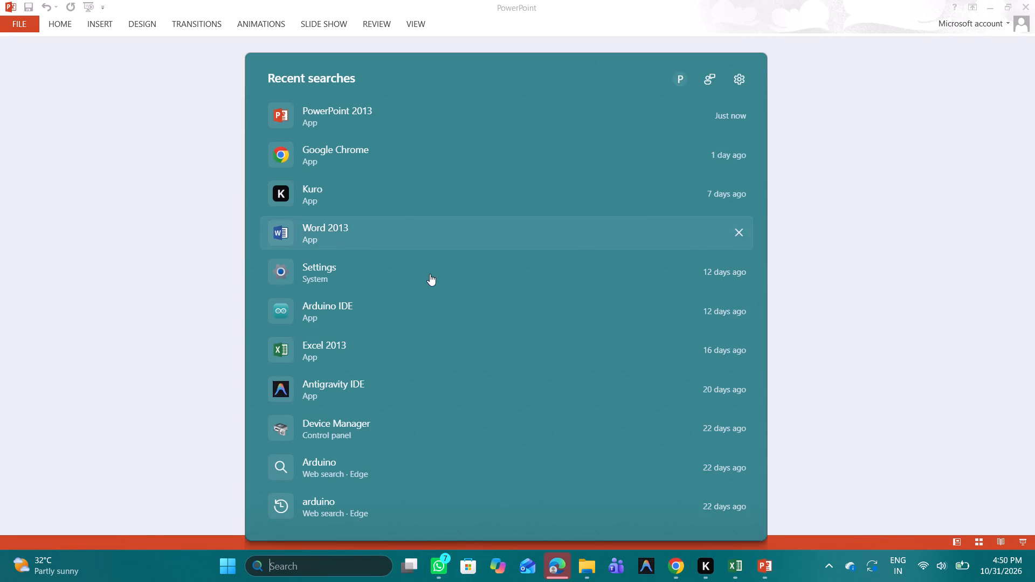
pyautogui.click(326, 109)
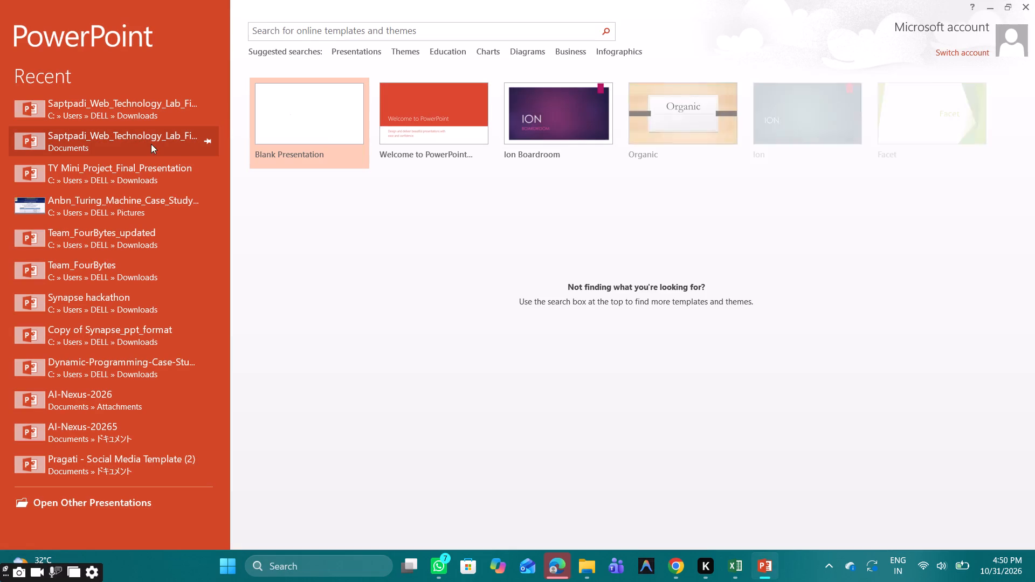
pyautogui.click(141, 143)
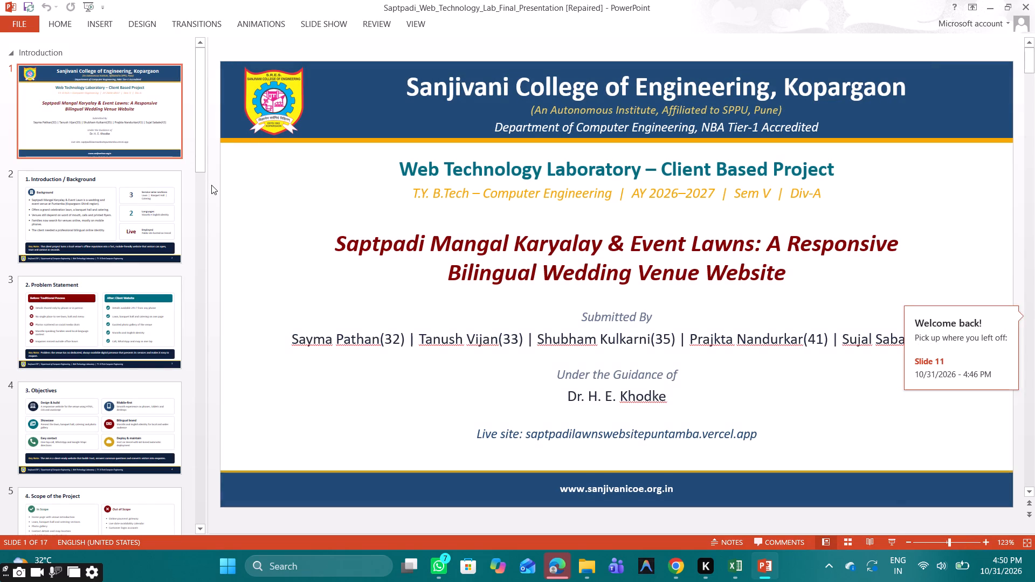
pyautogui.hotkey('ctrl', 's')
pyautogui.hotkey('ctrl', 's')
pyautogui.hotkey('ctrl', 's')
pyautogui.hotkey('ctrl', 's')
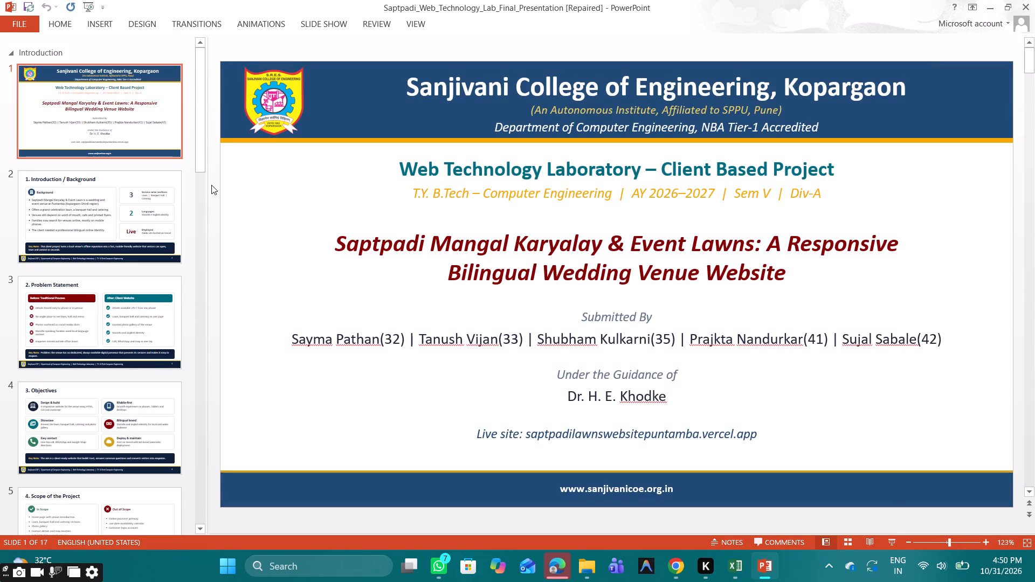
# Print all slides of the repaired presentation with Microsoft Print to PDF, saving the output as WTL_FInal in Documents.
pyautogui.hotkey('ctrl', 'p')
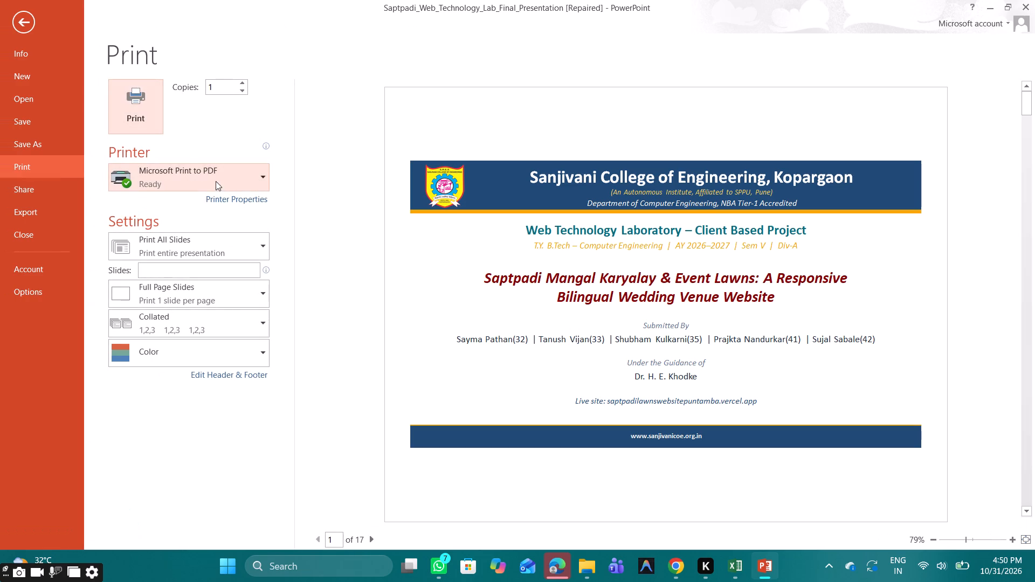
pyautogui.click(133, 109)
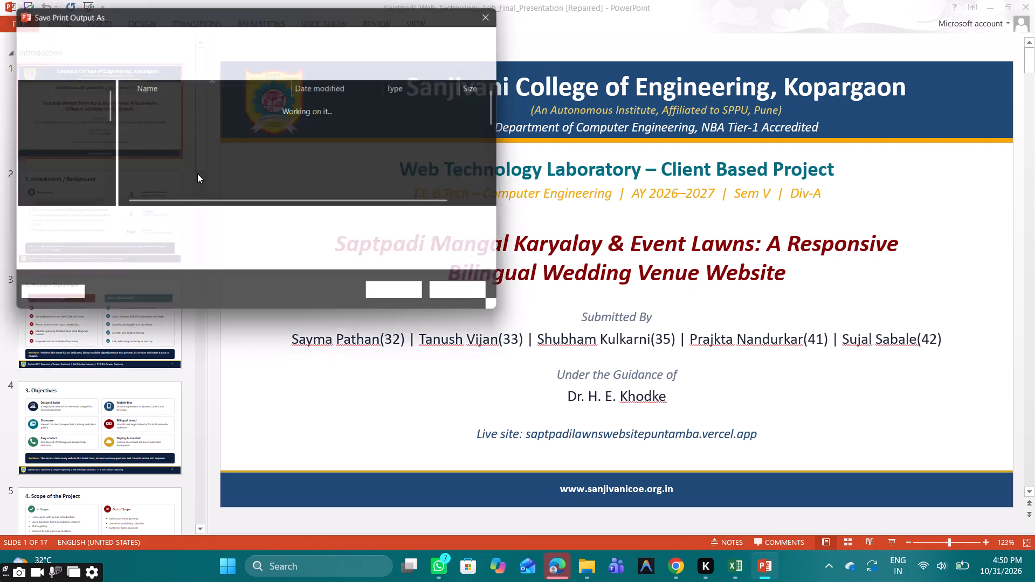
pyautogui.click(147, 227)
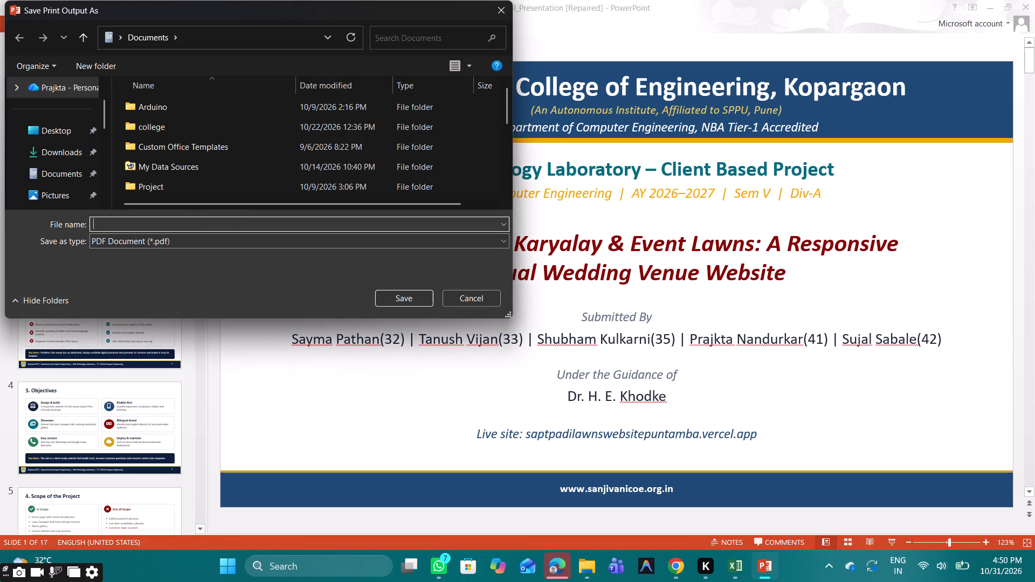
pyautogui.write('WTL')
pyautogui.write('_FInal')
pyautogui.press('Return')
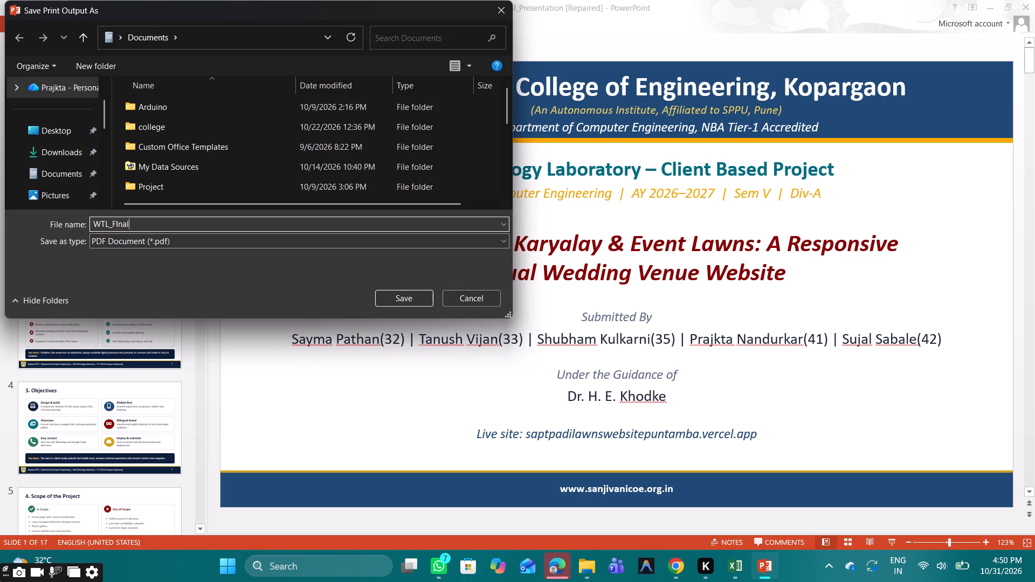
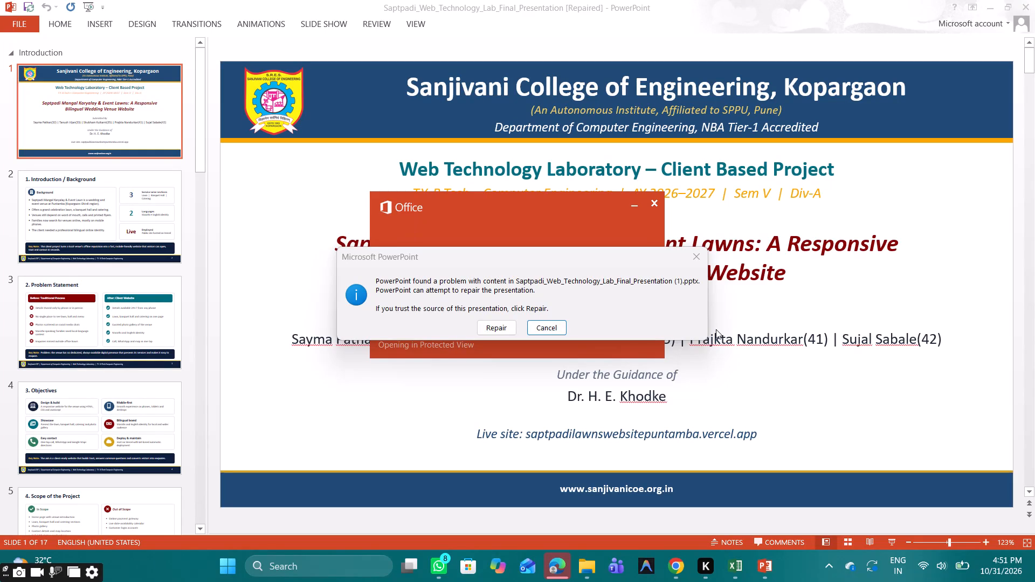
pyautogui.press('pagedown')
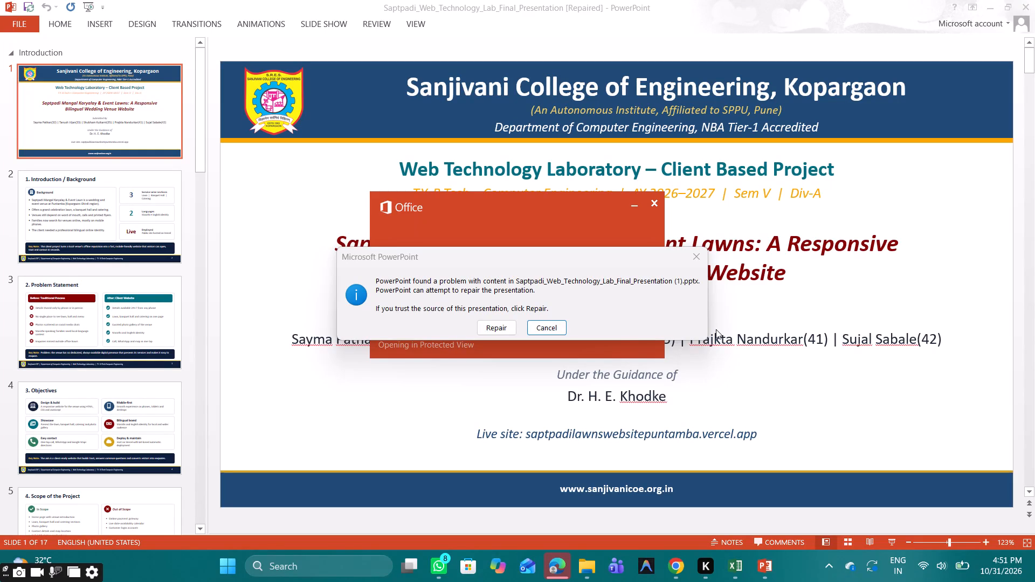
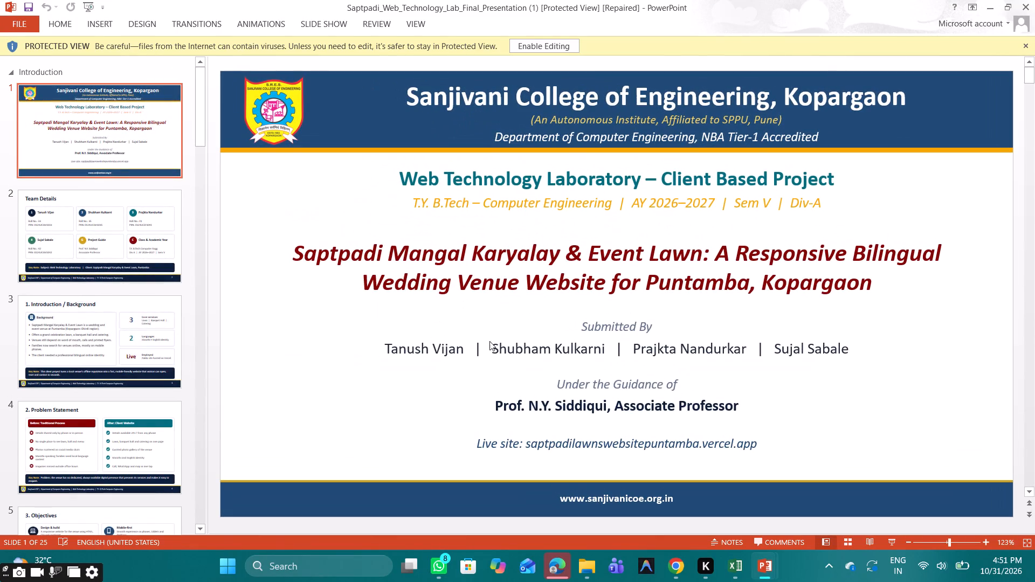
# Close the Protected View copy Saptpadi_Web_Technology_Lab_Final_Presentation (1), leaving the edited repaired presentation open.
pyautogui.click(1034, 3)
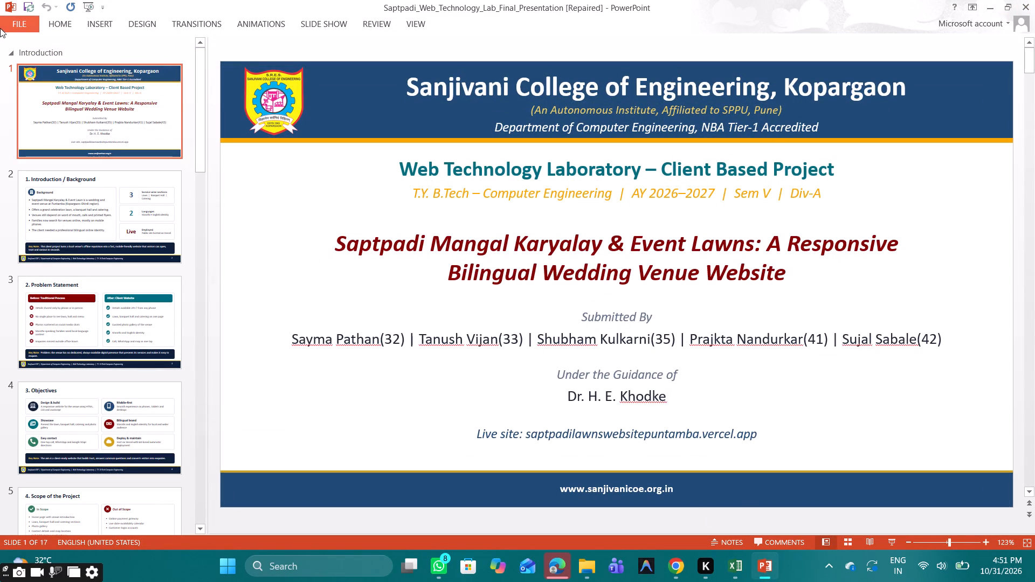
# Save the repaired Saptpadi_Web_Technology_Lab_Final_Presentation with its title slide selected.
pyautogui.click(98, 99)
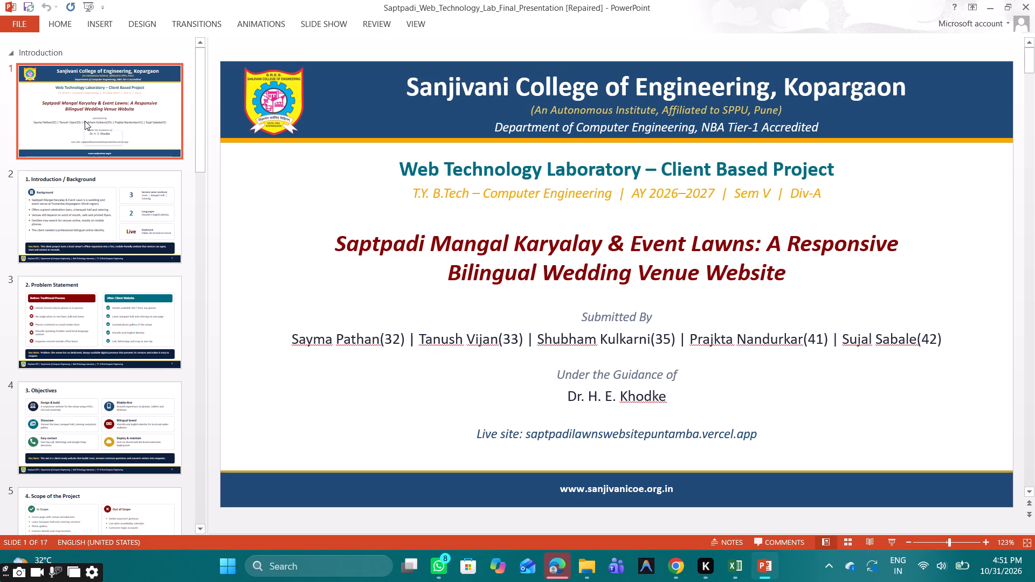
pyautogui.hotkey('ctrl', 's')
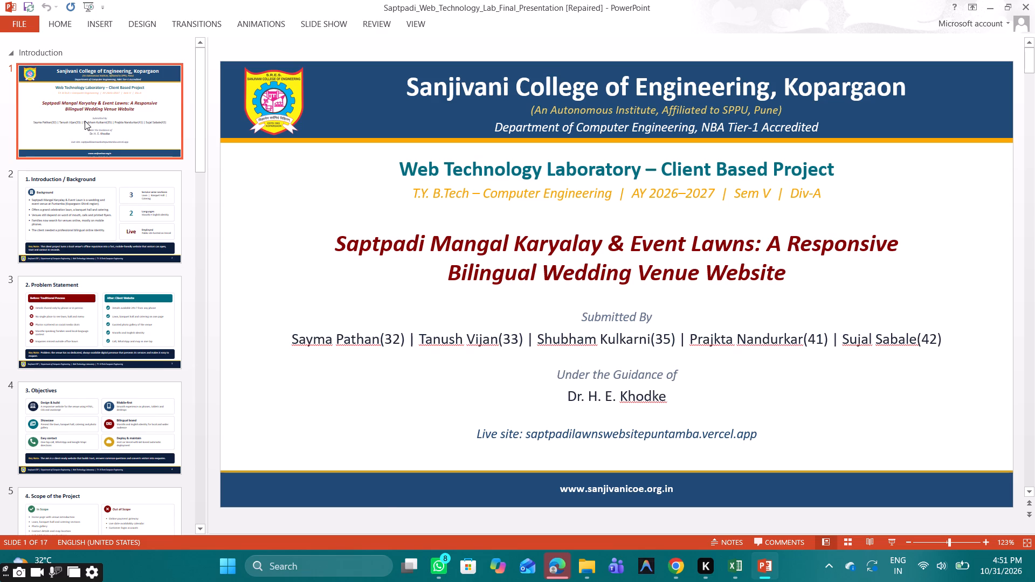
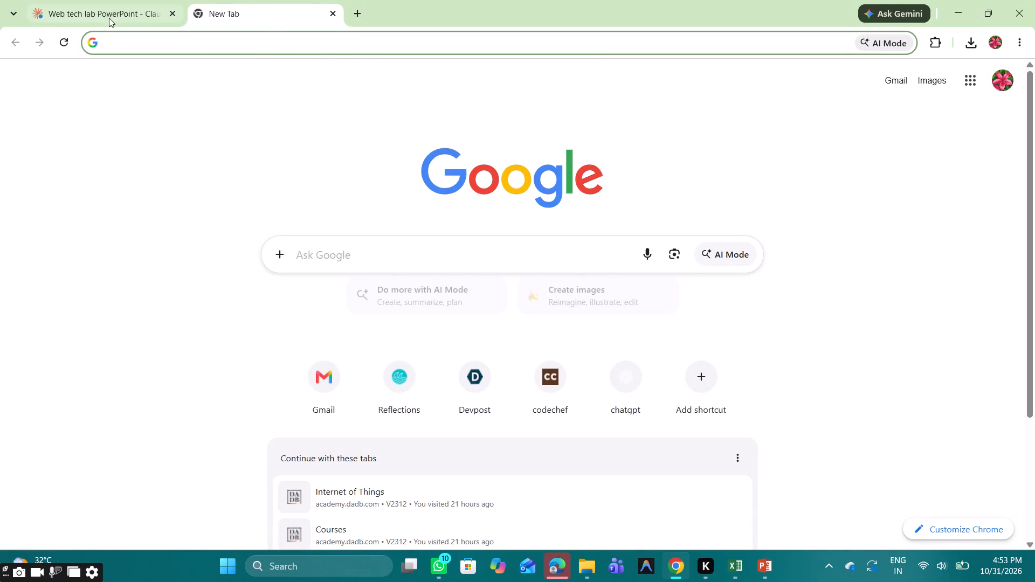
# Search the web for "pdf to ppt" and open Adobe Acrobat's online PDF to PPT converter.
pyautogui.click(131, 41)
pyautogui.click(131, 41)
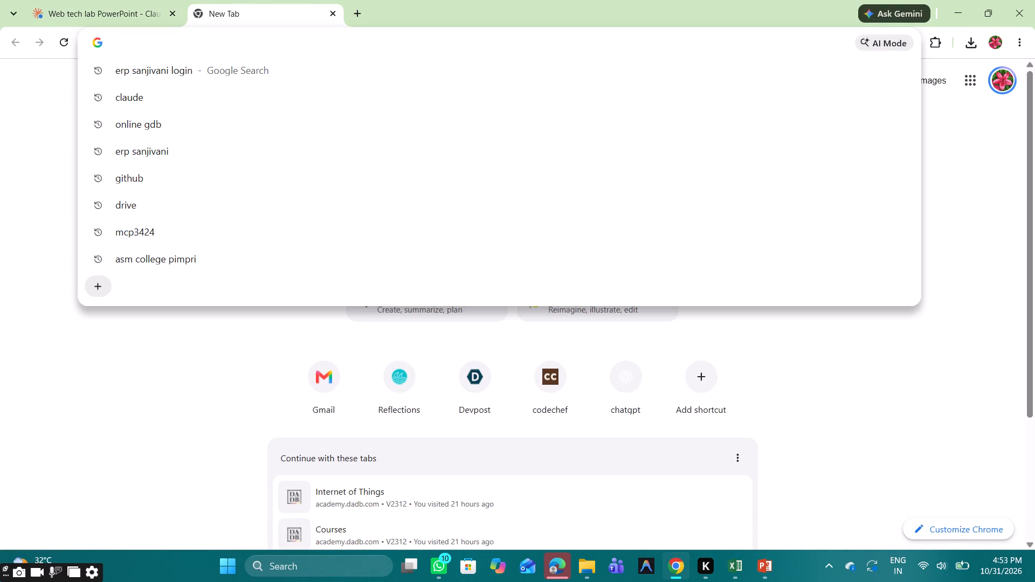
pyautogui.click(131, 41)
pyautogui.write('pdf to ppt')
pyautogui.press('Return')
pyautogui.click(238, 232)
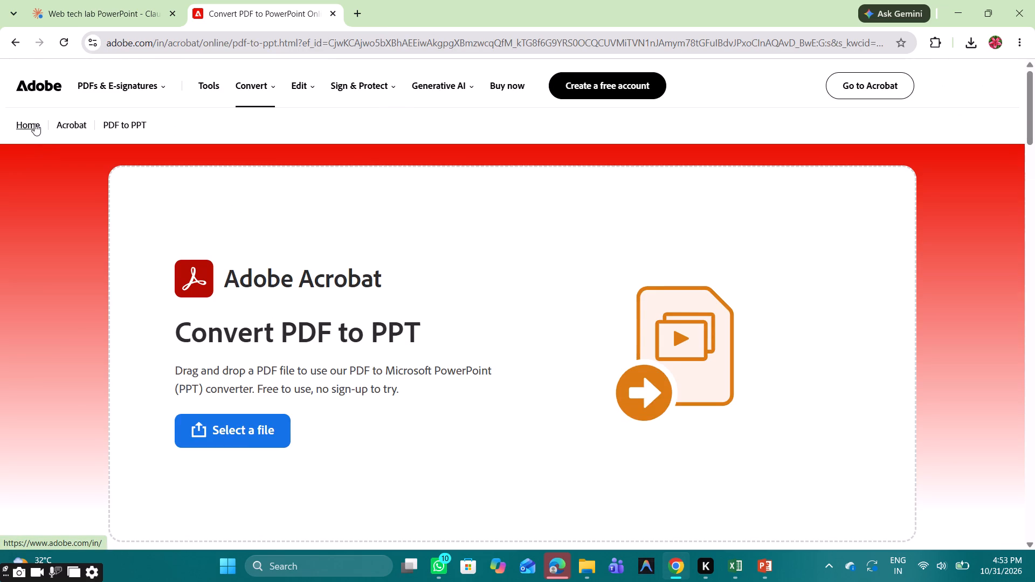
# Upload the recent WTL_FInal PDF from Documents to the converter for conversion to PowerPoint.
pyautogui.click(244, 432)
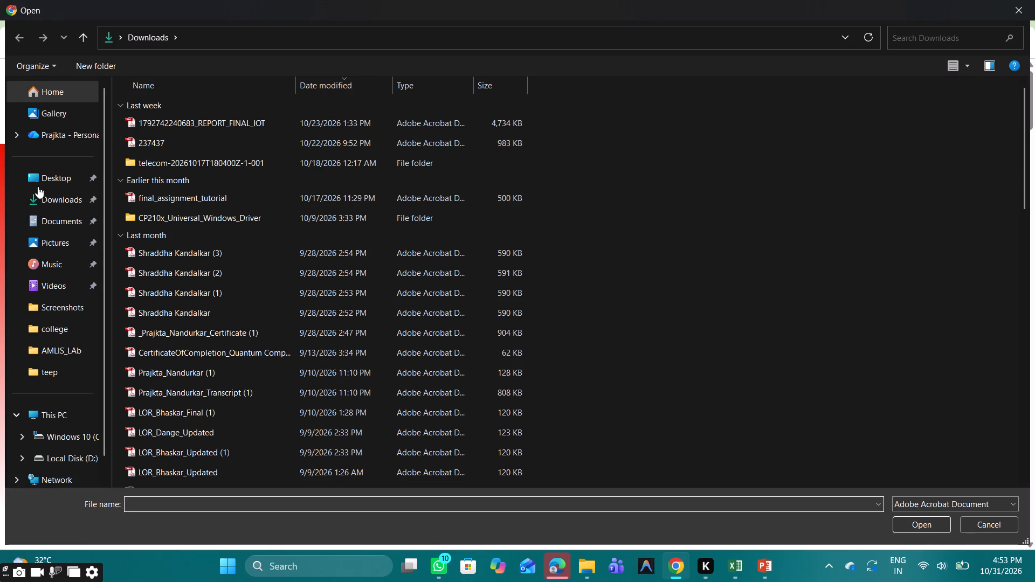
pyautogui.scroll(2, 32, 198)
pyautogui.click(46, 212)
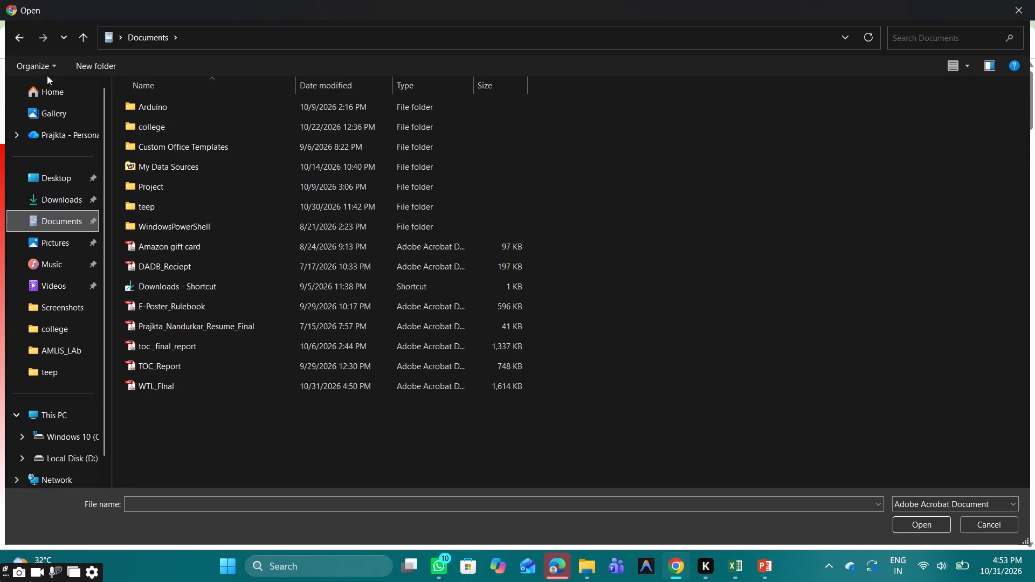
pyautogui.click(42, 91)
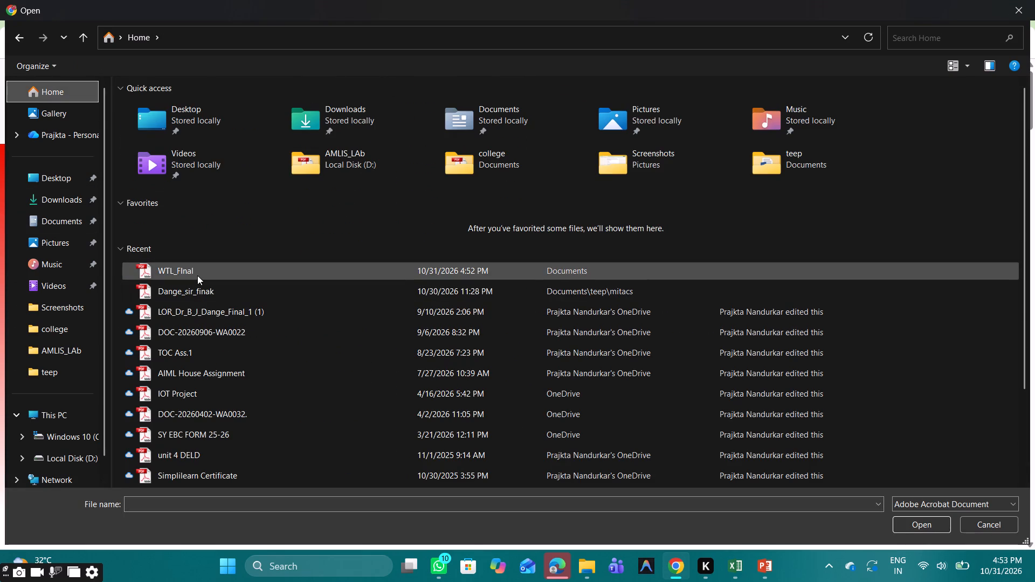
pyautogui.click(197, 275)
pyautogui.press('Return')
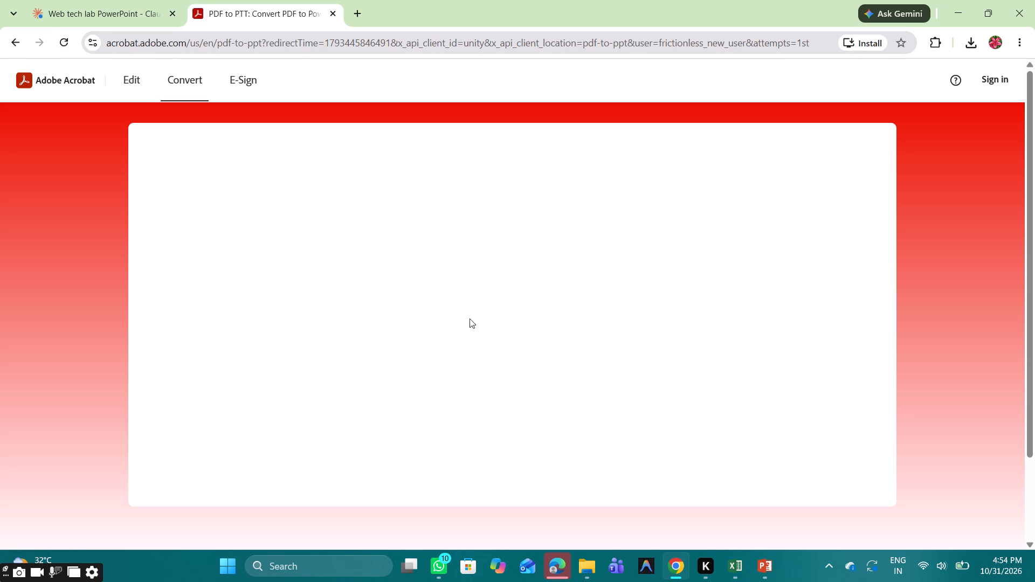
# Download the converted presentation WTL_FInal.pptx.
pyautogui.scroll(-1, 240, 202)
pyautogui.scroll(2, 240, 202)
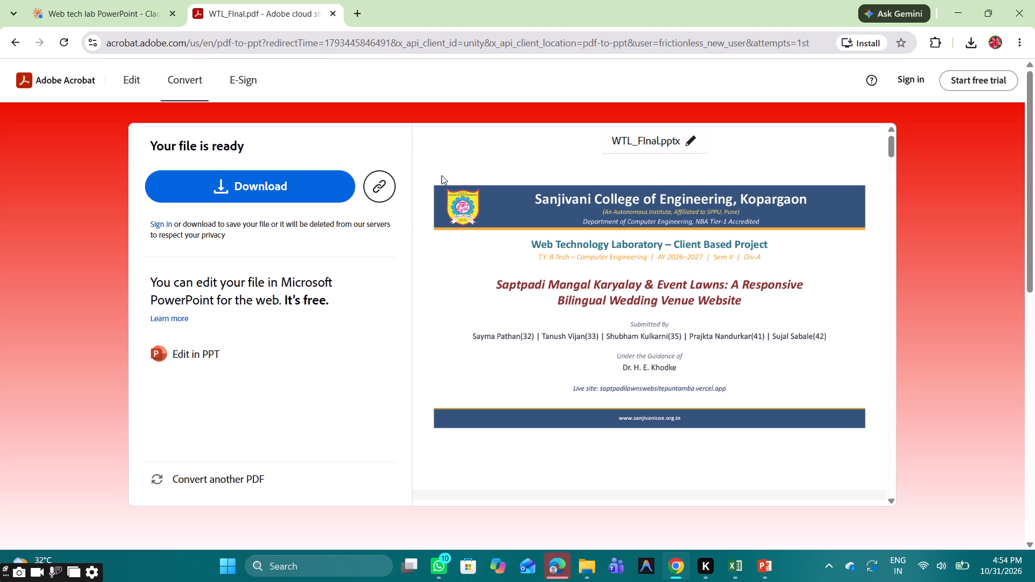
pyautogui.click(302, 197)
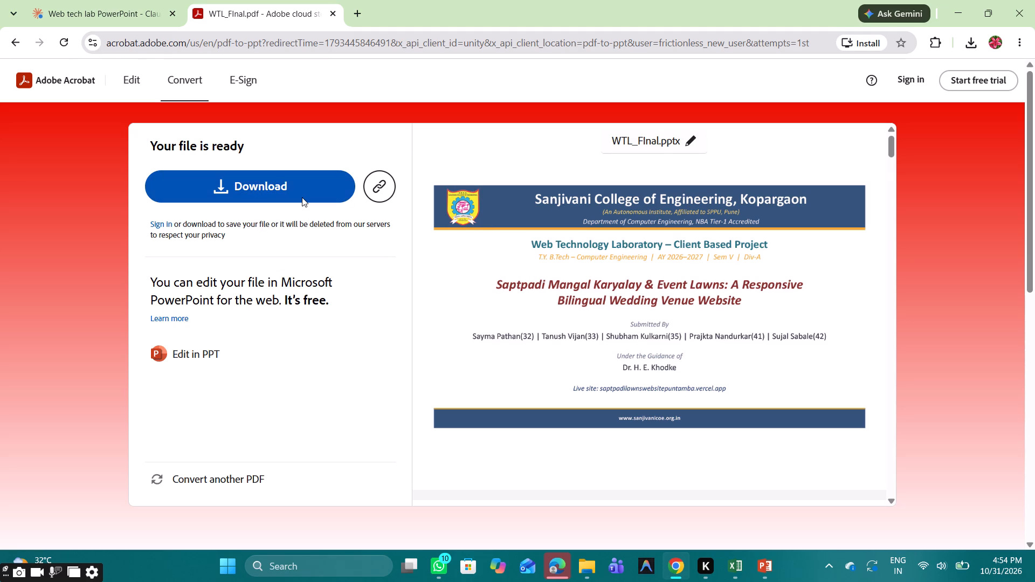
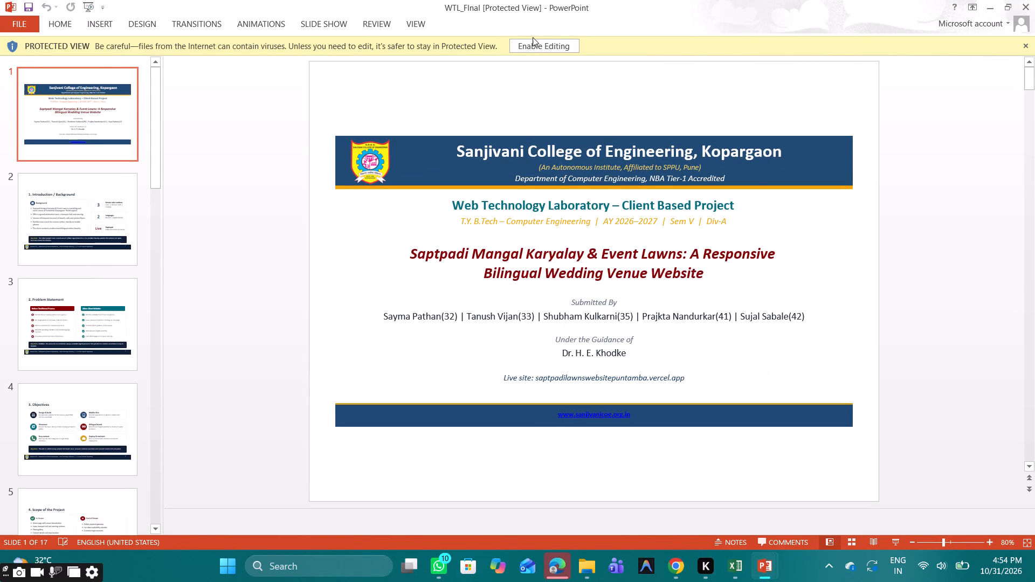
# Enable editing in the converted WTL_FInal presentation and check its first two slides.
pyautogui.click(528, 45)
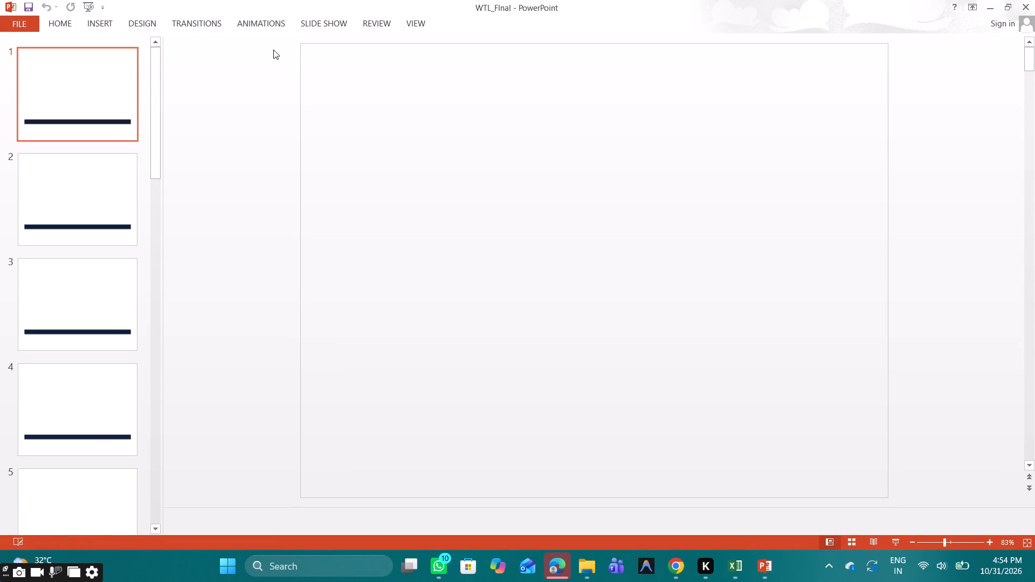
pyautogui.click(342, 135)
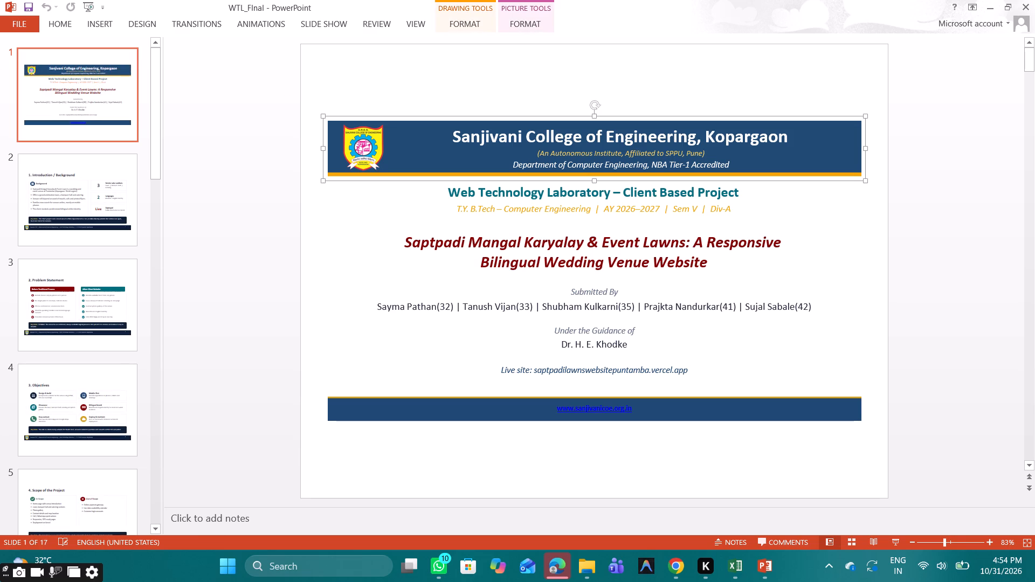
pyautogui.click(281, 73)
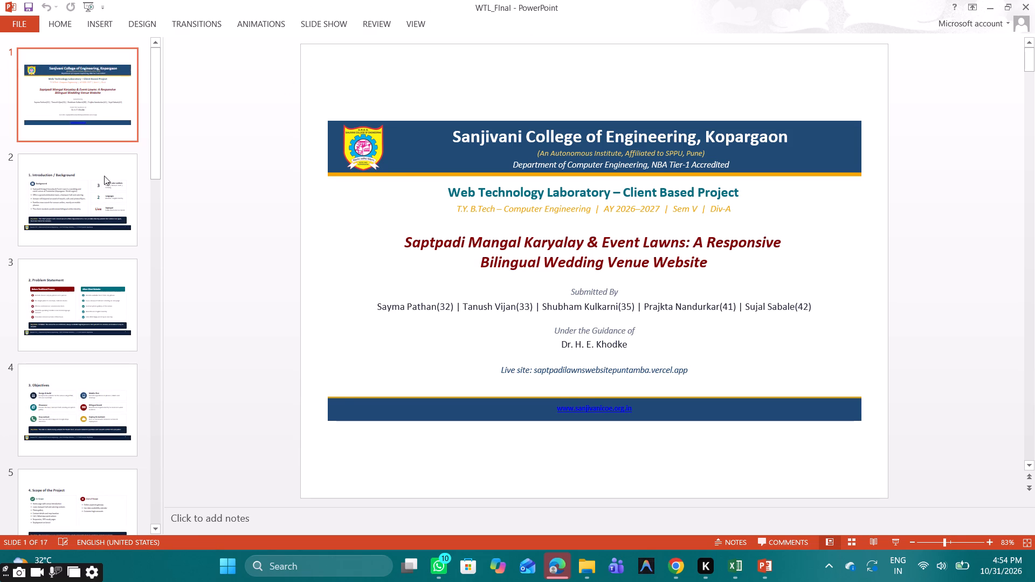
pyautogui.click(94, 223)
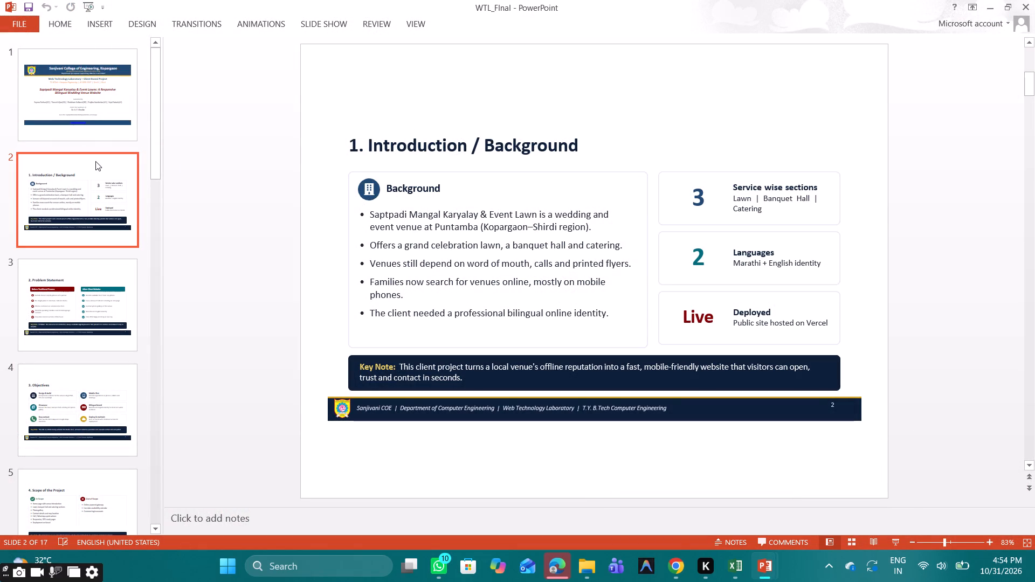
pyautogui.click(84, 105)
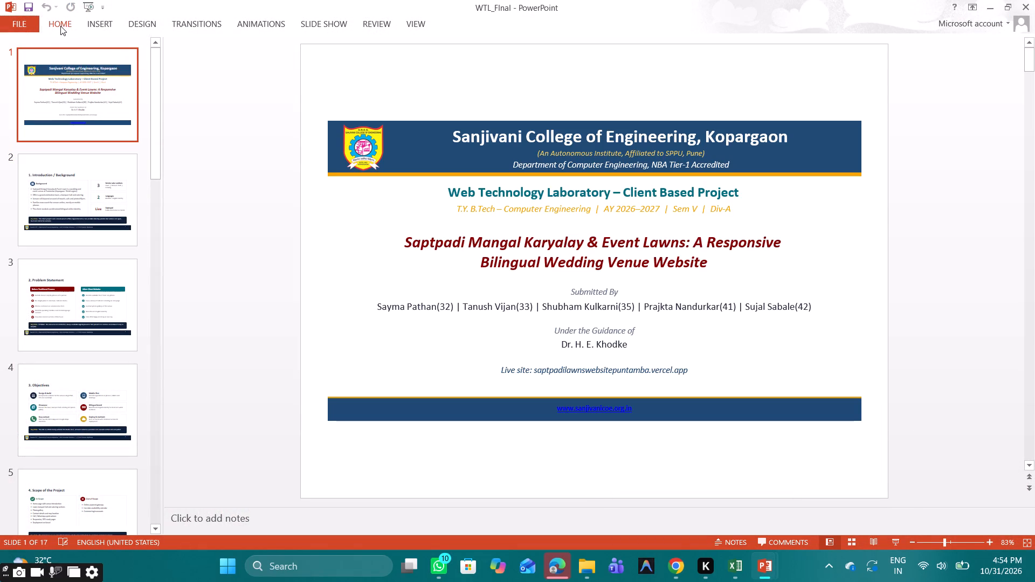
pyautogui.click(60, 26)
pyautogui.click(18, 61)
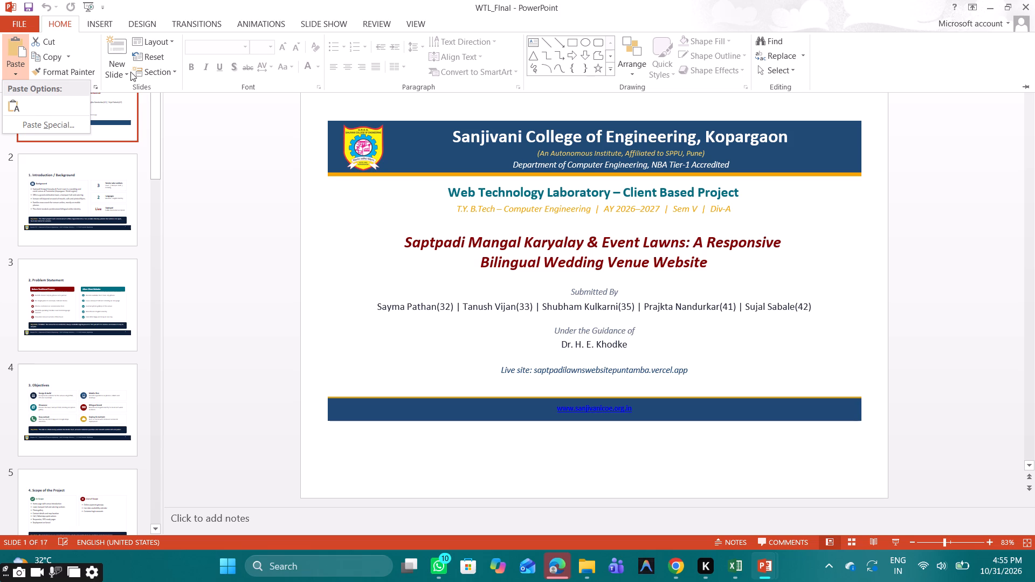
pyautogui.click(151, 38)
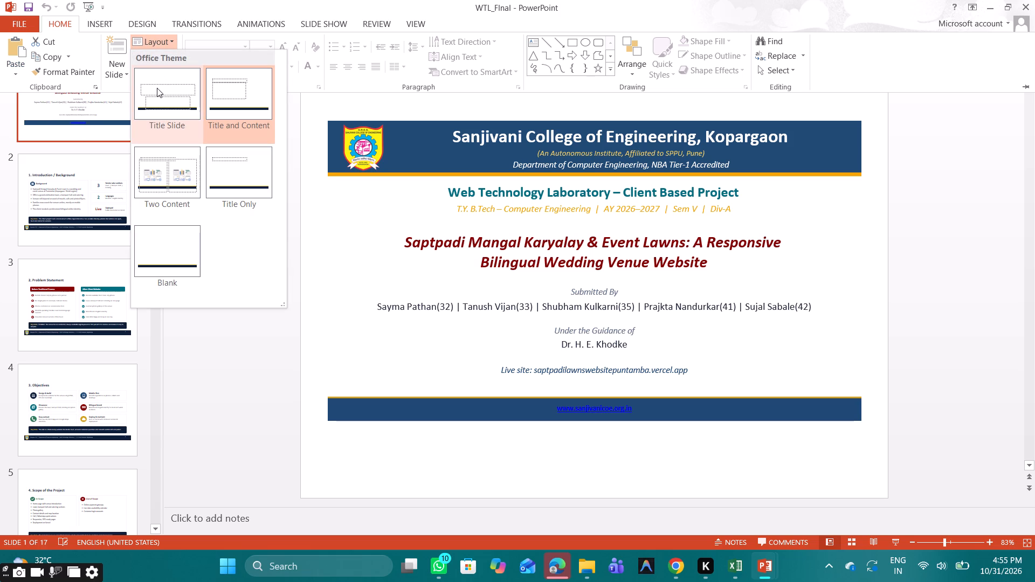
pyautogui.click(157, 88)
pyautogui.hscroll(-1, 123, 44)
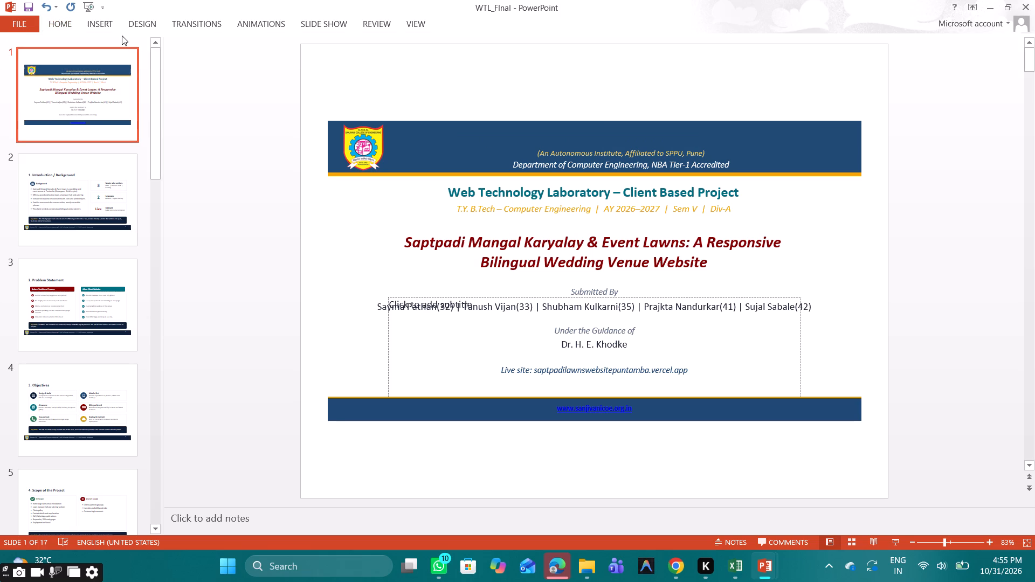
pyautogui.hscroll(-1, 122, 36)
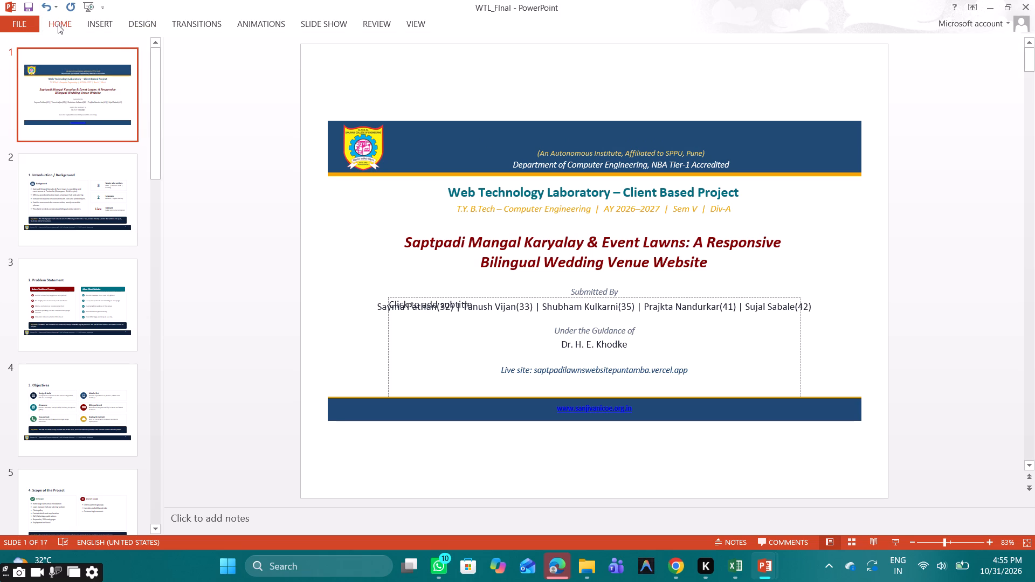
pyautogui.click(59, 20)
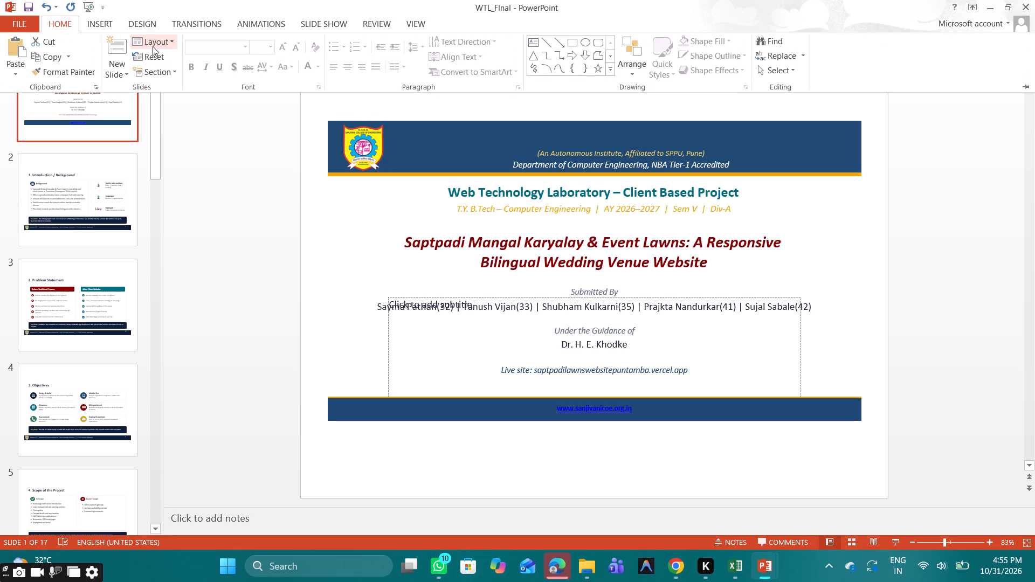
pyautogui.click(157, 44)
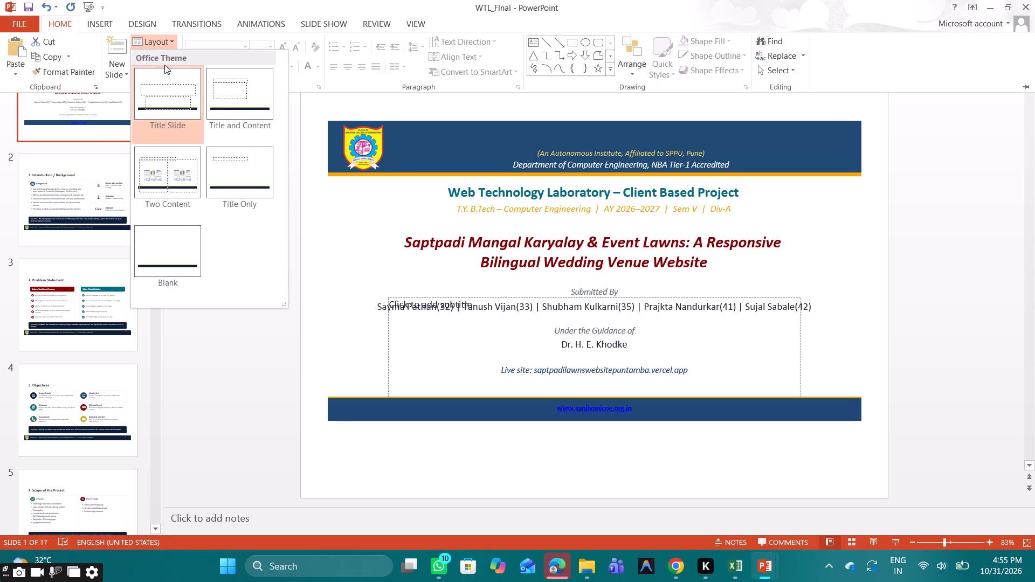
pyautogui.click(167, 106)
pyautogui.click(248, 255)
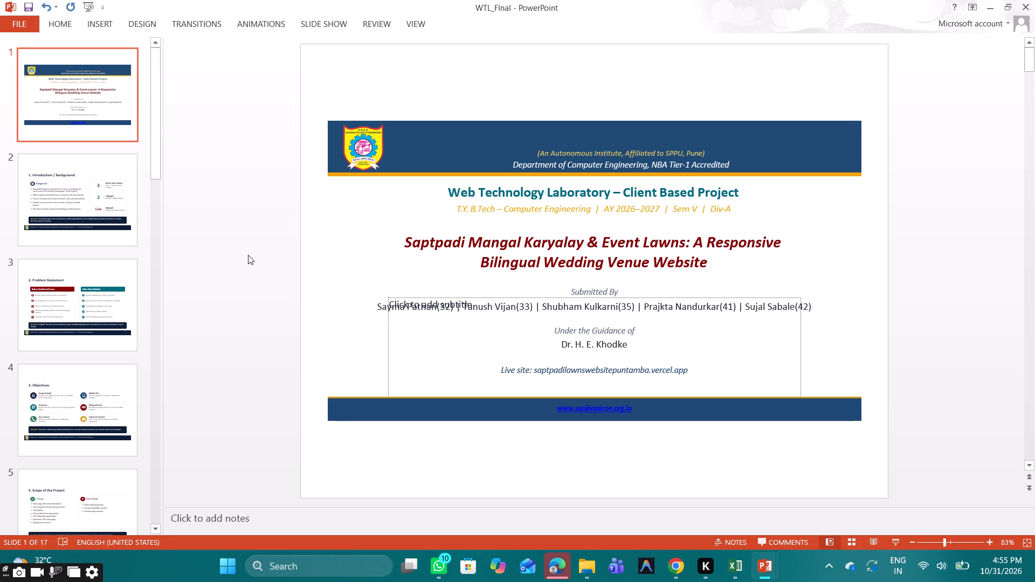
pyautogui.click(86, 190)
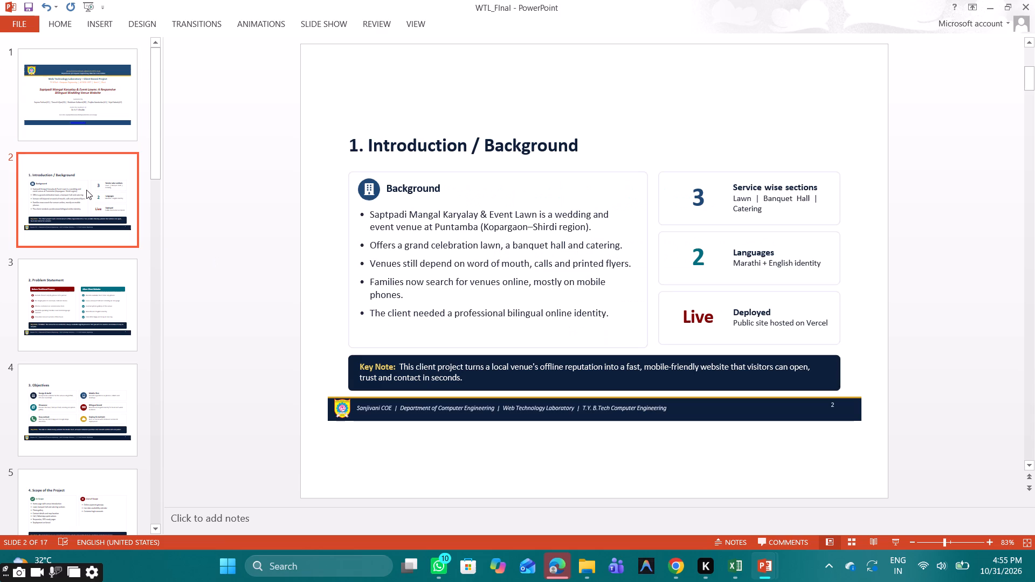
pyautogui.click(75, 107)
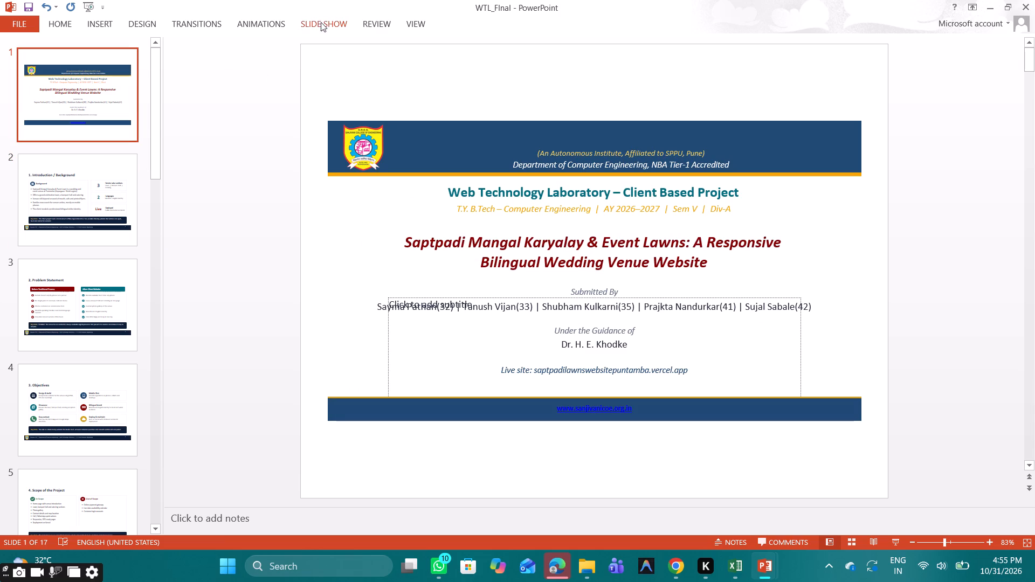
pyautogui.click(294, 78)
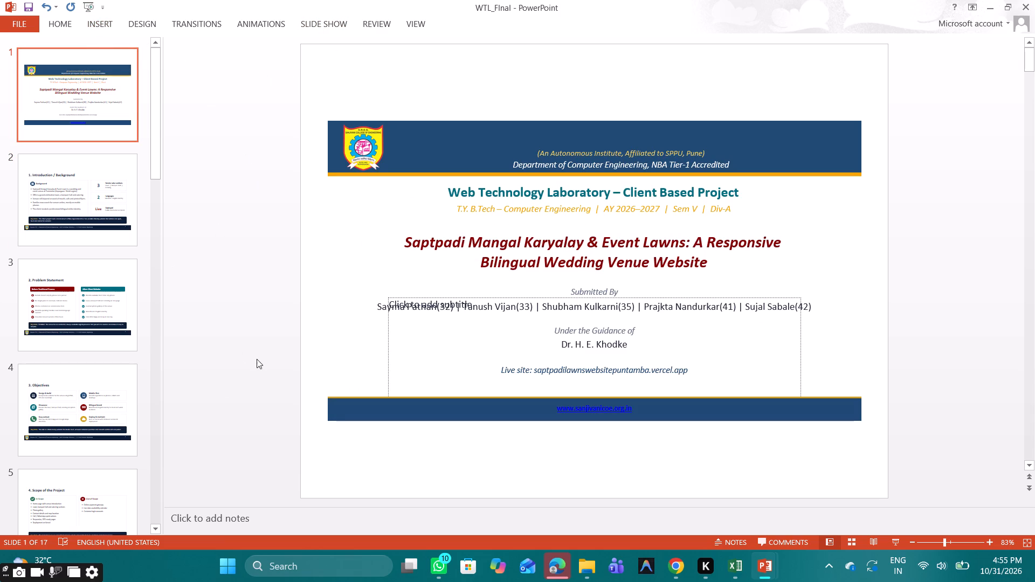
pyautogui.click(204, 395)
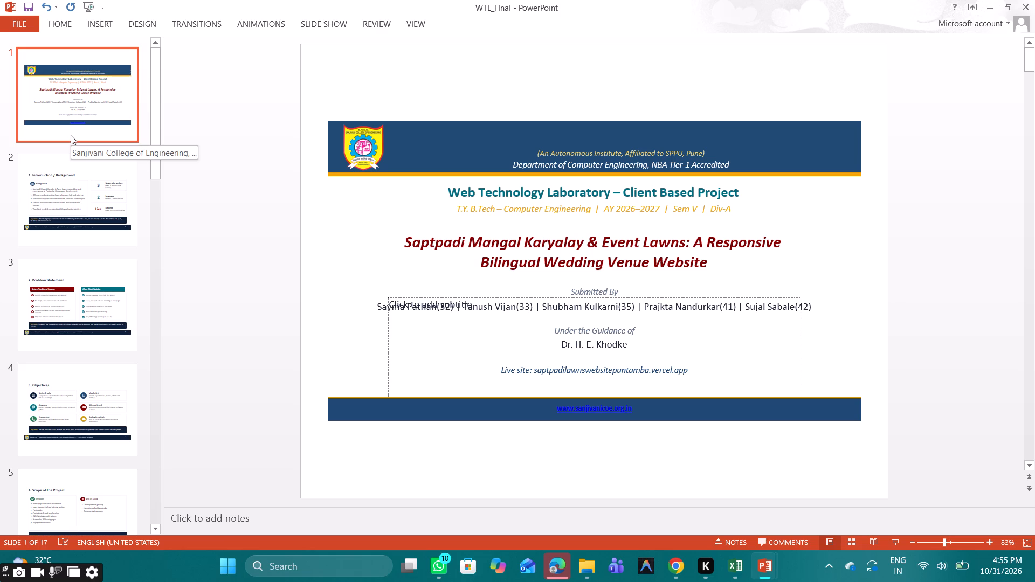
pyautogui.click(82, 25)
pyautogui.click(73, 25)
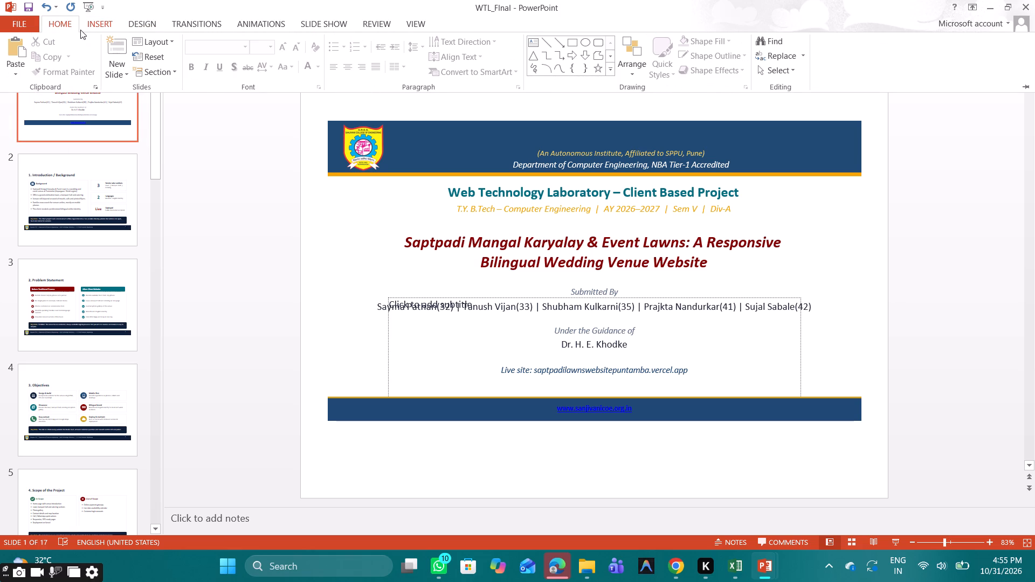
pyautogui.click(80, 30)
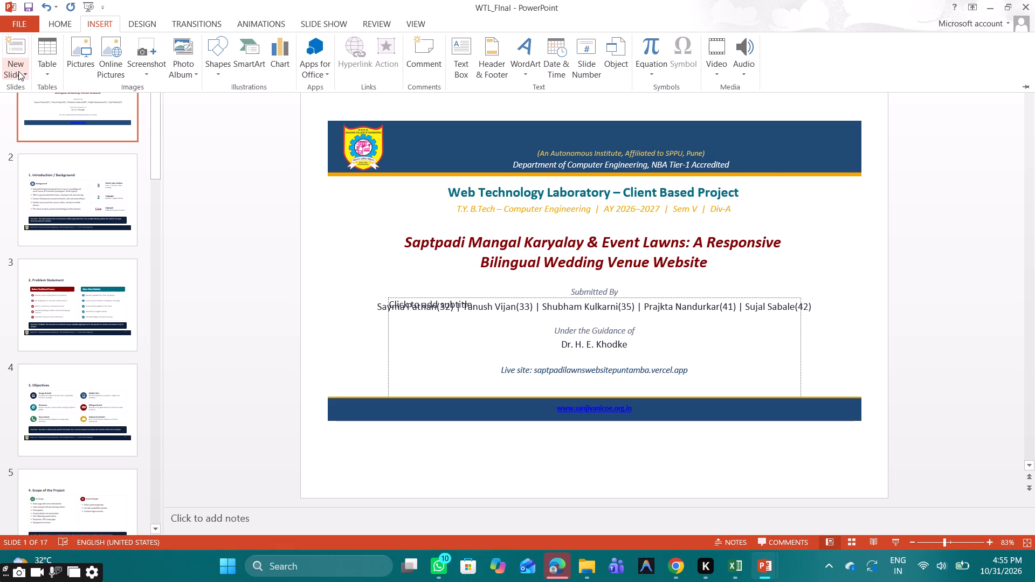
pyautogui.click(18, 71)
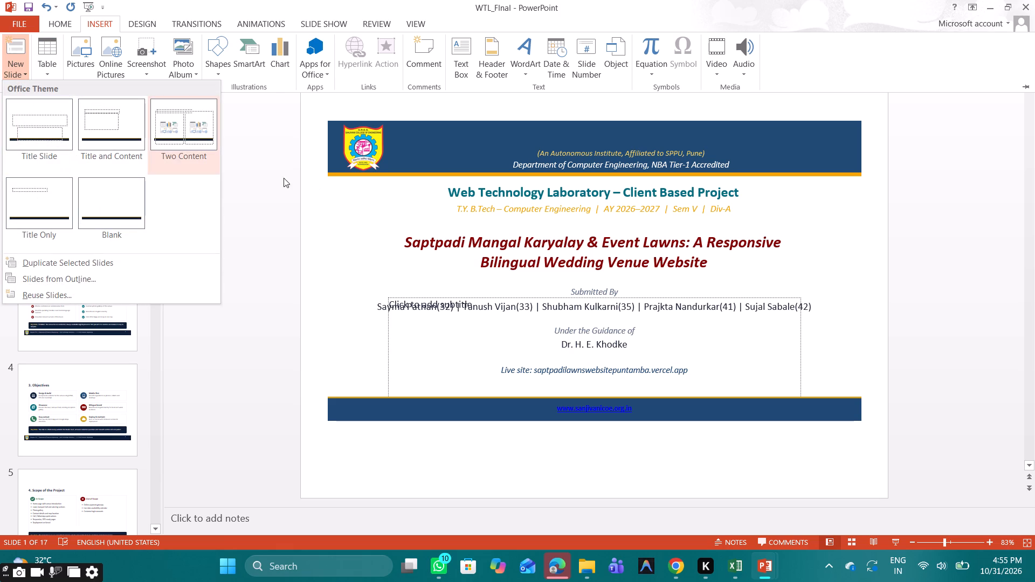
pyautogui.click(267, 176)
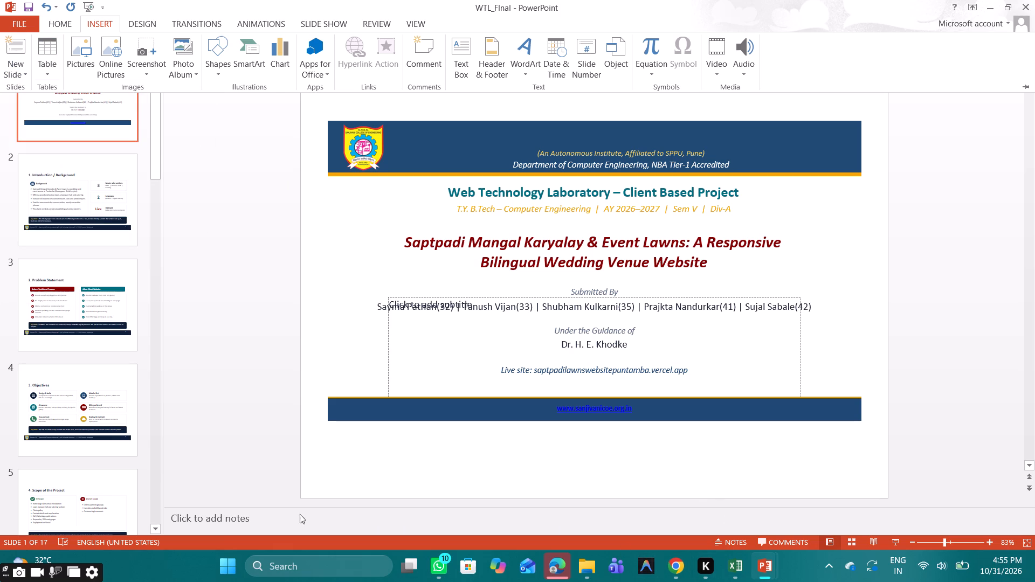
# Launch Google Chrome from the Windows search and open a new window with another profile.
pyautogui.click(294, 562)
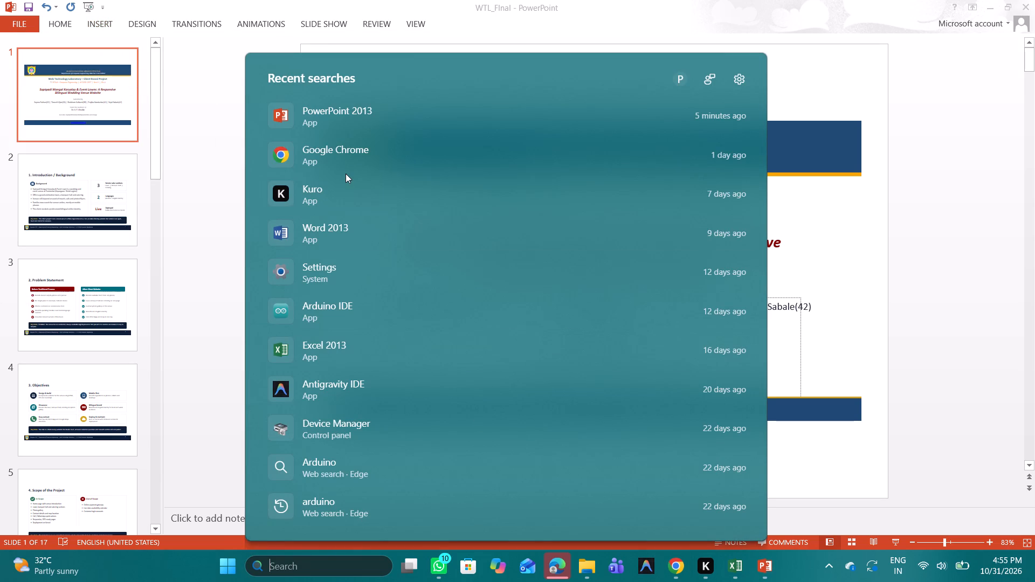
pyautogui.click(360, 154)
pyautogui.click(337, 285)
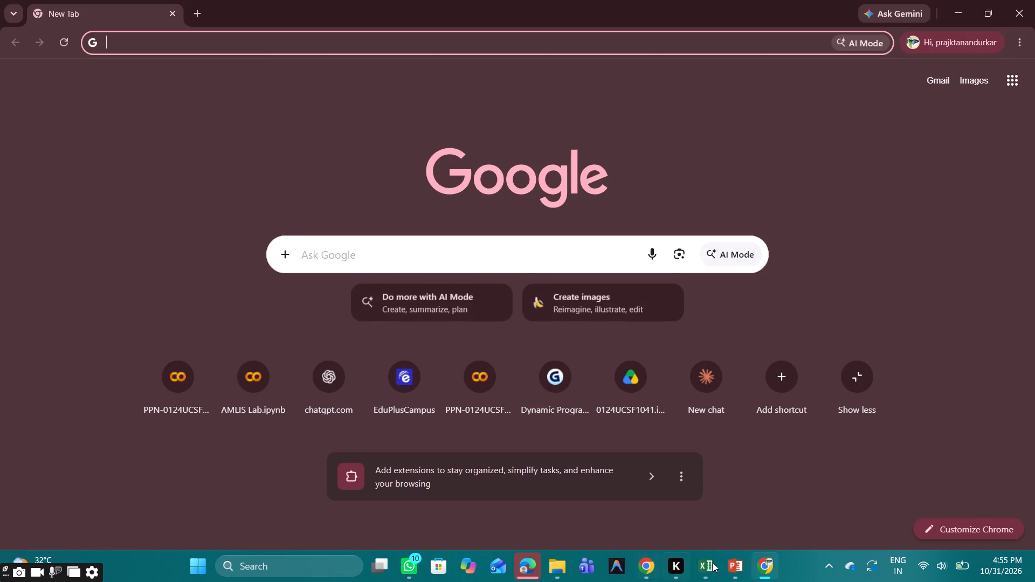
# Switch back to the WTL_FInal presentation in PowerPoint and save it.
pyautogui.click(742, 570)
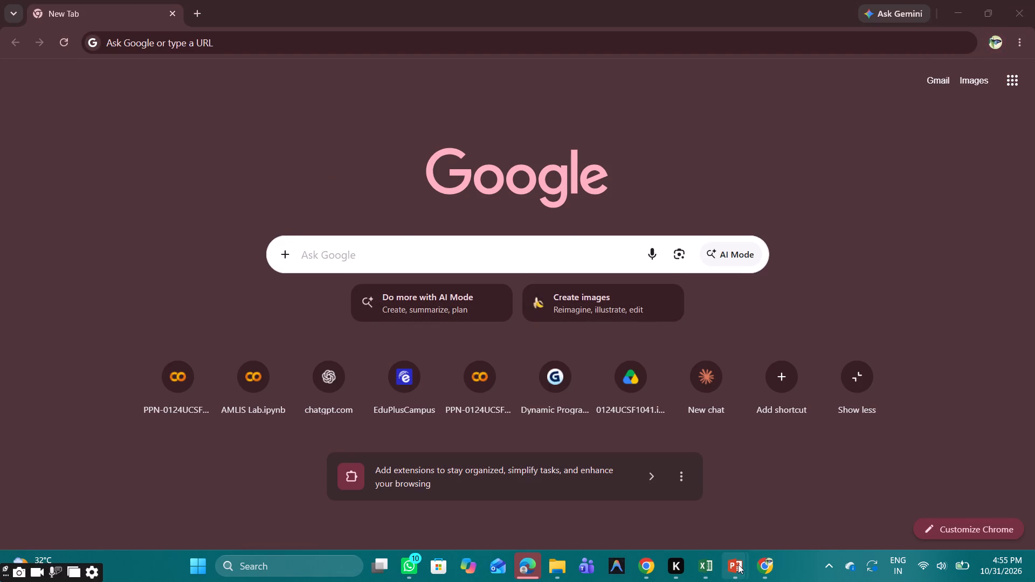
pyautogui.click(792, 485)
pyautogui.click(201, 201)
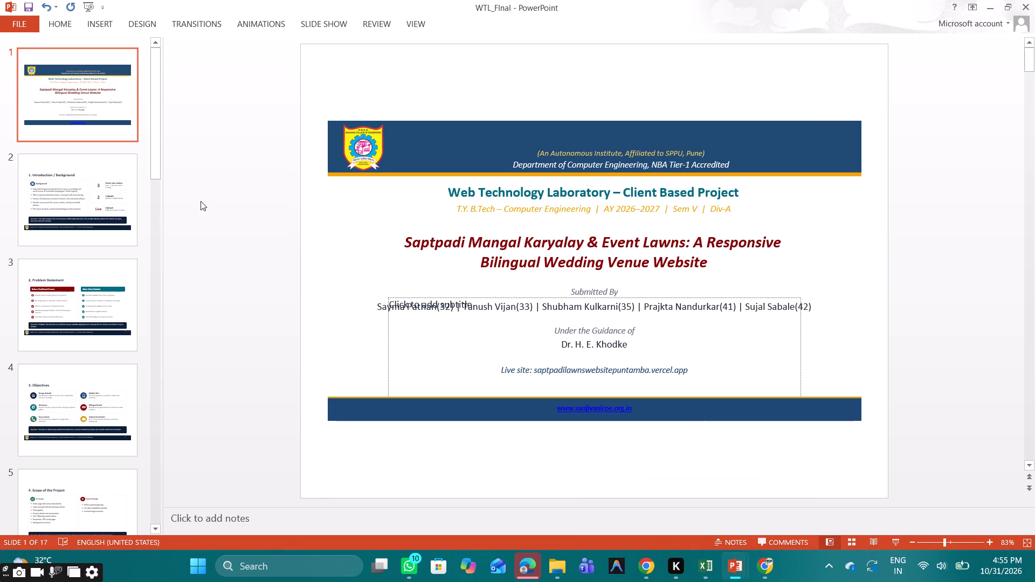
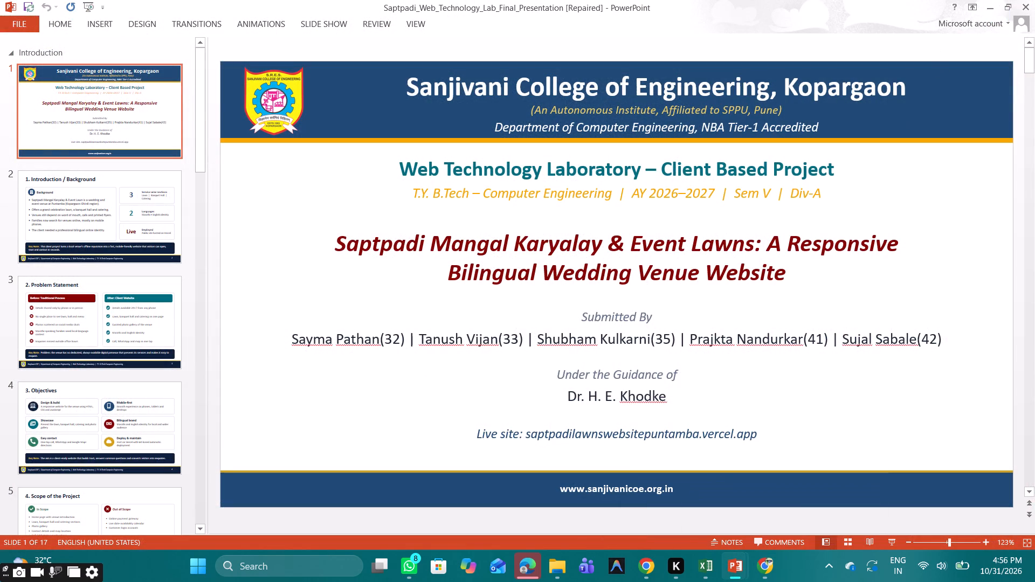
pyautogui.hotkey('ctrl', 's')
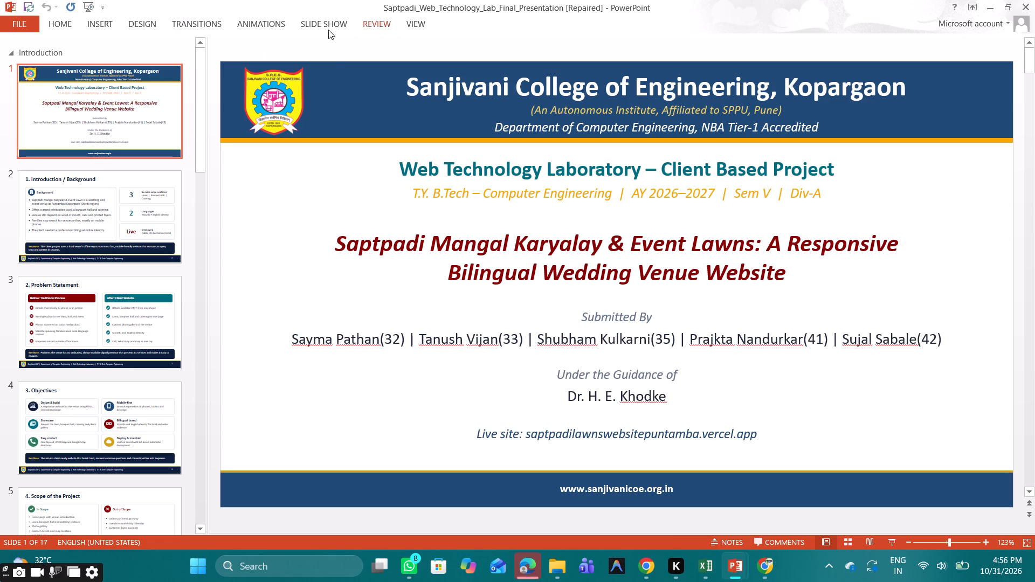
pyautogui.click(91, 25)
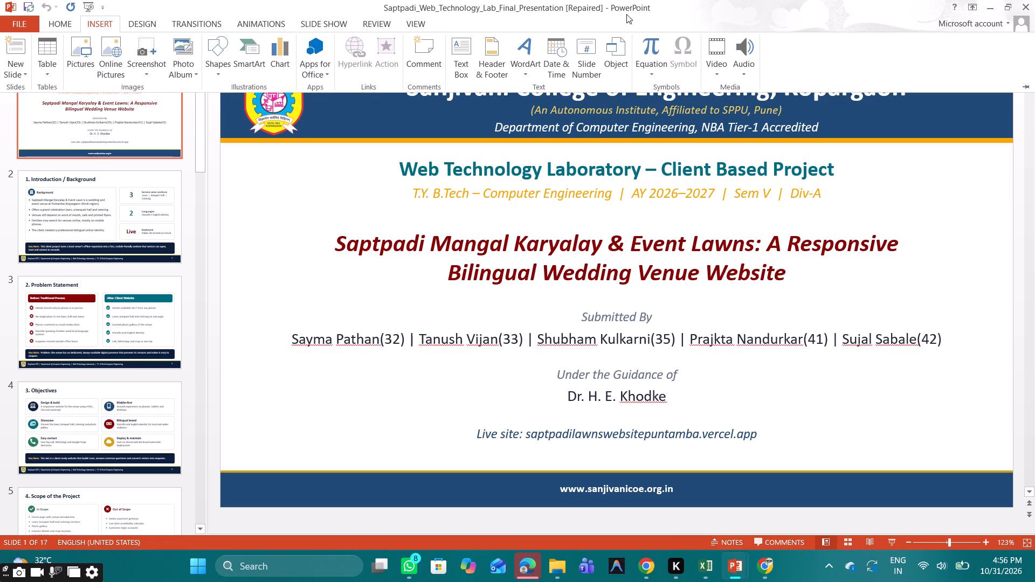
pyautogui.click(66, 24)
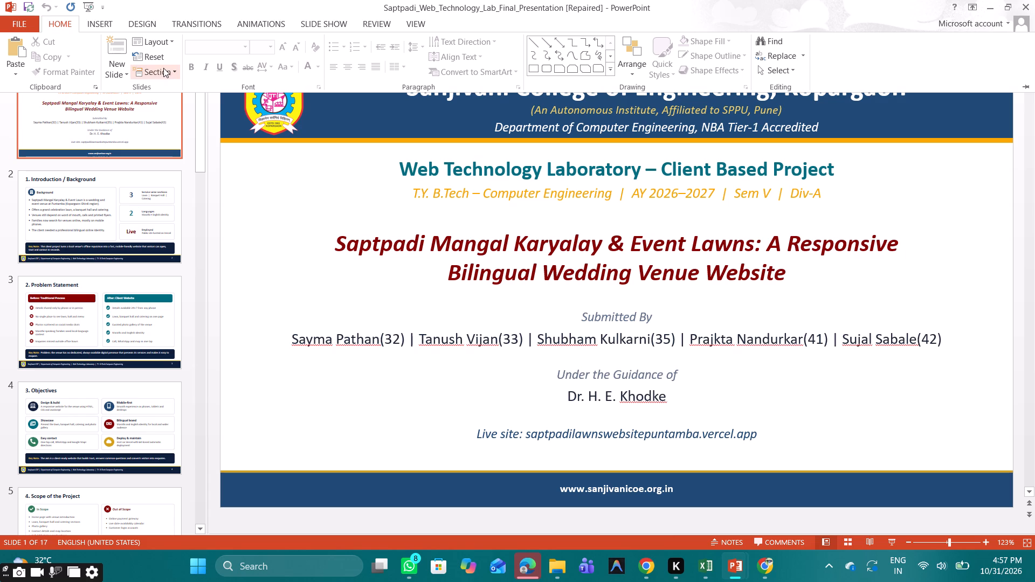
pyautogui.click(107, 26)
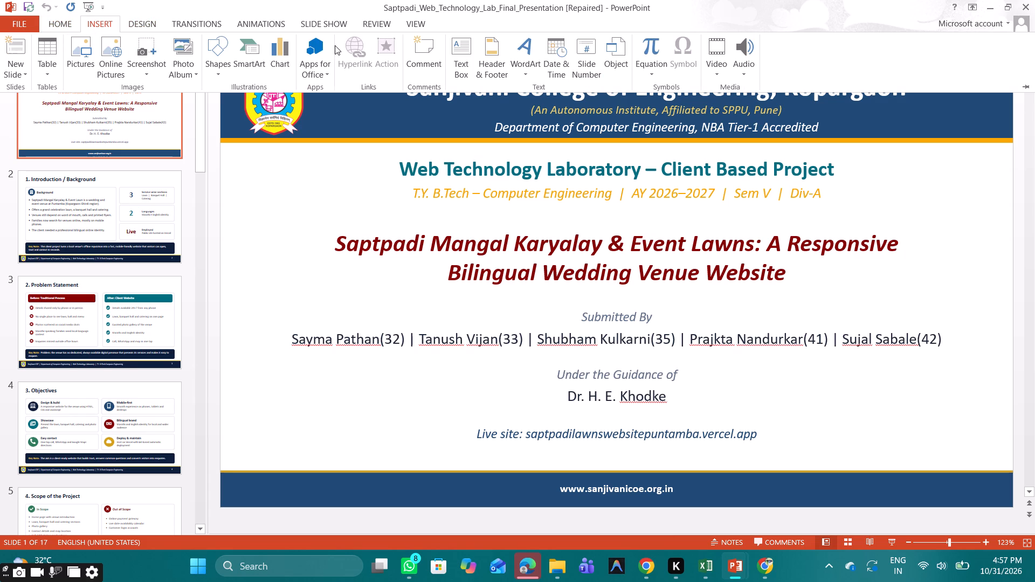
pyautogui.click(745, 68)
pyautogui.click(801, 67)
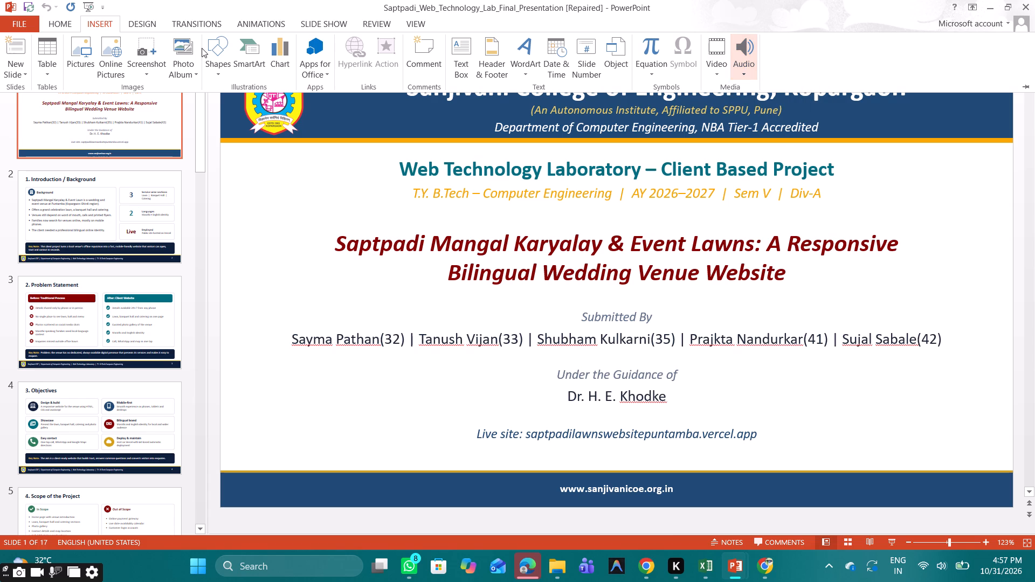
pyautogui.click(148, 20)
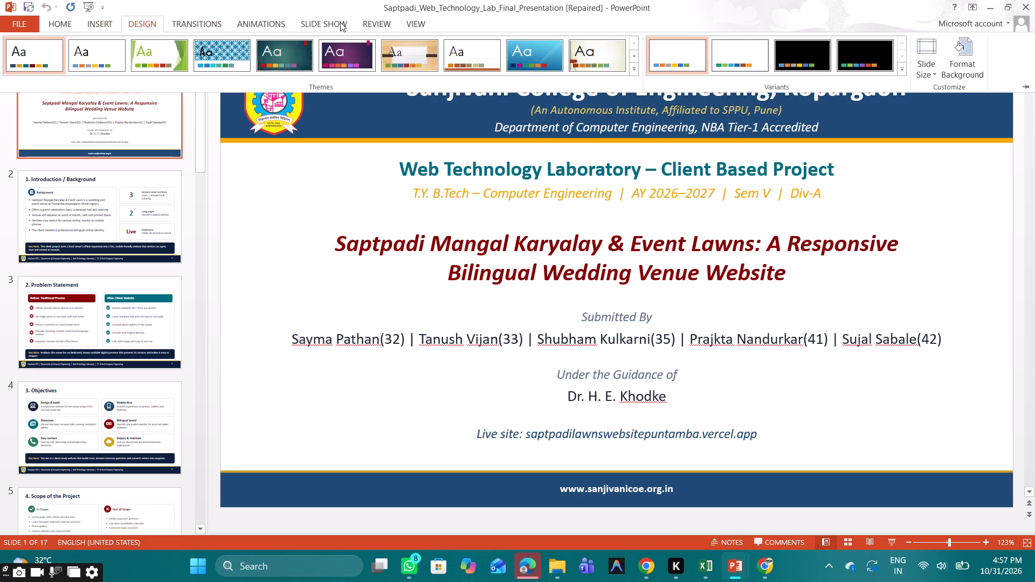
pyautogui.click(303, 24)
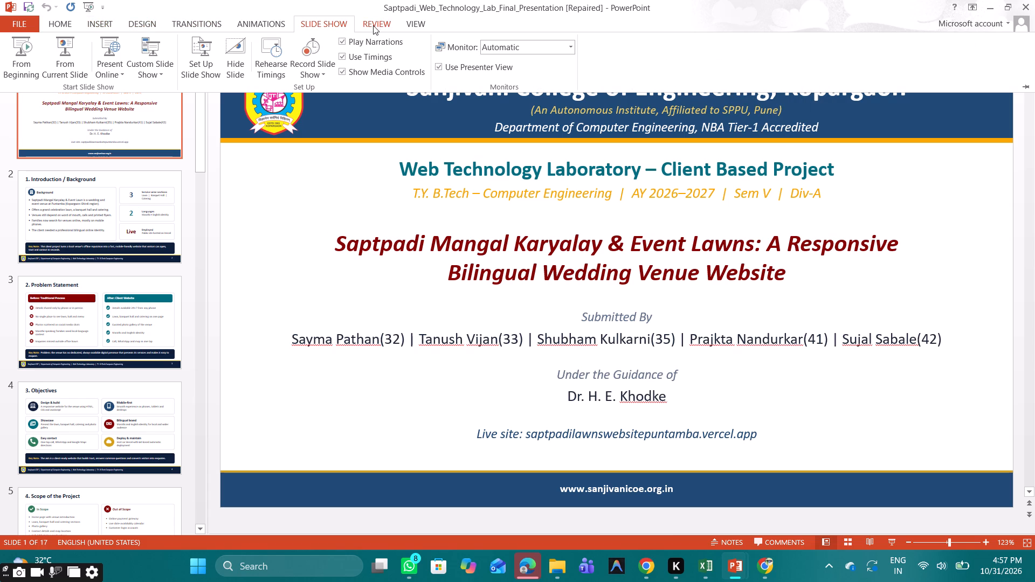
# Search the presentation text for "share" and close the search.
pyautogui.hotkey('ctrl', 'f')
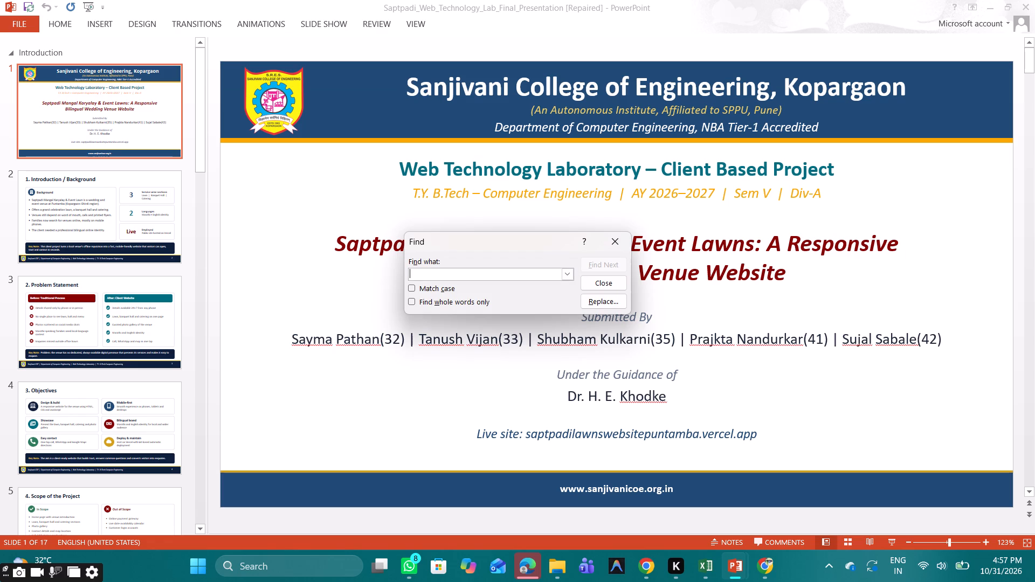
pyautogui.write('share')
pyautogui.click(604, 265)
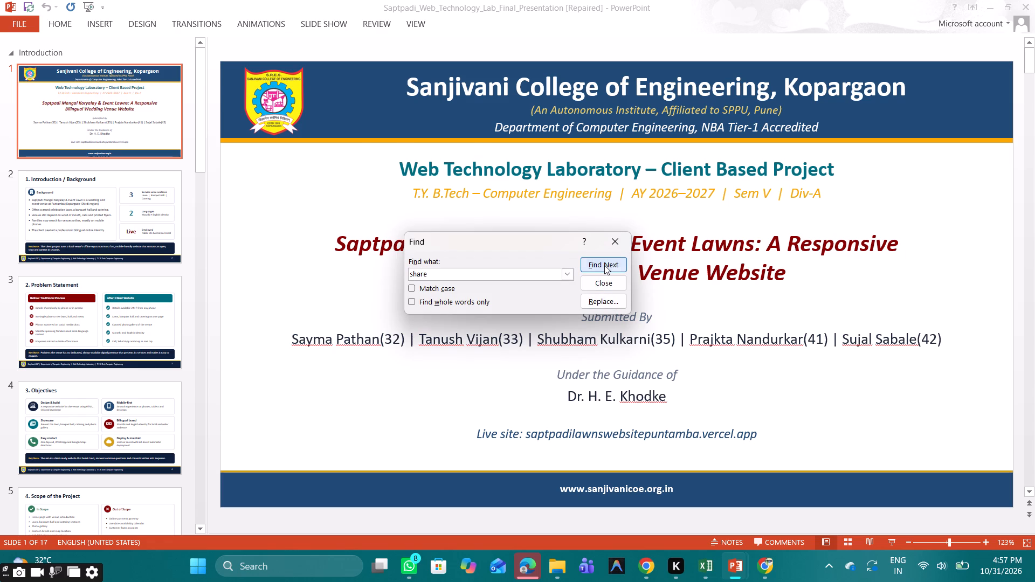
pyautogui.click(619, 238)
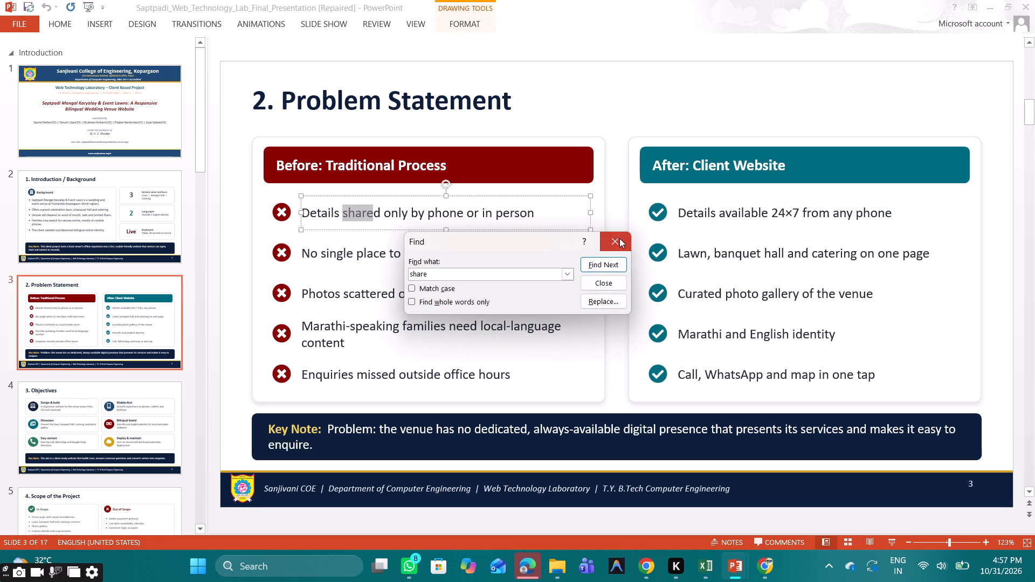
# Open the sharing options for the repaired presentation.
pyautogui.click(374, 116)
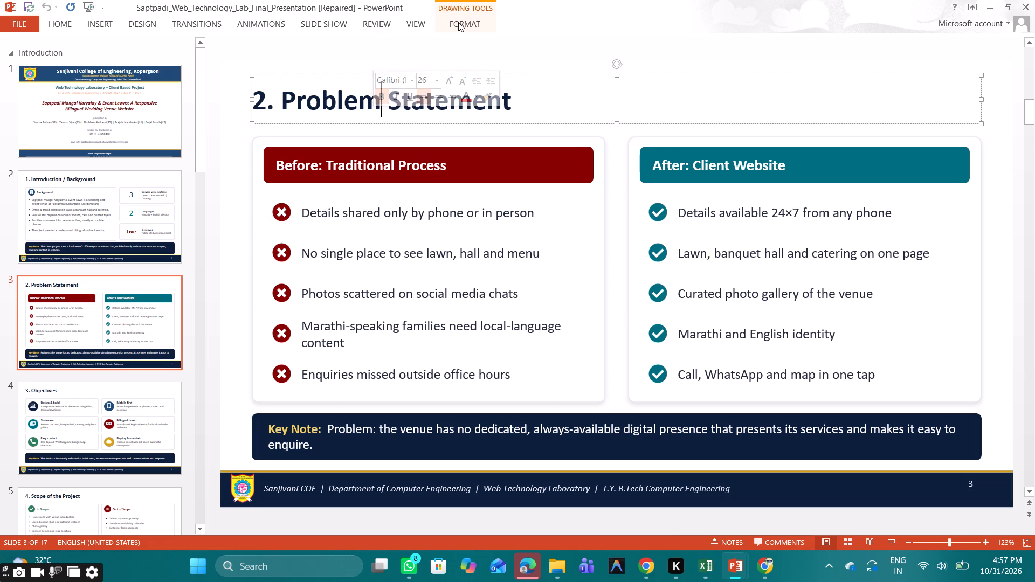
pyautogui.click(458, 22)
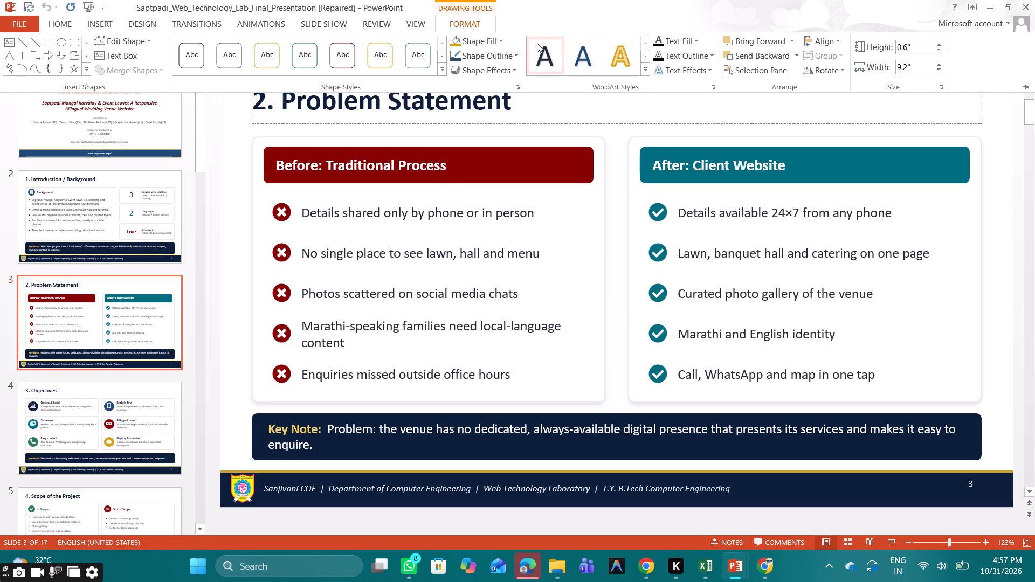
pyautogui.click(22, 24)
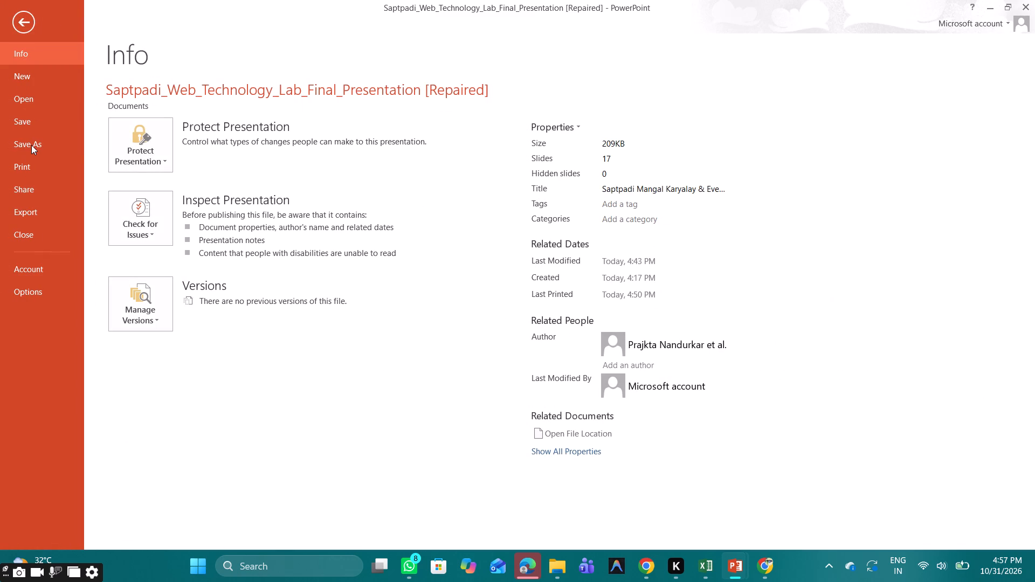
pyautogui.click(31, 145)
pyautogui.click(33, 193)
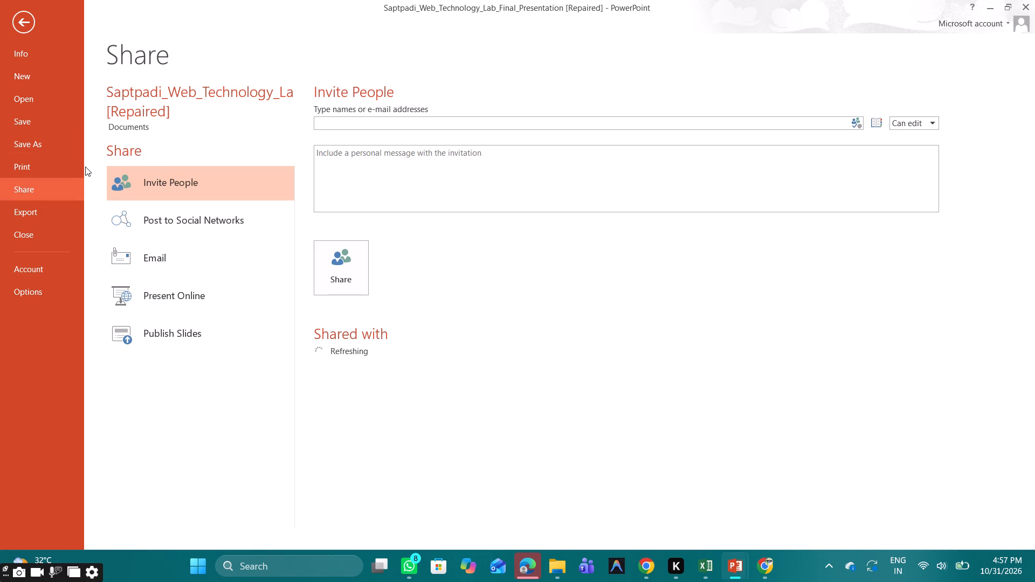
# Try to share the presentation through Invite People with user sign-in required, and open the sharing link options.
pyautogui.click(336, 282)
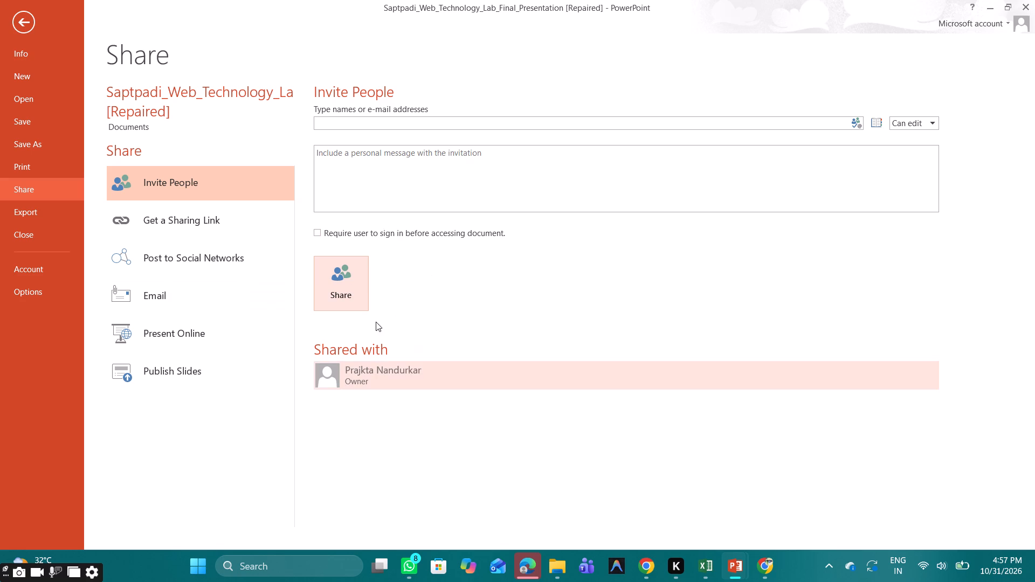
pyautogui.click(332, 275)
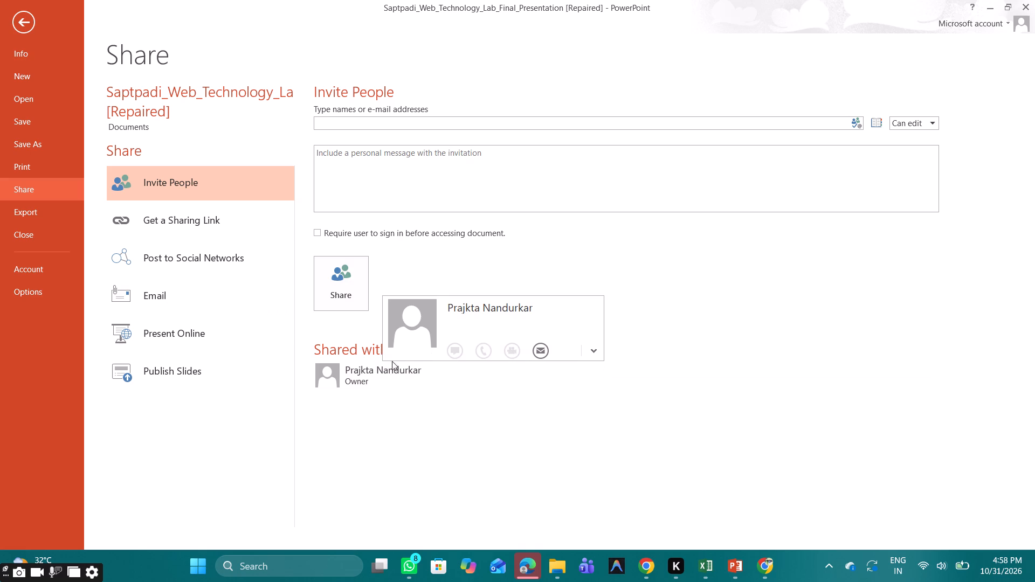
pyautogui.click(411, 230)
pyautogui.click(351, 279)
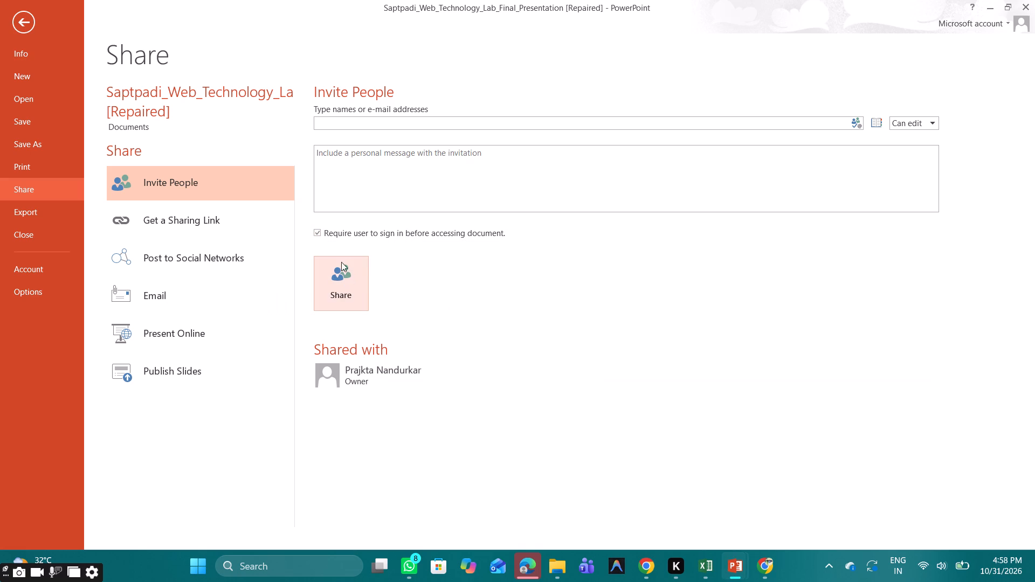
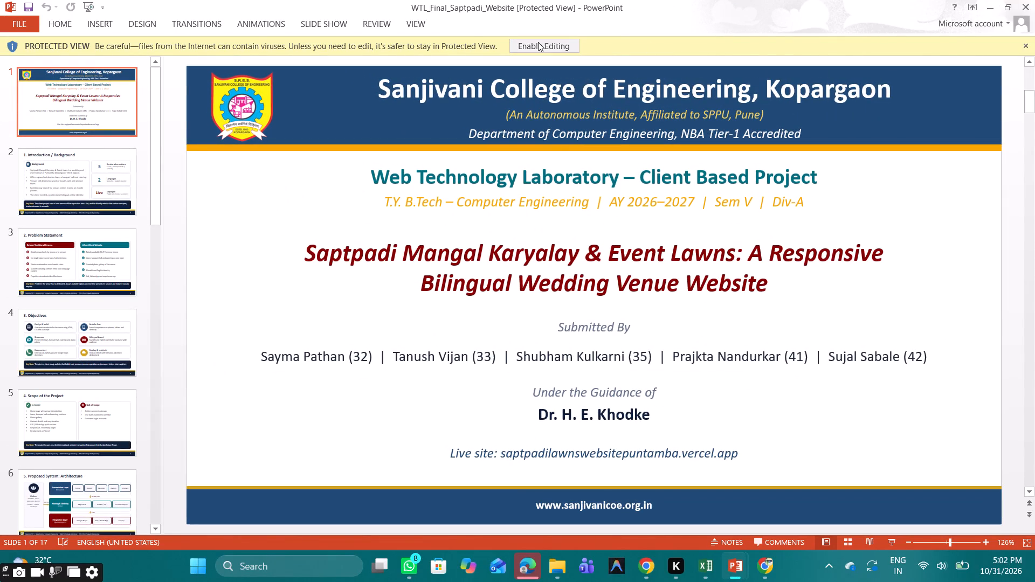
# Enable editing for the downloaded WTL_Final_Saptpadi_Website presentation.
pyautogui.click(538, 42)
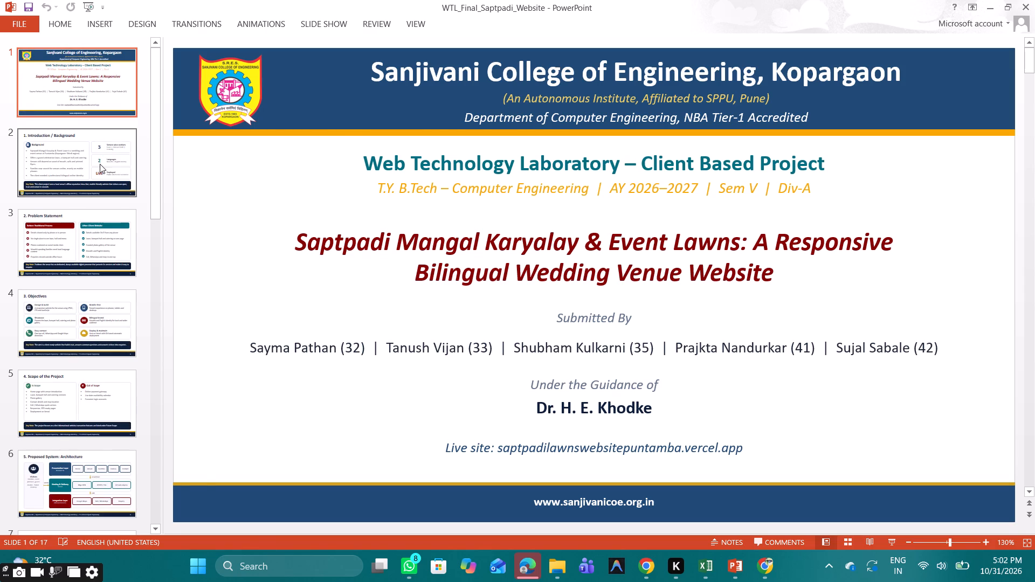
# Review the rebuilt deck as a full-screen slide show from the title slide through to the closing Thank You slide, checking content and layout.
pyautogui.click(100, 164)
pyautogui.click(75, 244)
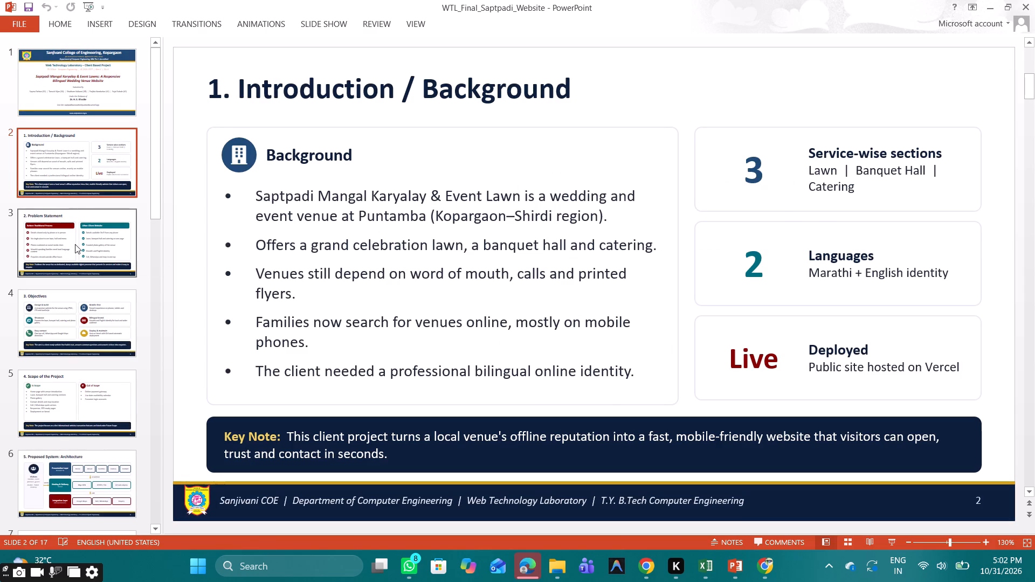
pyautogui.click(81, 0)
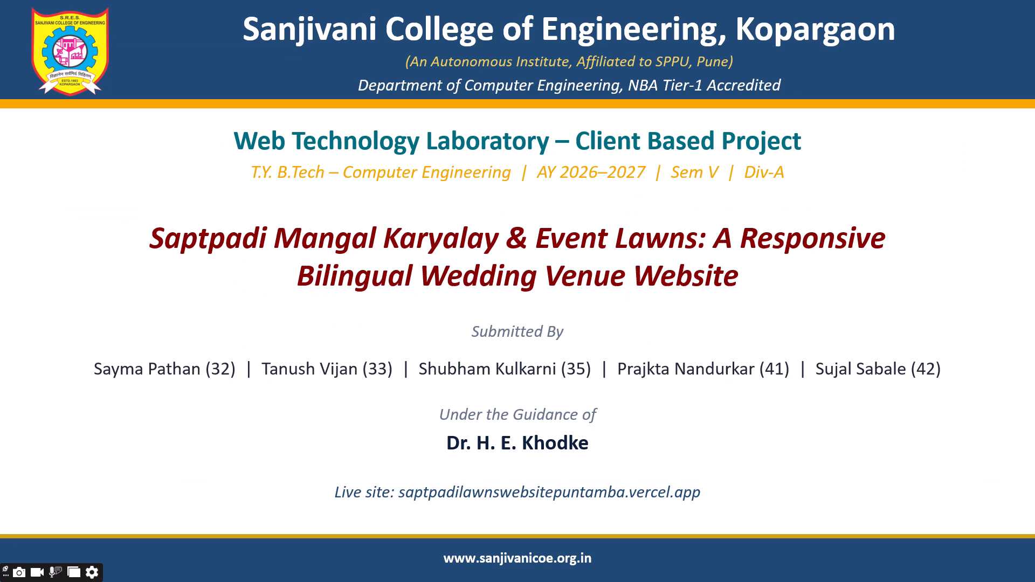
pyautogui.press('Right')
pyautogui.press('Right')
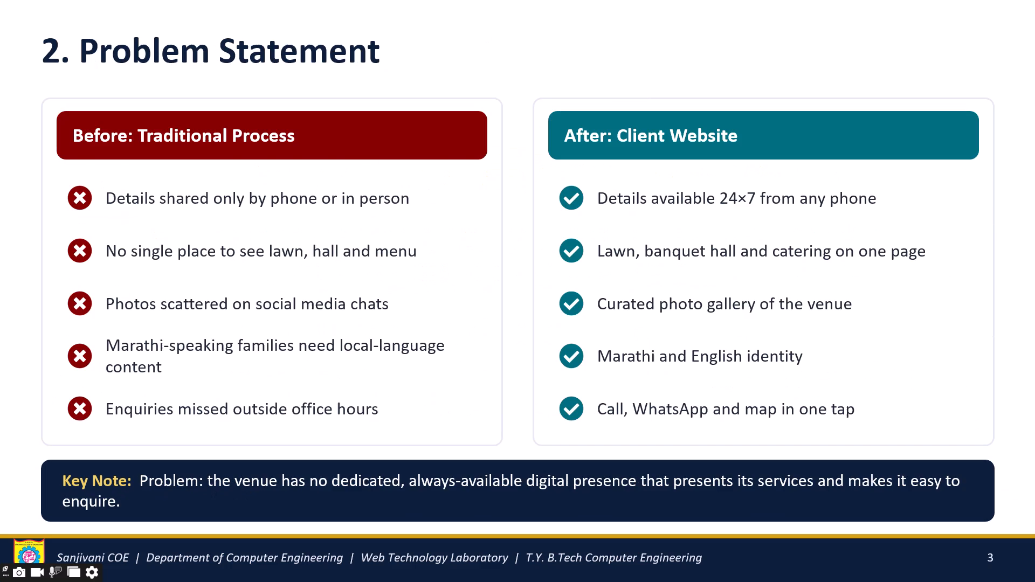
pyautogui.press('Right')
pyautogui.press('Right')
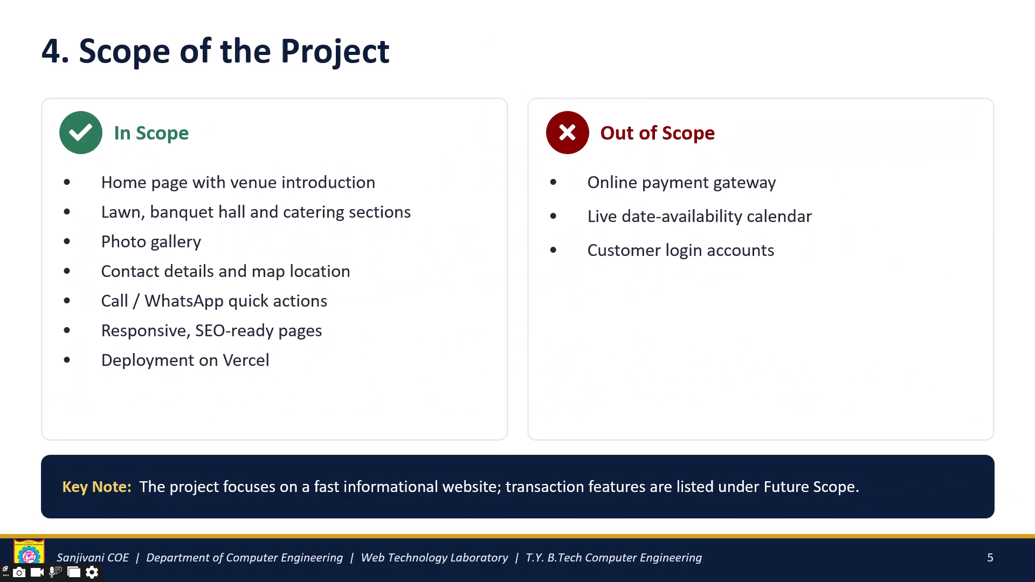
pyautogui.press('Right')
pyautogui.press('Right')
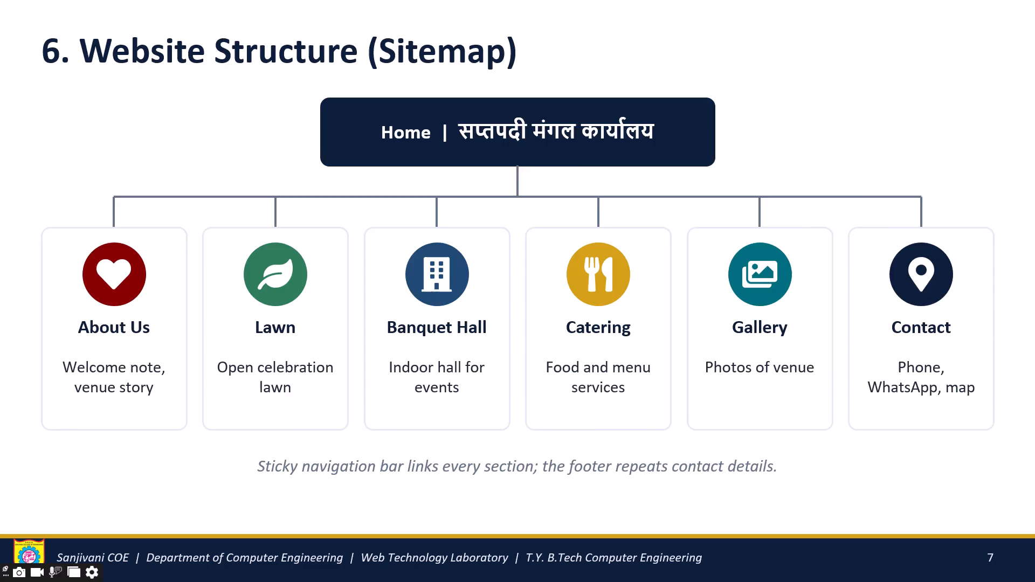
pyautogui.press('Right')
pyautogui.press('Right')
pyautogui.press('Right')
pyautogui.press('Right')
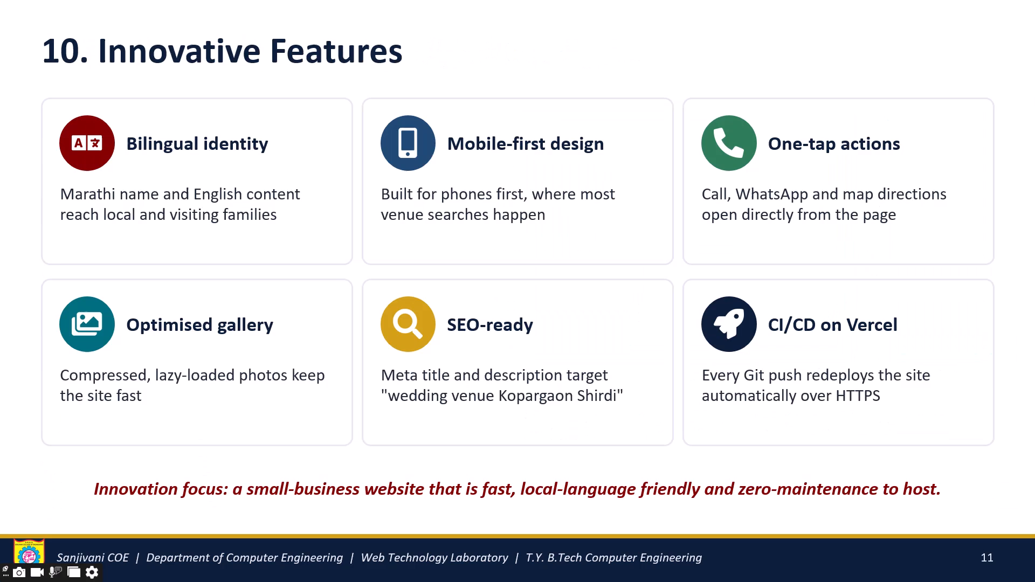
pyautogui.press('Left')
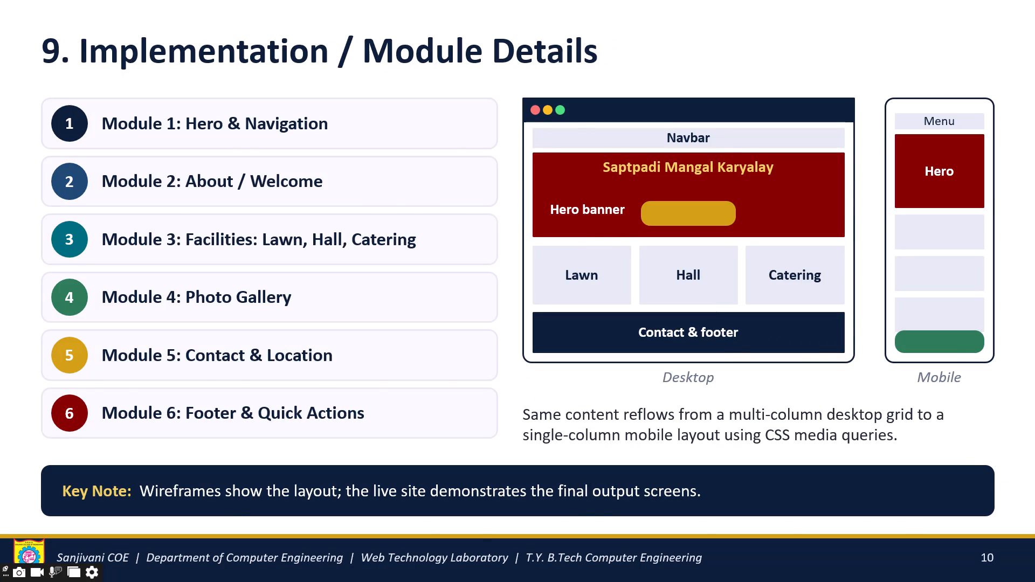
pyautogui.press('Right')
pyautogui.press('Right')
pyautogui.press('Right')
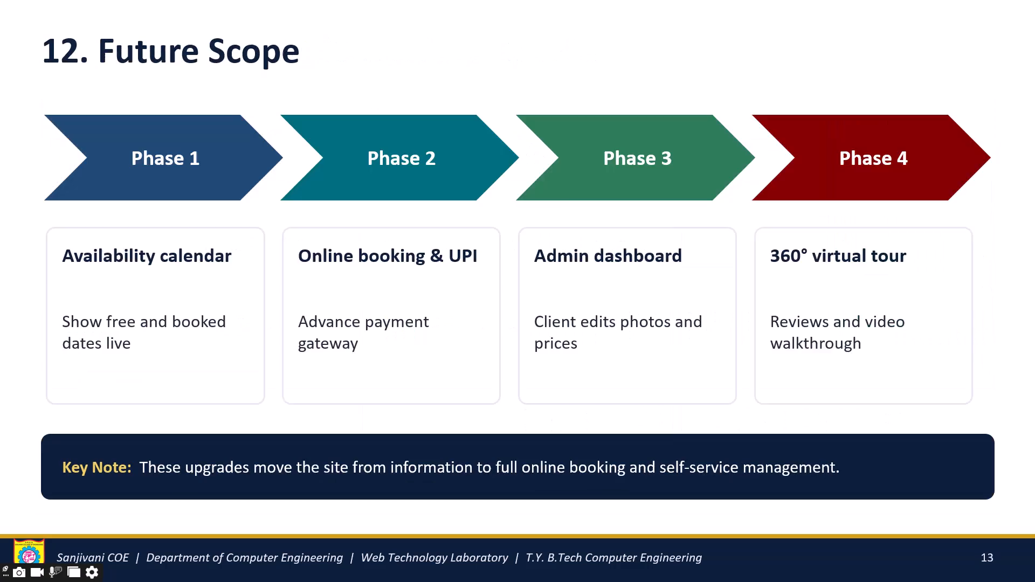
pyautogui.press('Right')
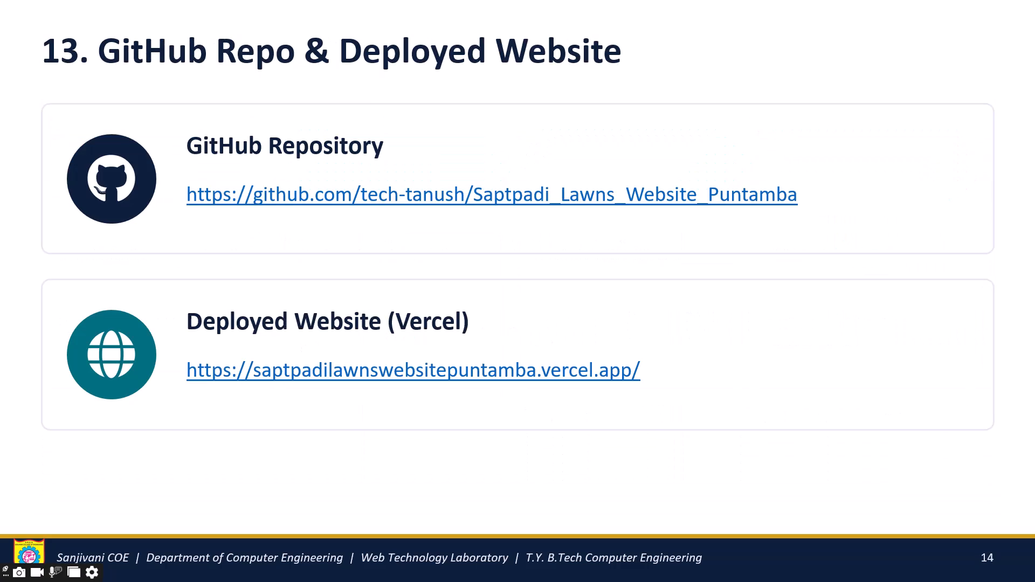
pyautogui.press('Right')
pyautogui.press('Right')
pyautogui.press('Right')
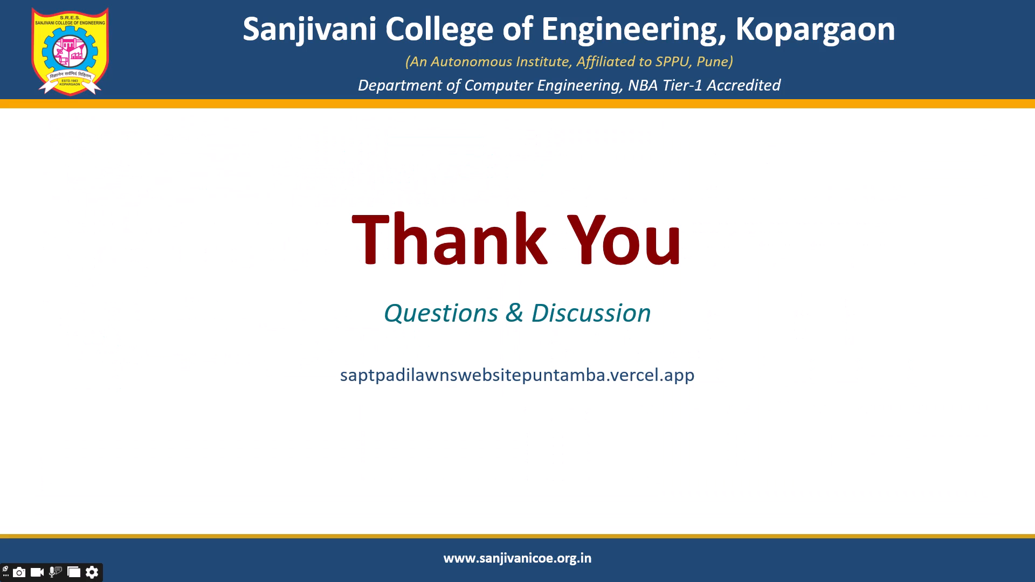
pyautogui.press('Escape')
# Save the WTL_Final_Saptpadi_Website presentation under its existing name.
pyautogui.hotkey('ctrl', 's')
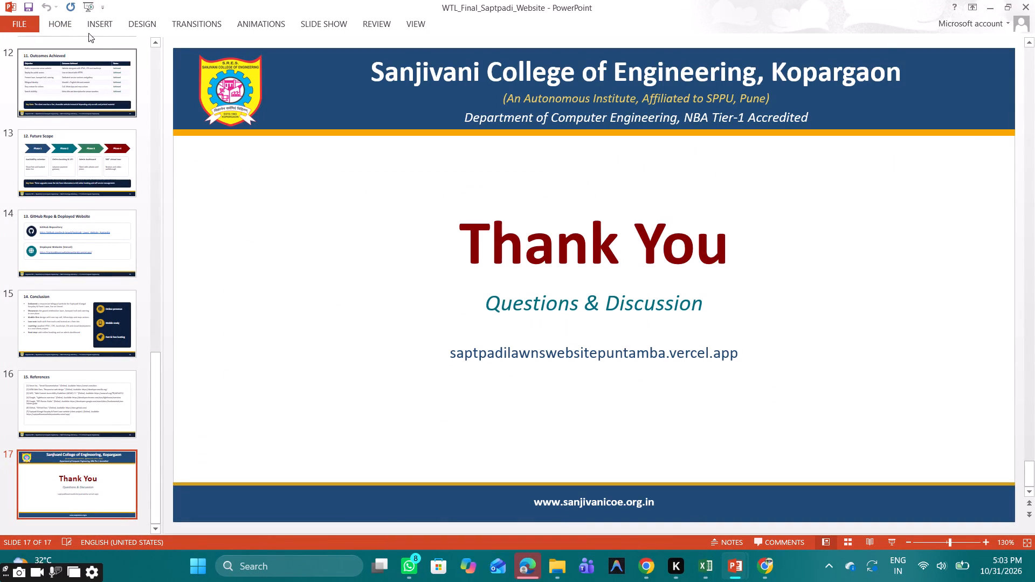
# Save a copy of the deck in the Downloads folder as a PowerPoint Presentation named WTL_Final_PPT, without replacing the existing file.
pyautogui.click(22, 24)
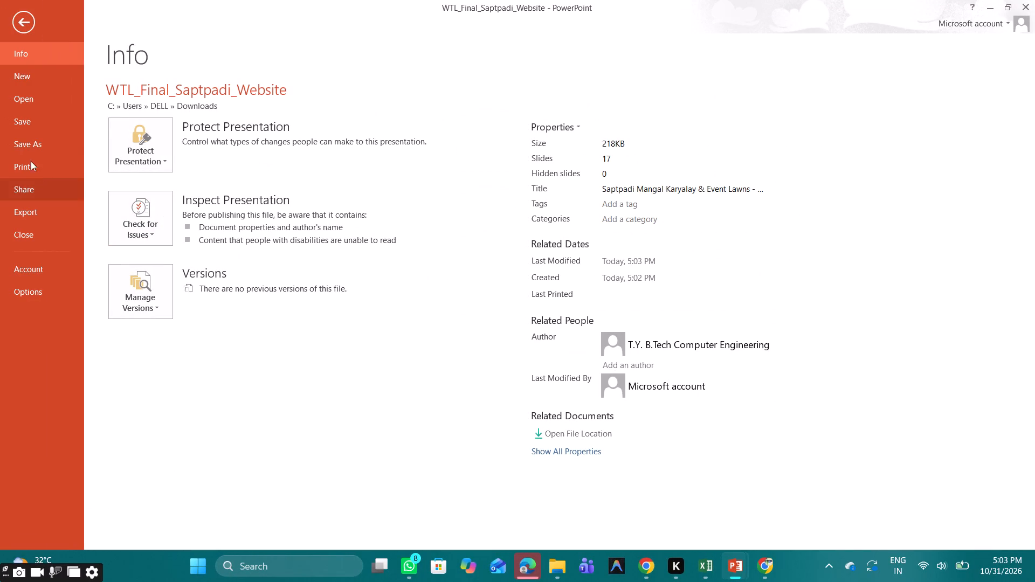
pyautogui.click(34, 148)
pyautogui.click(329, 318)
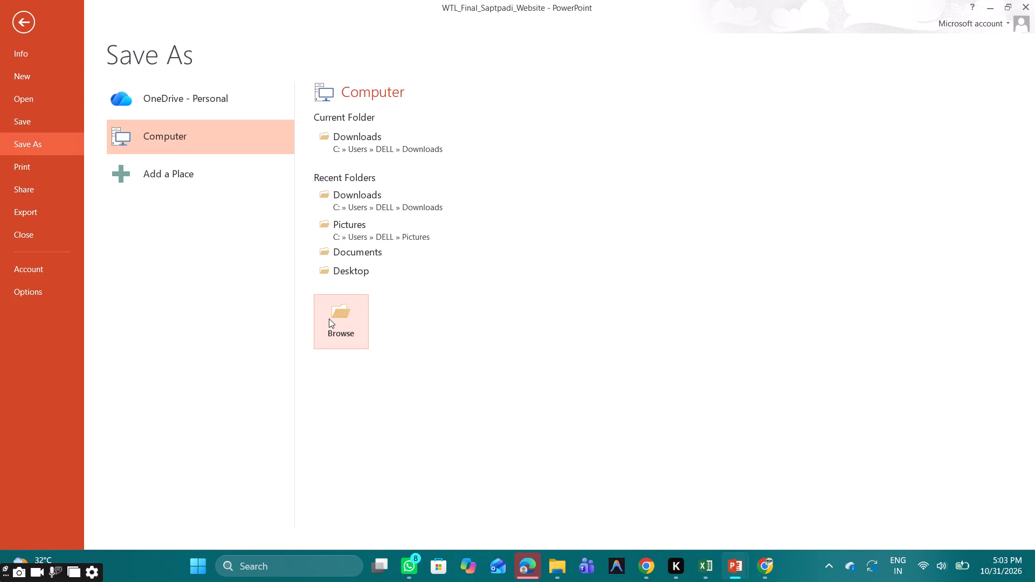
pyautogui.click(200, 224)
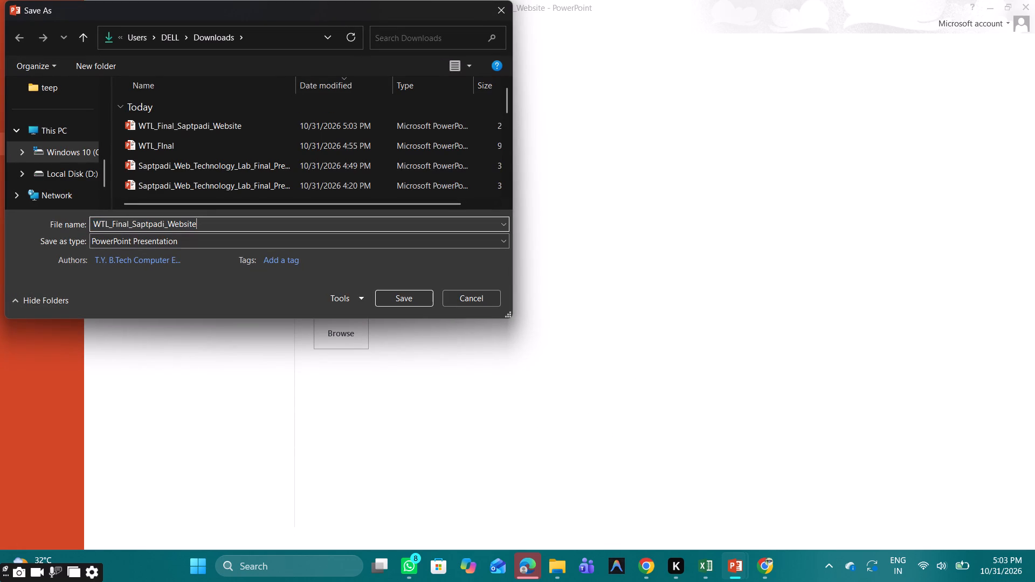
pyautogui.press('Return')
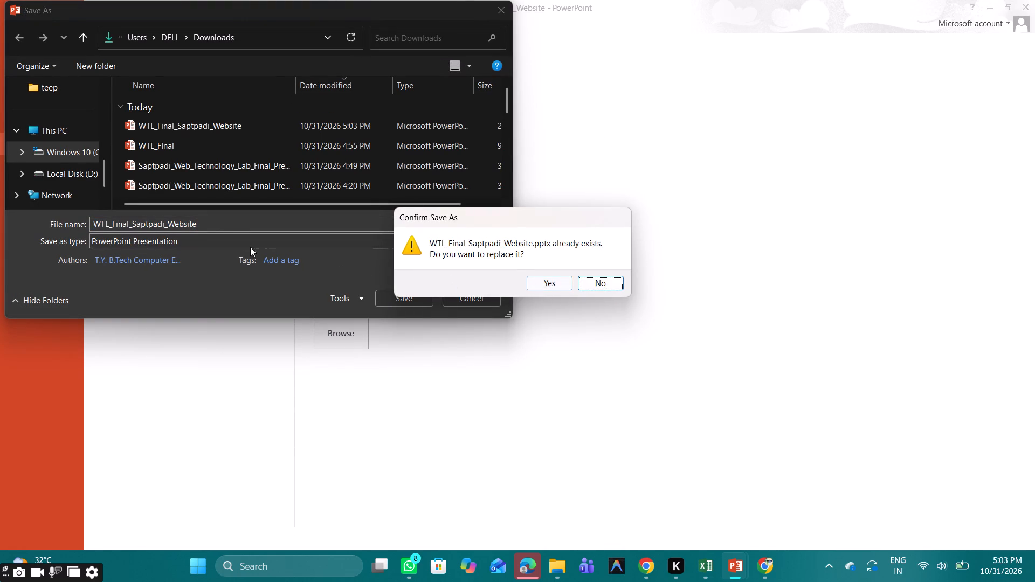
pyautogui.click(224, 224)
pyautogui.click(587, 283)
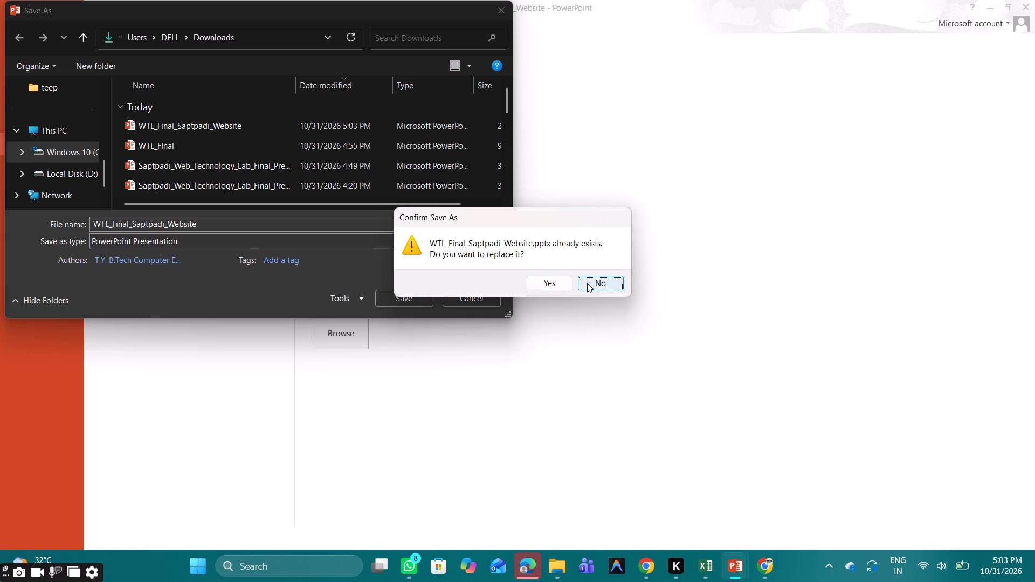
pyautogui.click(232, 225)
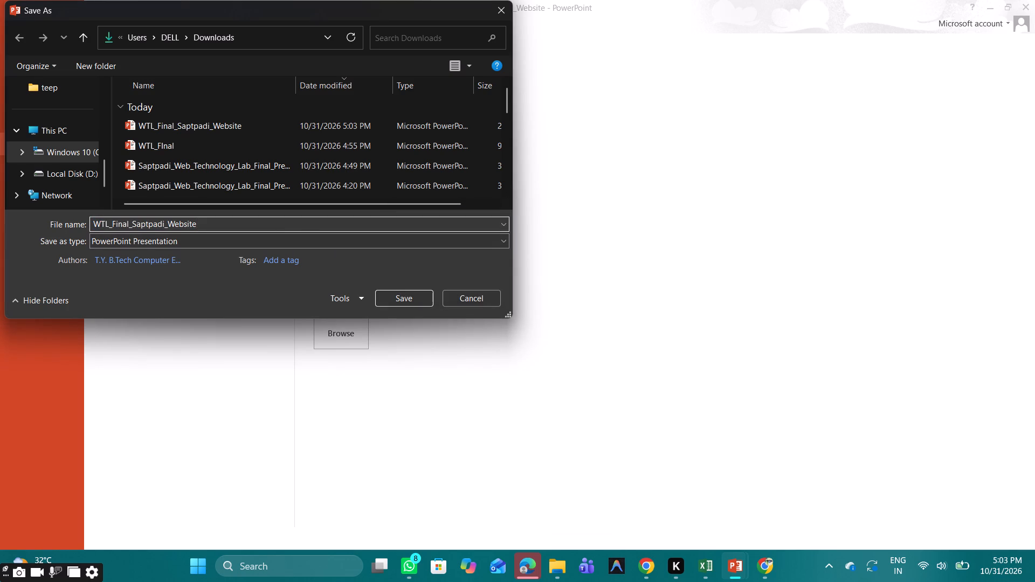
pyautogui.moveTo(212, 223); pyautogui.dragTo(134, 225)
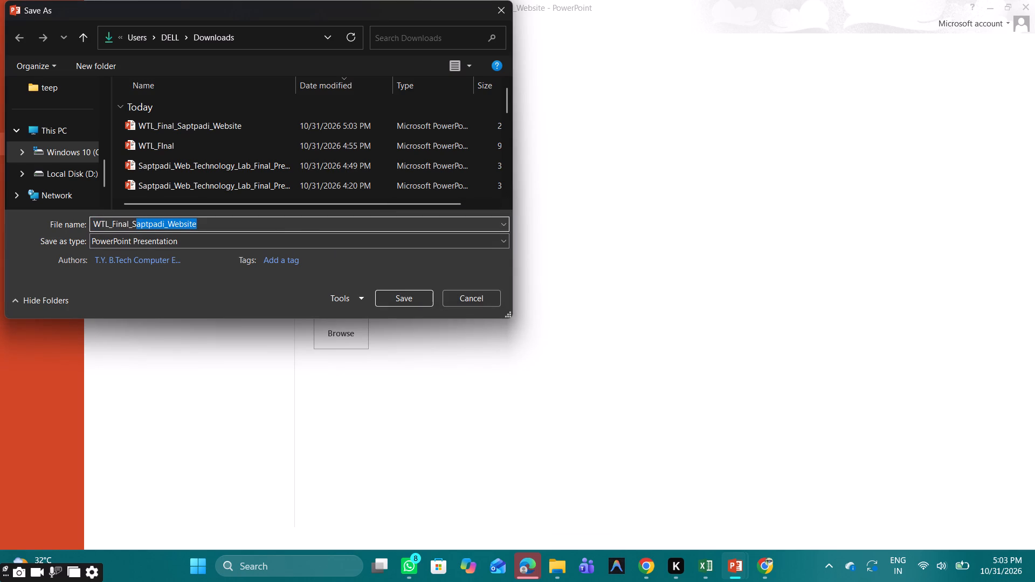
pyautogui.moveTo(134, 225); pyautogui.dragTo(132, 225)
pyautogui.press('BackSpace')
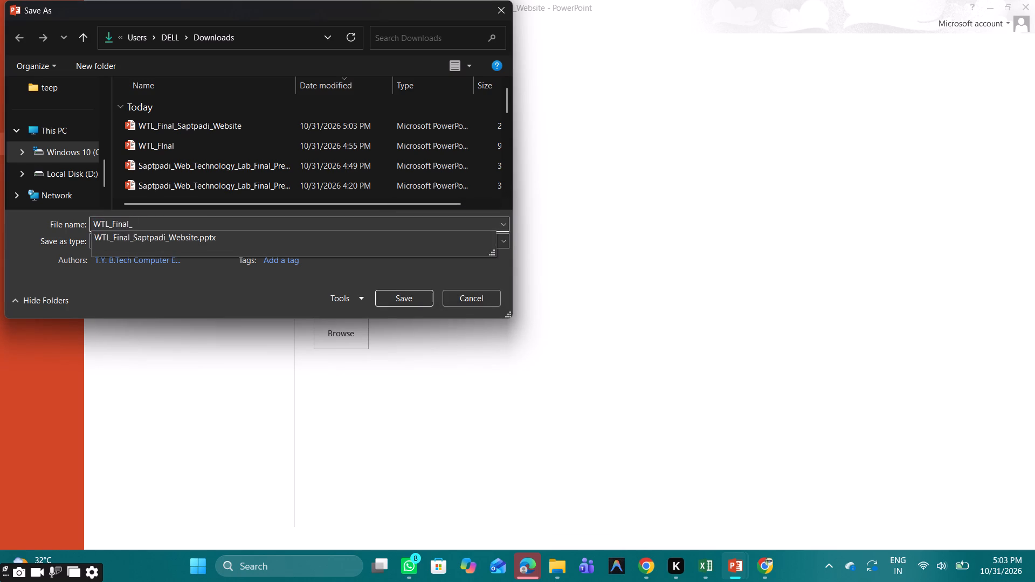
pyautogui.write('PPT')
pyautogui.press('Return')
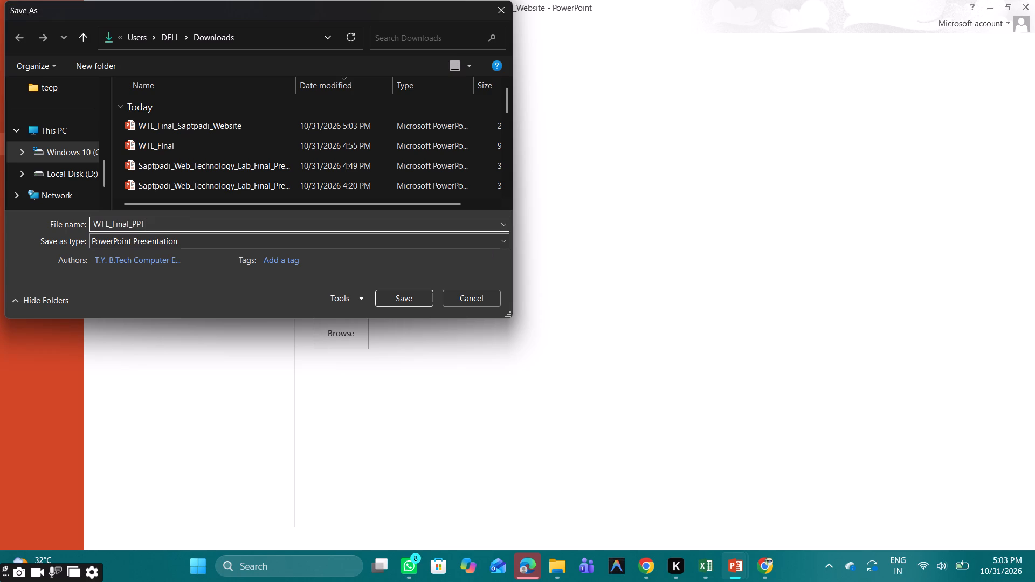
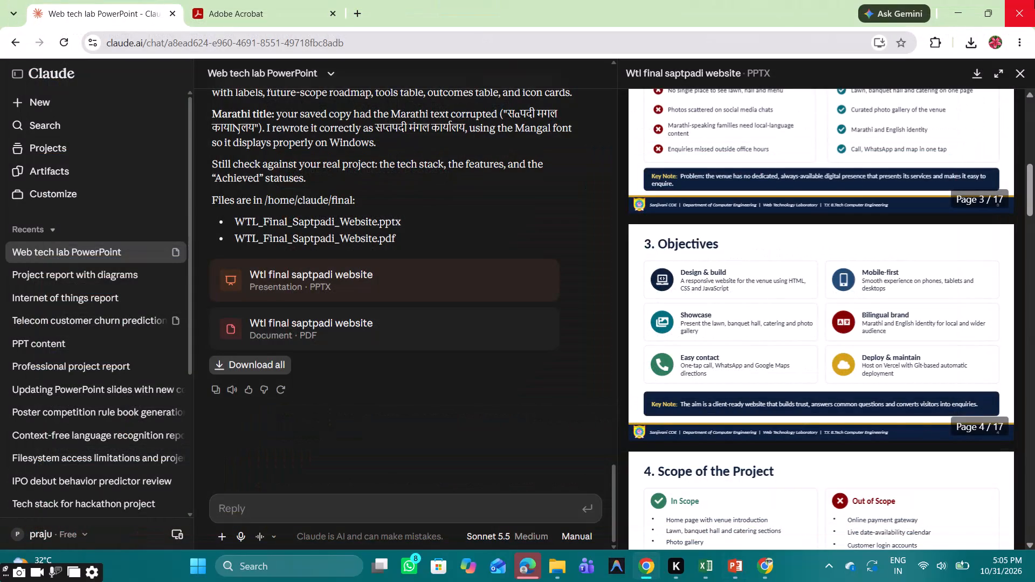
# Close the browser, the presentation windows and File Explorer, leaving the Registration_Detail workbook open.
pyautogui.click(1034, 0)
pyautogui.click(1034, 0)
pyautogui.click(1034, 0)
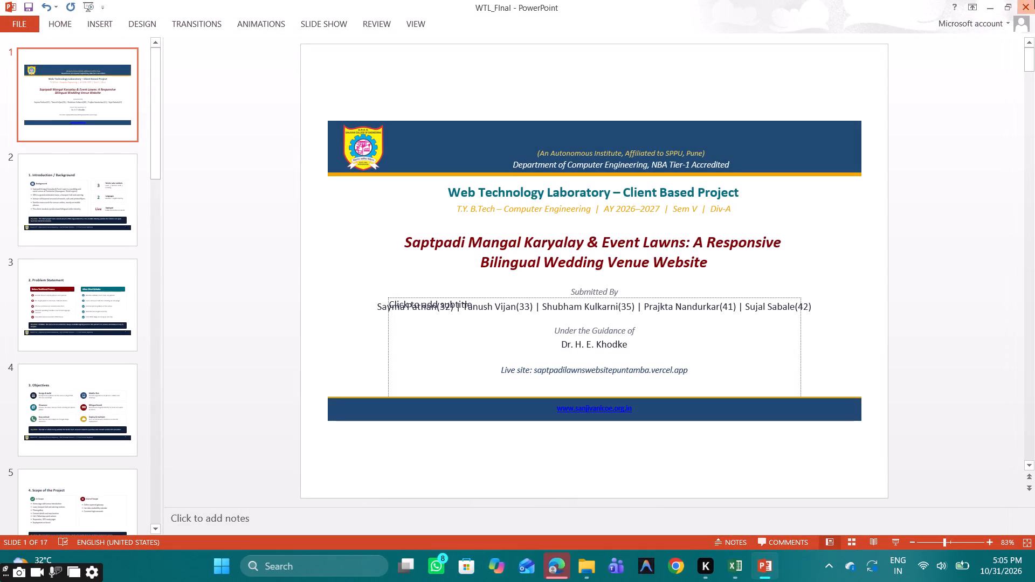
pyautogui.click(1034, 0)
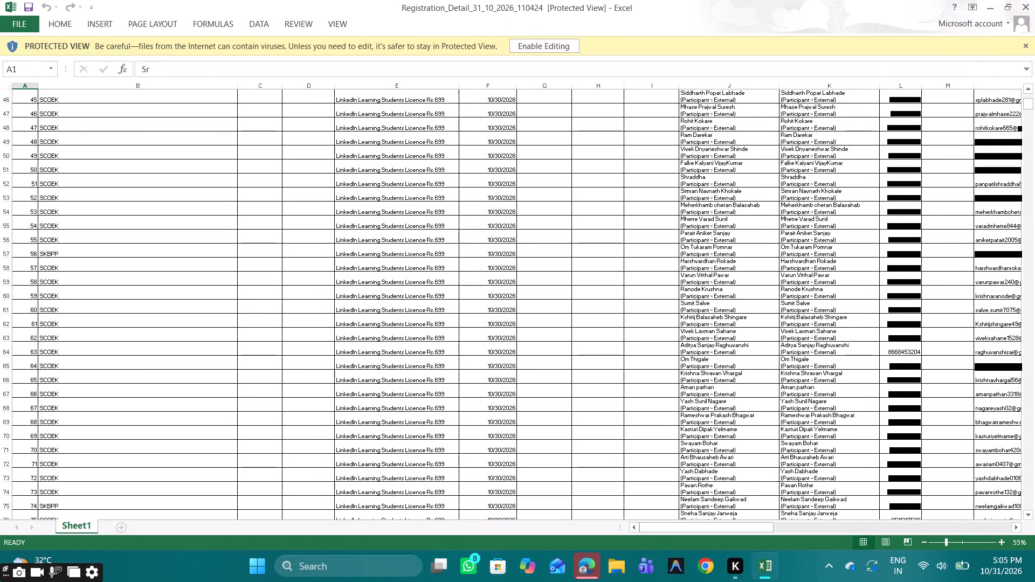
# Look through the participant registration entries on Sheet1, down past the end of the data and back.
pyautogui.scroll(-20, 672, 202)
pyautogui.scroll(-20, 672, 202)
pyautogui.scroll(-8, 672, 202)
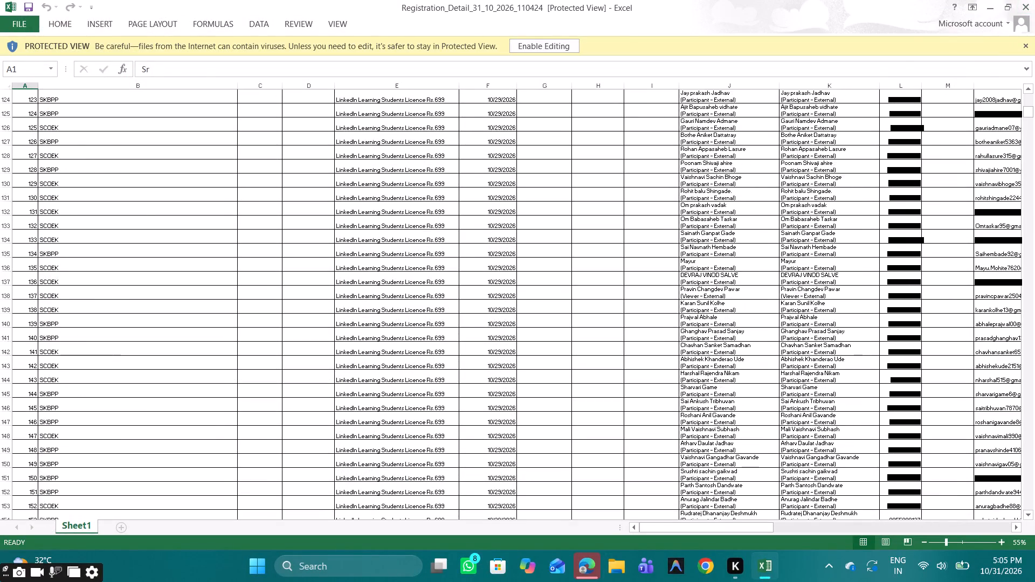
pyautogui.scroll(-20, 672, 202)
pyautogui.scroll(-20, 672, 202)
pyautogui.scroll(-9, 672, 202)
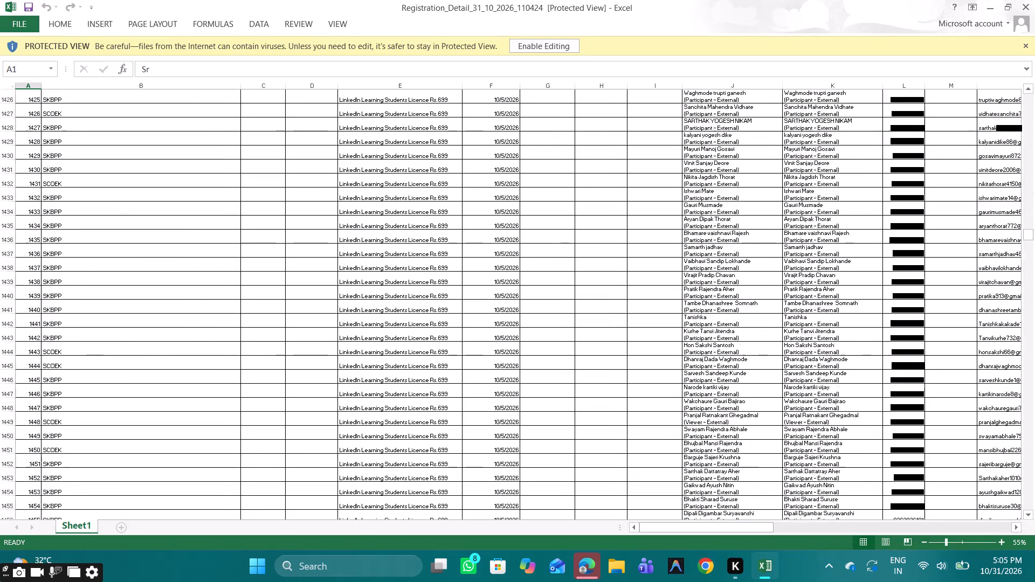
pyautogui.scroll(-20, 672, 202)
pyautogui.scroll(-20, 672, 202)
pyautogui.scroll(-9, 672, 202)
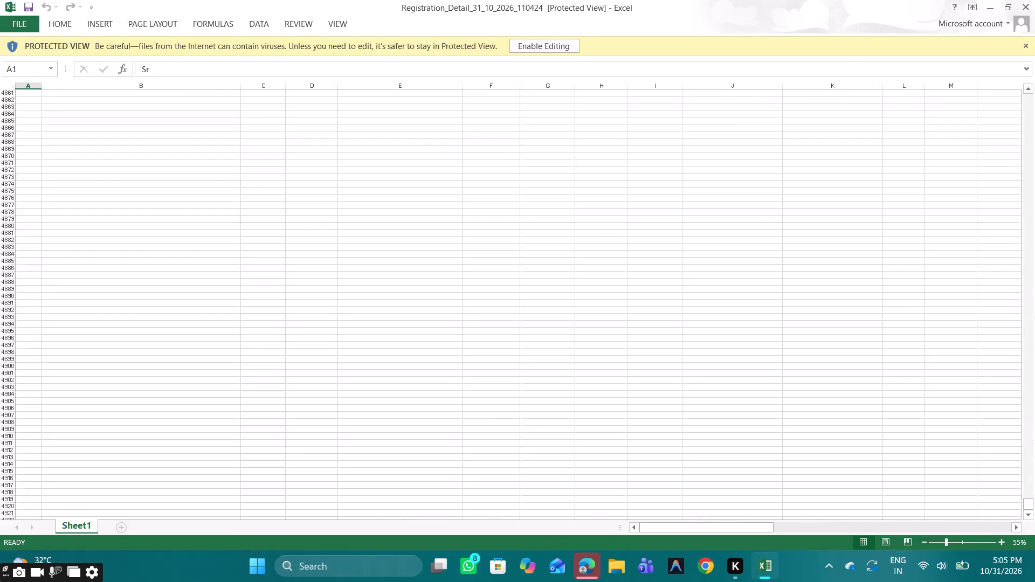
pyautogui.scroll(-8, 672, 202)
pyautogui.scroll(15, 672, 202)
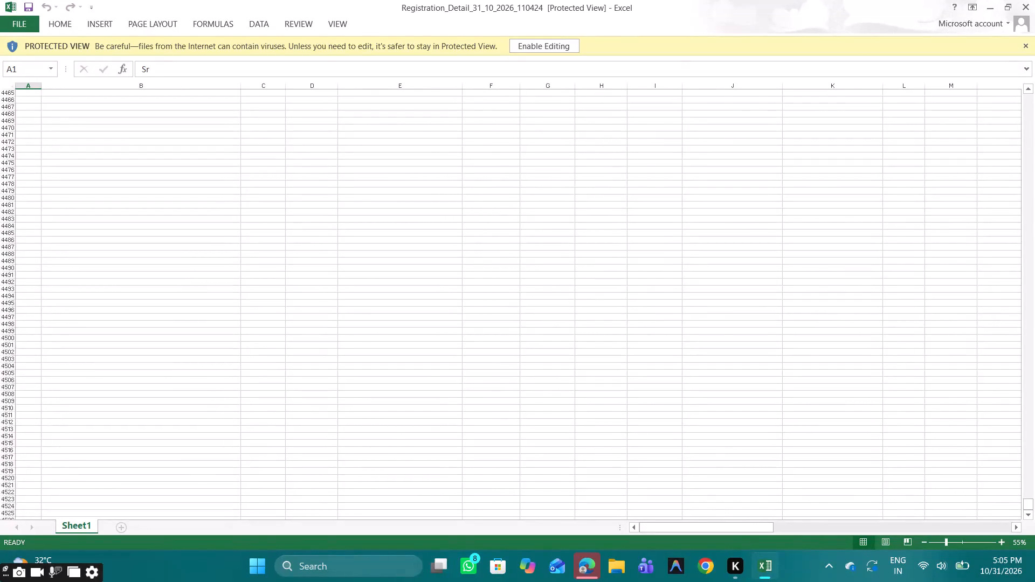
pyautogui.scroll(9, 672, 202)
pyautogui.scroll(-1, 672, 202)
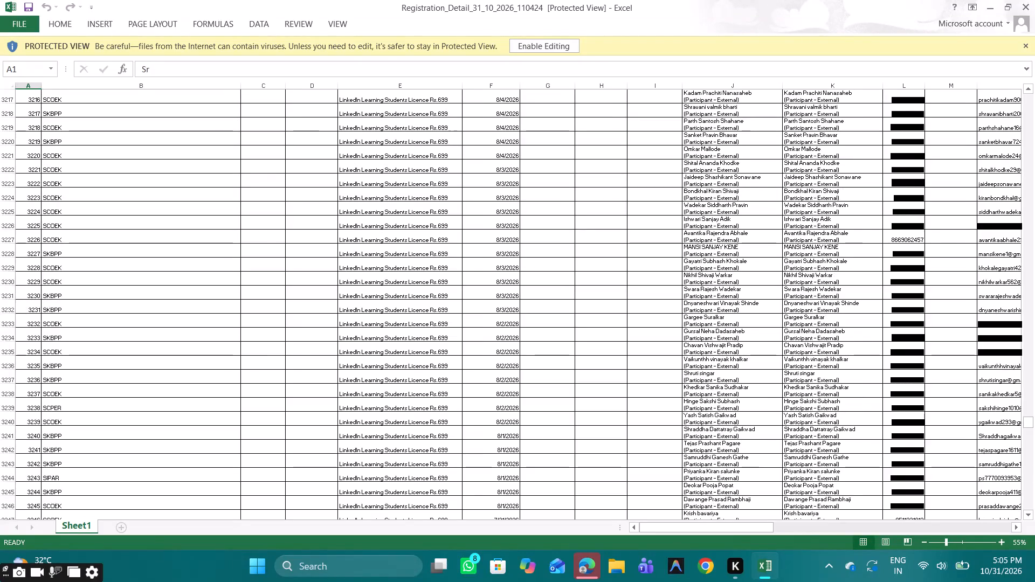
# Search Sheet1 for the first name "prajkta" followed by a space, and step through the matches.
pyautogui.hotkey('ctrl', 'f')
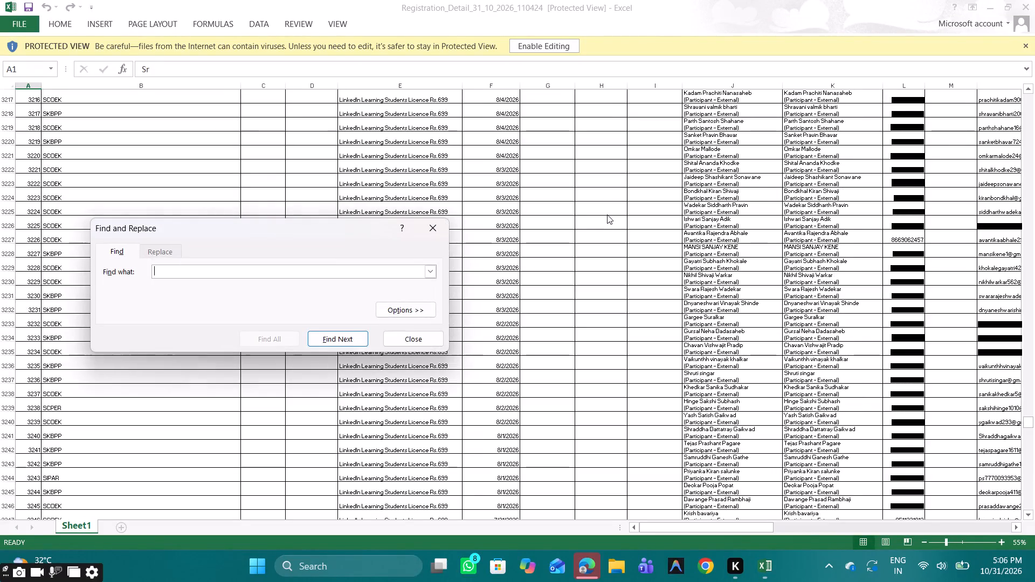
pyautogui.write('prajkta')
pyautogui.press('space')
pyautogui.press('Return')
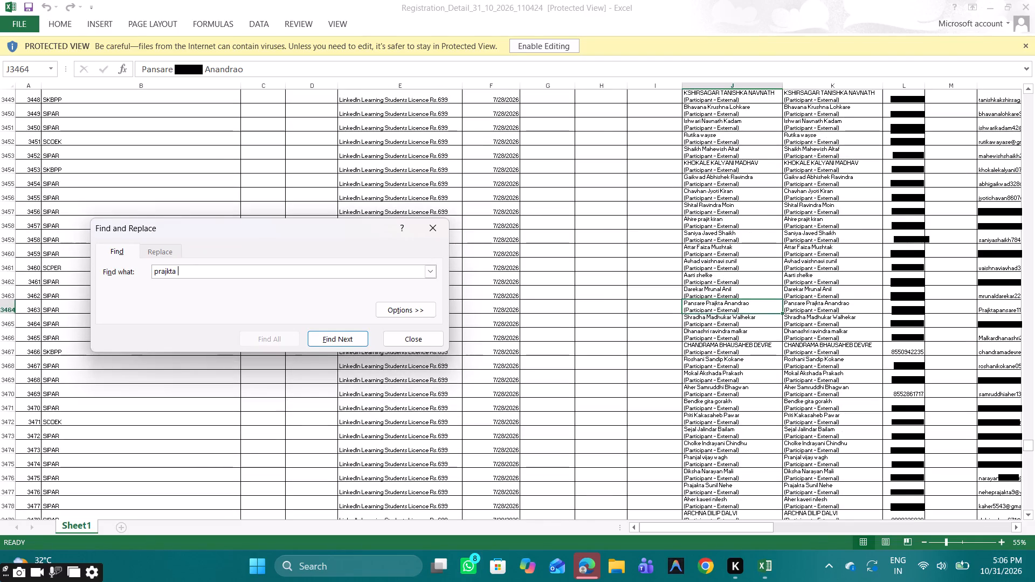
pyautogui.click(334, 344)
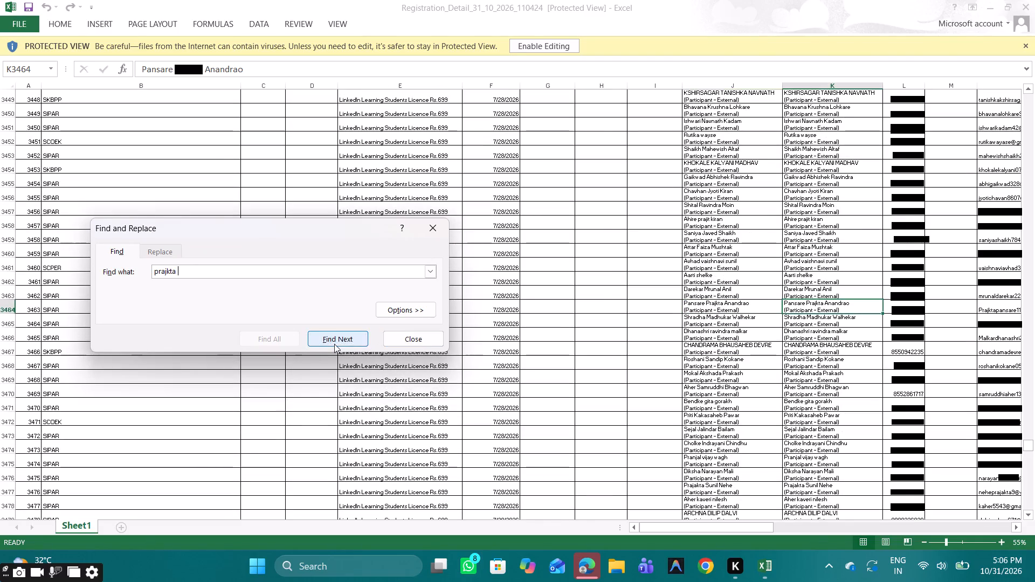
pyautogui.click(334, 344)
pyautogui.click(334, 344)
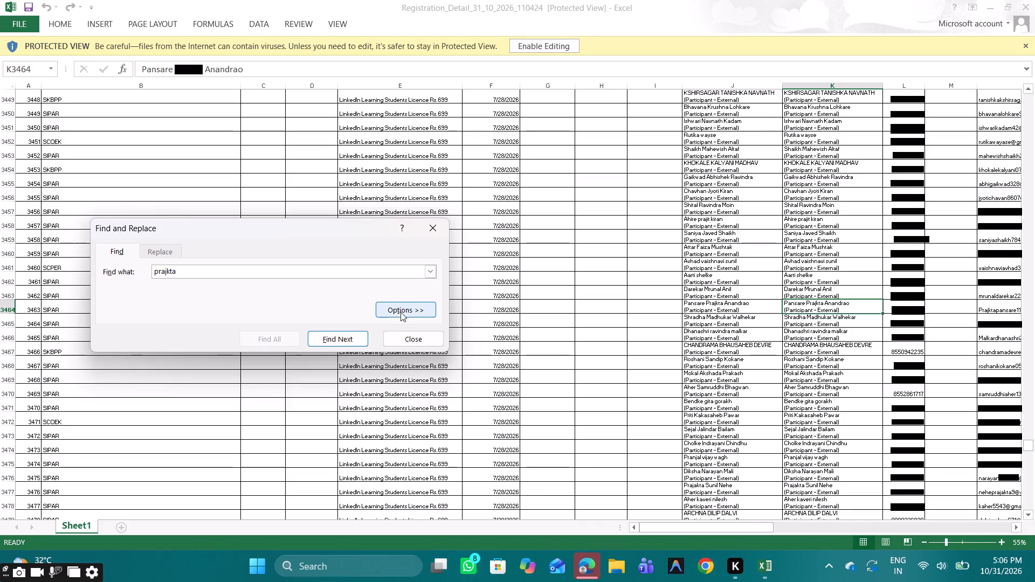
pyautogui.click(351, 339)
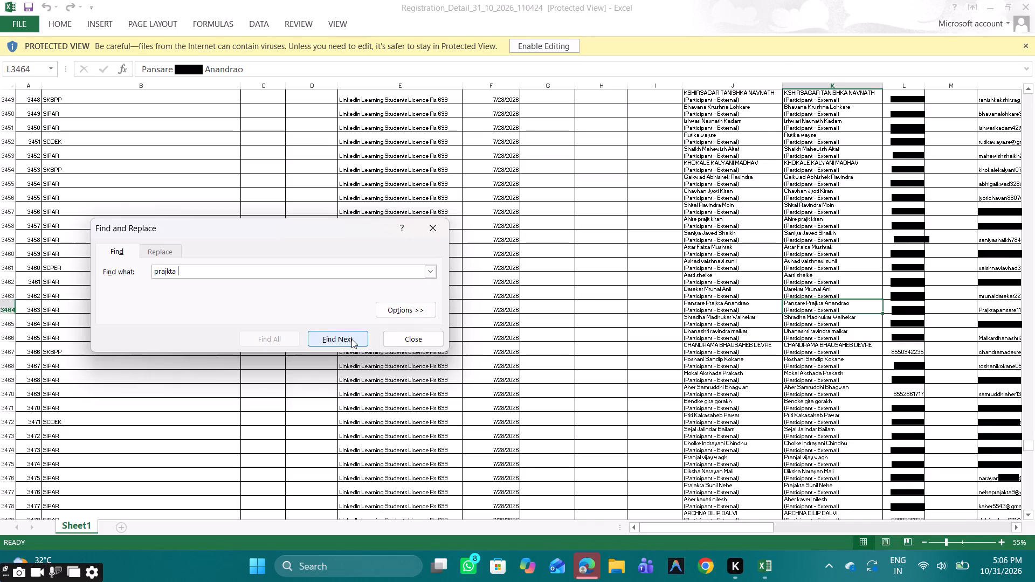
pyautogui.click(351, 339)
pyautogui.click(351, 339)
pyautogui.doubleClick(351, 339)
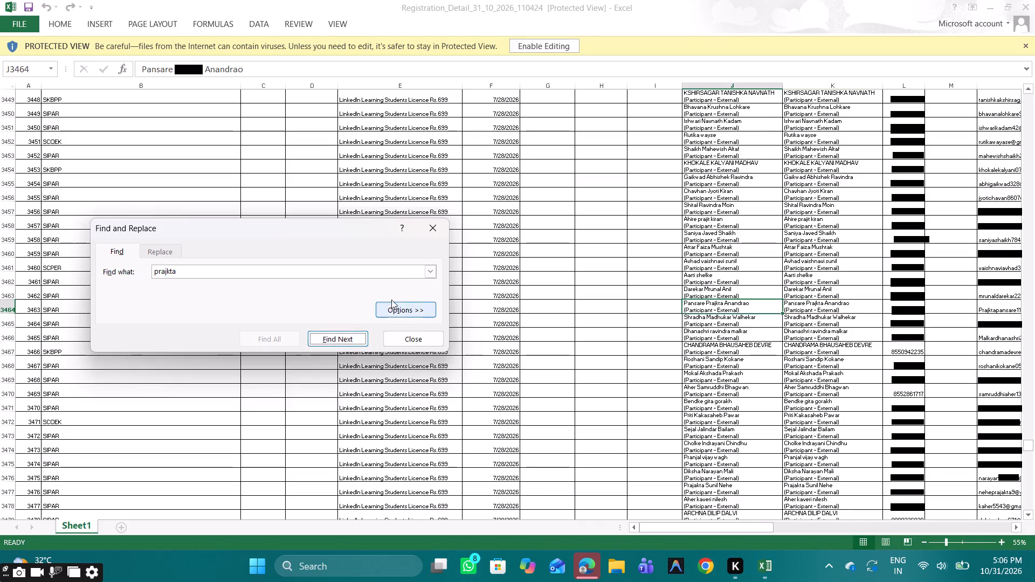
pyautogui.click(433, 231)
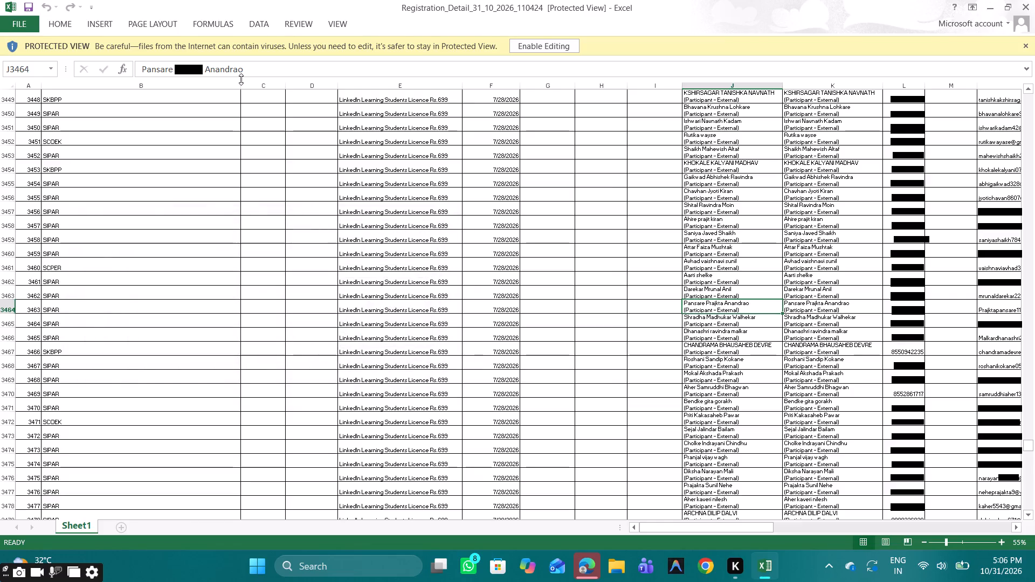
# Examine the registration table across its full width at 10% zoom, back up to its first rows.
pyautogui.keyDown('ctrl'); pyautogui.scroll(-7, 408, 193); pyautogui.keyUp('ctrl')
pyautogui.hscroll(2, 408, 193)
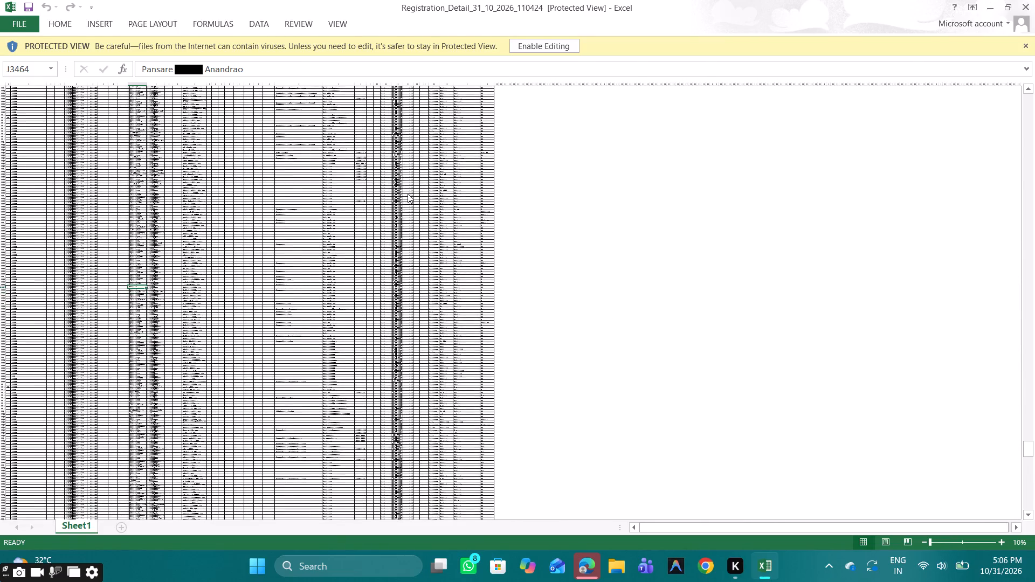
pyautogui.hscroll(7, 408, 193)
pyautogui.scroll(20, 408, 193)
pyautogui.scroll(20, 408, 193)
pyautogui.scroll(20, 408, 193)
pyautogui.hscroll(1, 408, 193)
pyautogui.scroll(20, 408, 193)
pyautogui.scroll(20, 408, 193)
pyautogui.scroll(20, 408, 193)
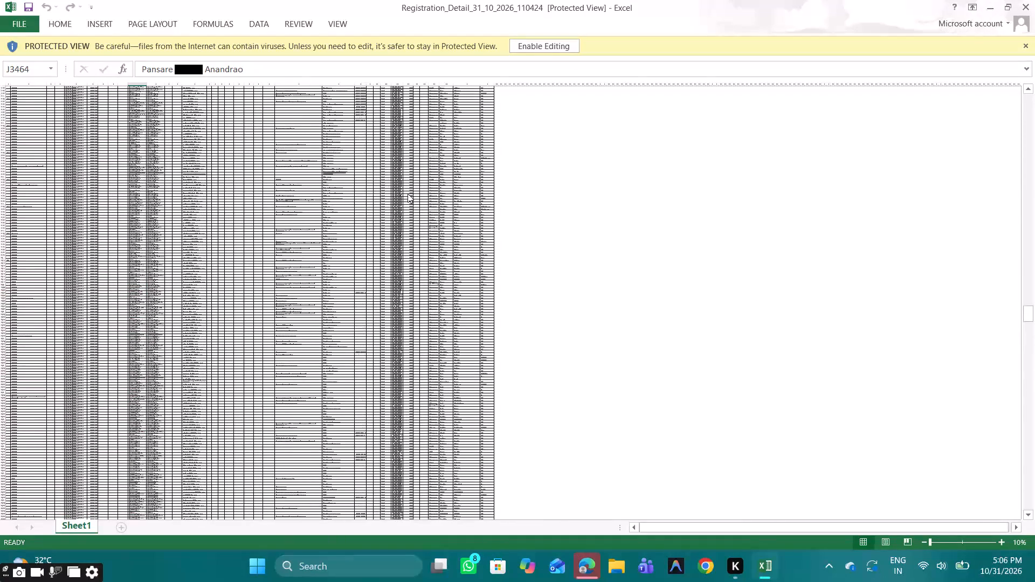
pyautogui.scroll(20, 408, 193)
pyautogui.scroll(20, 408, 193)
pyautogui.scroll(20, 408, 193)
pyautogui.hscroll(1, 408, 193)
pyautogui.scroll(15, 408, 193)
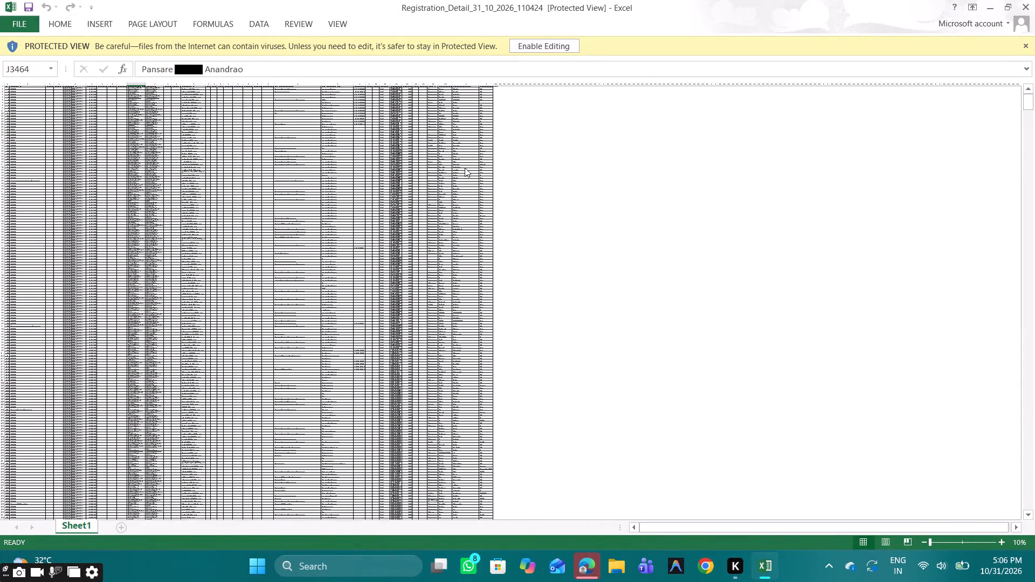
# Search the registration sheet again for "prajkta" without the trailing space, and inspect the matching row at 160% zoom.
pyautogui.hotkey('ctrl', 'f')
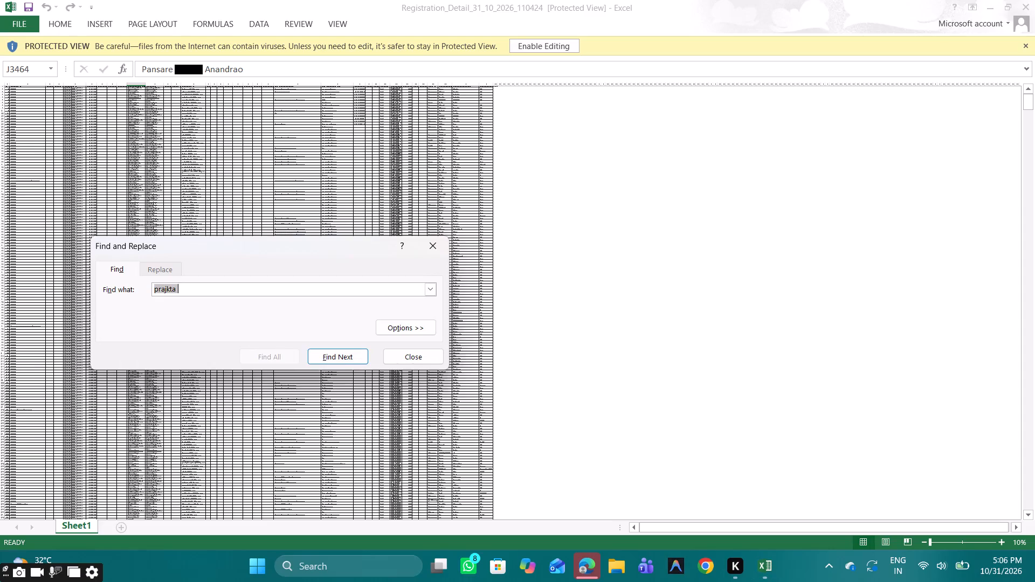
pyautogui.click(206, 287)
pyautogui.press('BackSpace')
pyautogui.press('Return')
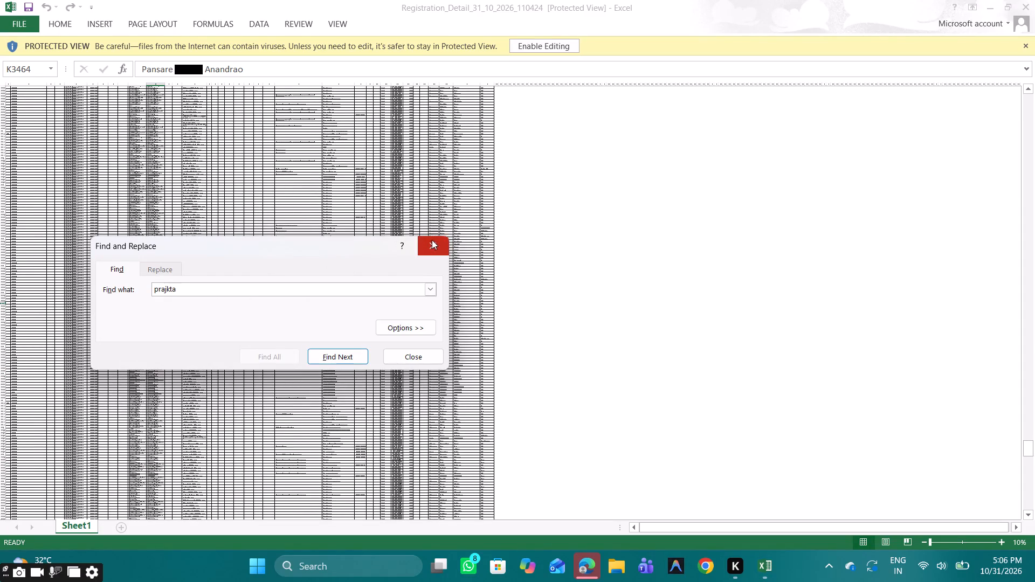
pyautogui.hscroll(2, 465, 164)
pyautogui.keyDown('ctrl'); pyautogui.scroll(14, 465, 164); pyautogui.keyUp('ctrl')
pyautogui.scroll(6, 465, 164)
pyautogui.keyDown('ctrl'); pyautogui.scroll(10, 355, 184); pyautogui.keyUp('ctrl')
pyautogui.click(426, 250)
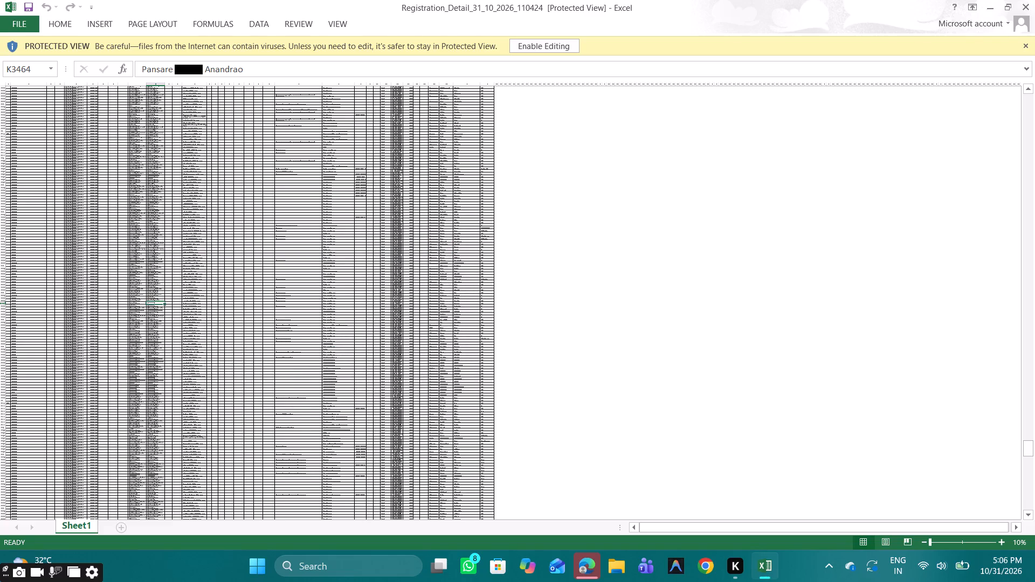
pyautogui.keyDown('ctrl'); pyautogui.scroll(6, 306, 238); pyautogui.keyUp('ctrl')
pyautogui.scroll(4, 306, 238)
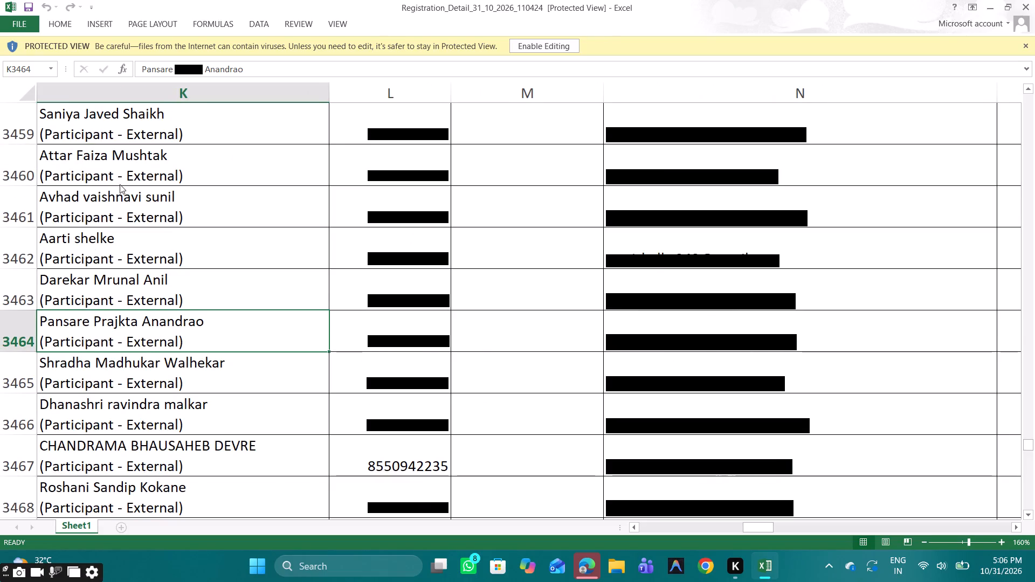
# Search Sheet1 again for "prajkta" and step through the matching cells.
pyautogui.hotkey('ctrl', 'f')
pyautogui.press('Return')
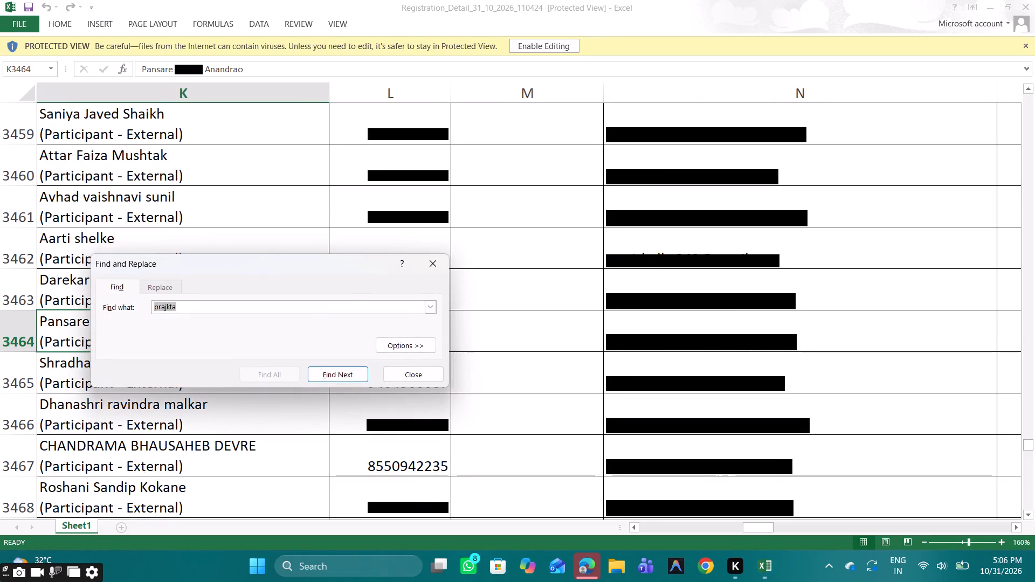
pyautogui.scroll(2, 584, 148)
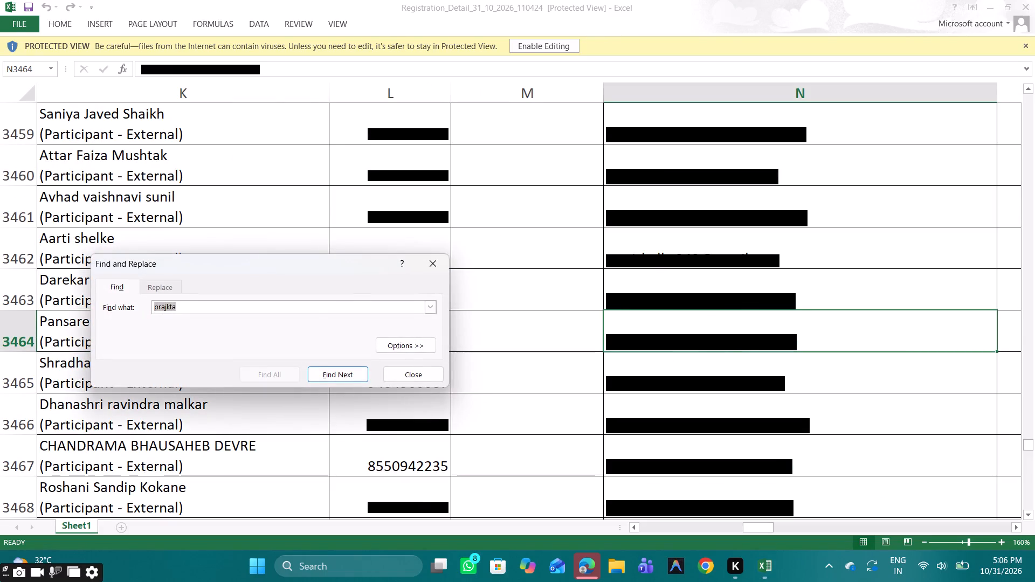
pyautogui.click(356, 382)
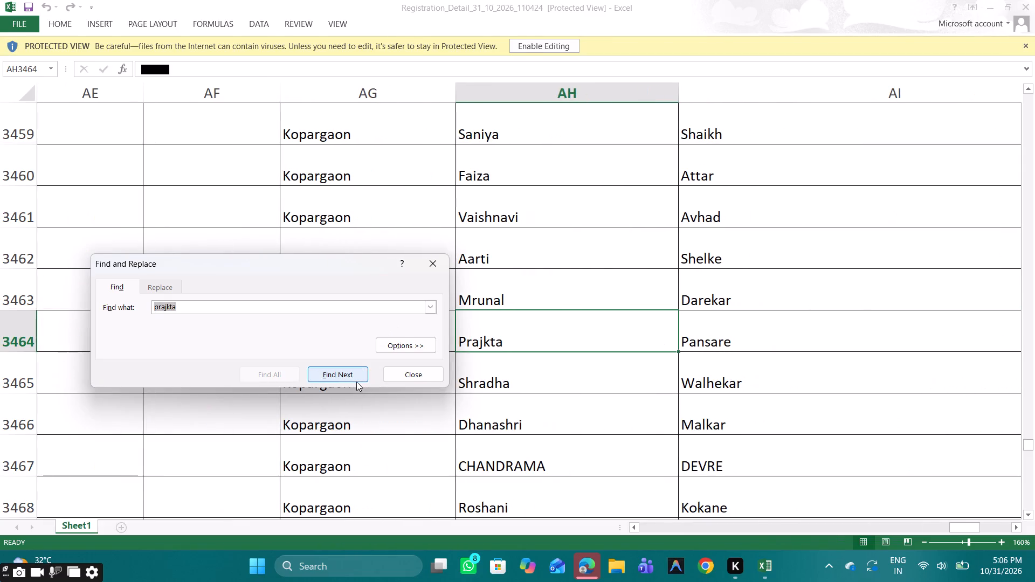
pyautogui.click(356, 382)
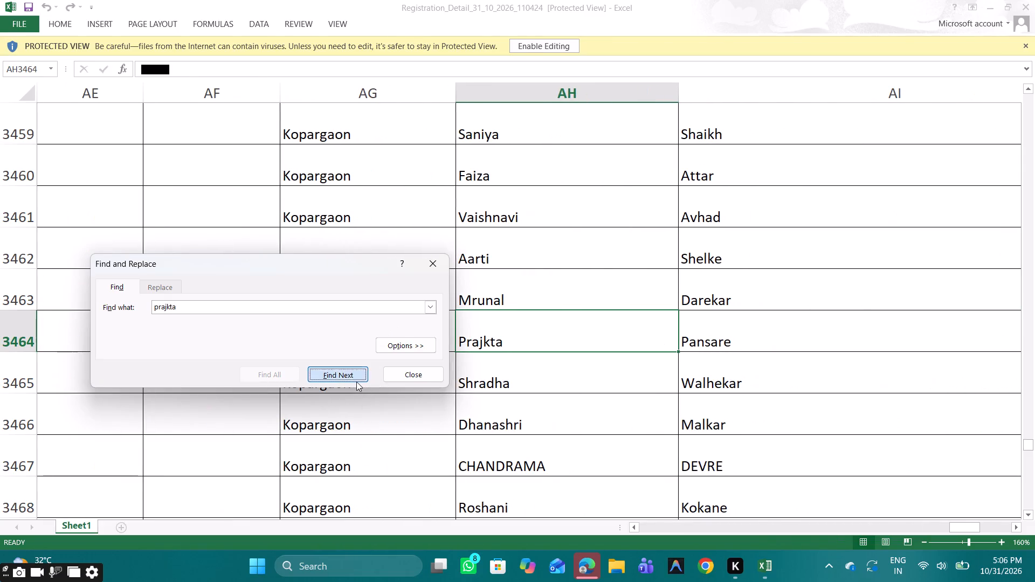
pyautogui.click(356, 382)
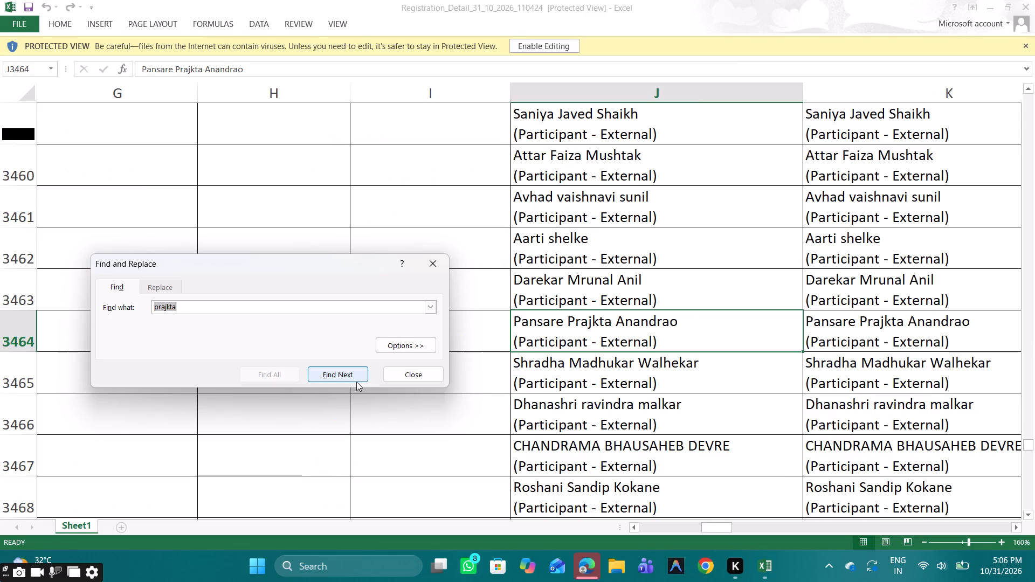
pyautogui.click(356, 382)
pyautogui.click(356, 382)
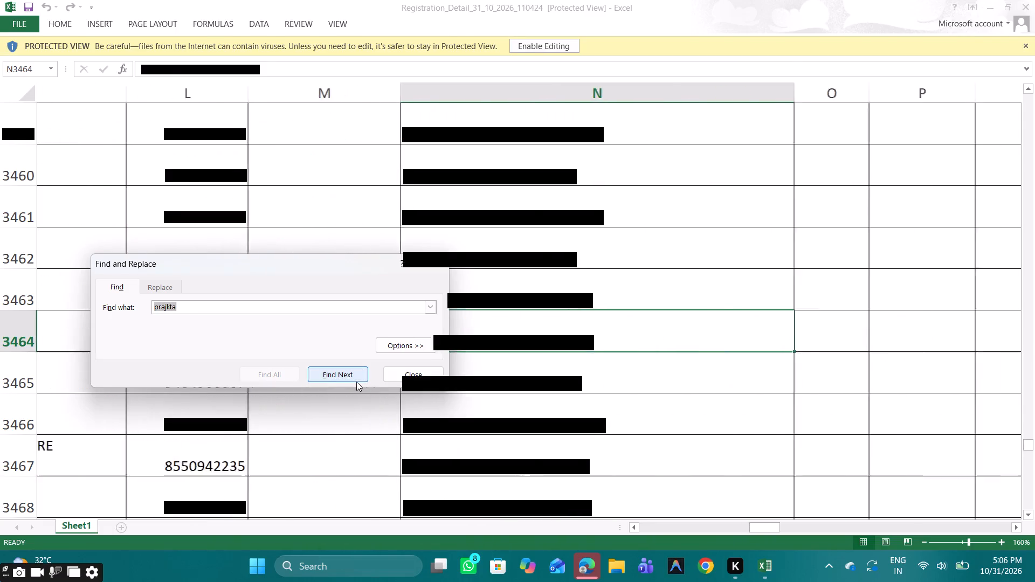
pyautogui.click(356, 382)
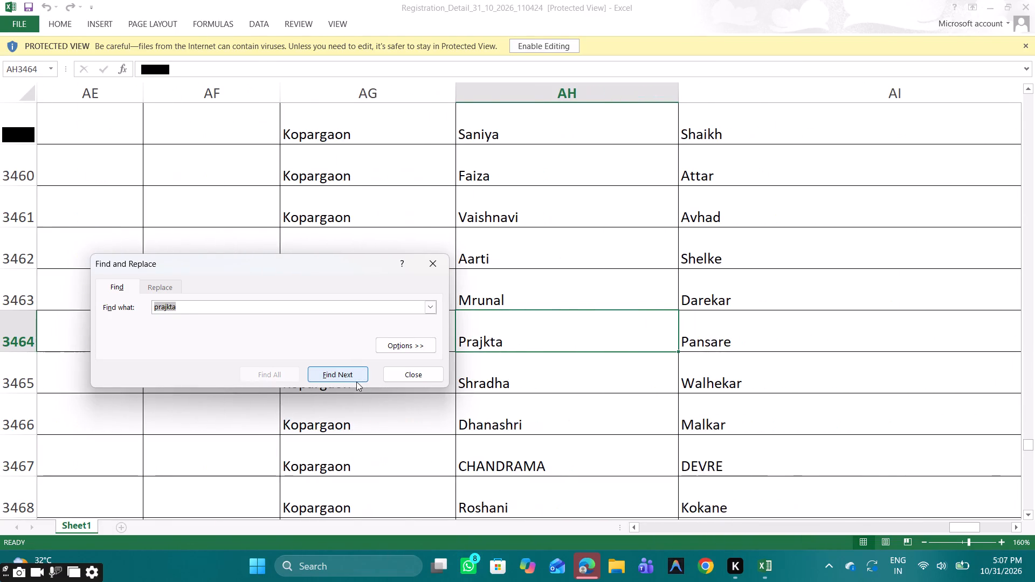
pyautogui.click(404, 382)
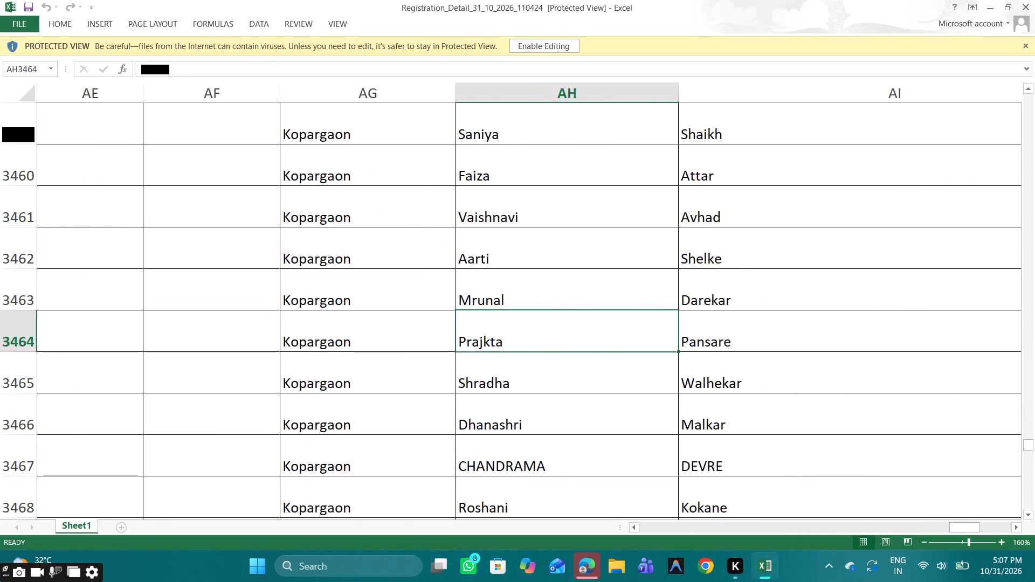
# Examine the matching registration in row 3464 from the Kopargaon city cell back to its serial number in column A.
pyautogui.hscroll(1, 405, 347)
pyautogui.click(348, 342)
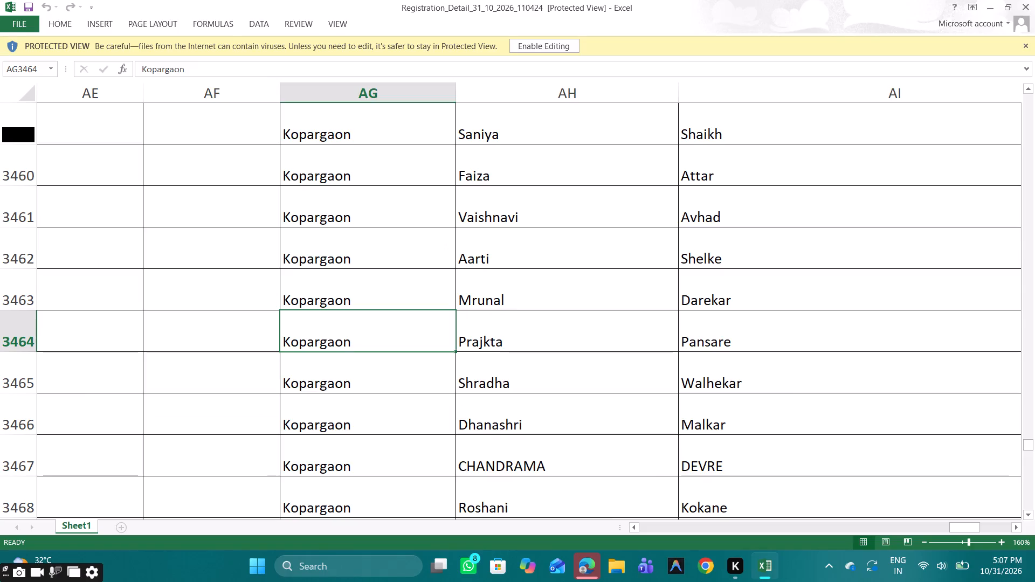
pyautogui.press('Left')
pyautogui.press('Left')
pyautogui.press('Left')
pyautogui.press('Left')
pyautogui.press('Left')
pyautogui.press('Left')
pyautogui.press('Left')
pyautogui.press('Left')
pyautogui.press('Left')
pyautogui.press('Left')
pyautogui.press('Left')
pyautogui.press('Left')
pyautogui.press('Left')
pyautogui.press('Left')
pyautogui.press('Left')
pyautogui.press('Left')
pyautogui.press('Left')
pyautogui.press('Left')
pyautogui.press('Left')
pyautogui.press('Left')
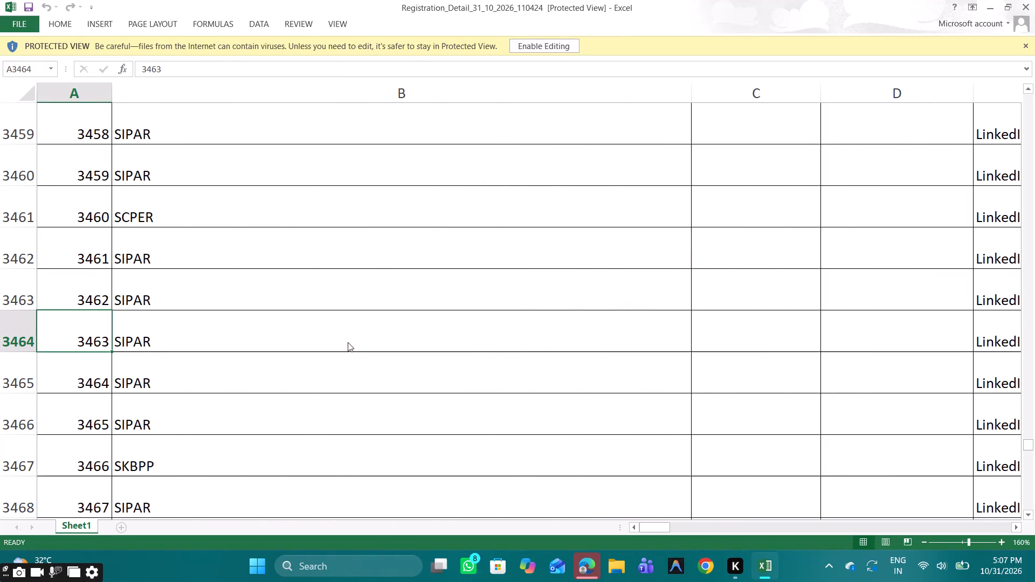
pyautogui.press('Left')
pyautogui.press('Left')
pyautogui.press('Left')
pyautogui.press('Left')
pyautogui.press('Left')
pyautogui.press('Left')
pyautogui.press('Left')
pyautogui.press('Left')
pyautogui.press('Left')
pyautogui.press('Left')
pyautogui.press('Left')
pyautogui.press('Left')
pyautogui.press('Left')
pyautogui.press('Left')
pyautogui.press('Left')
pyautogui.press('Left')
pyautogui.press('Left')
pyautogui.press('Left')
pyautogui.press('Left')
pyautogui.press('Left')
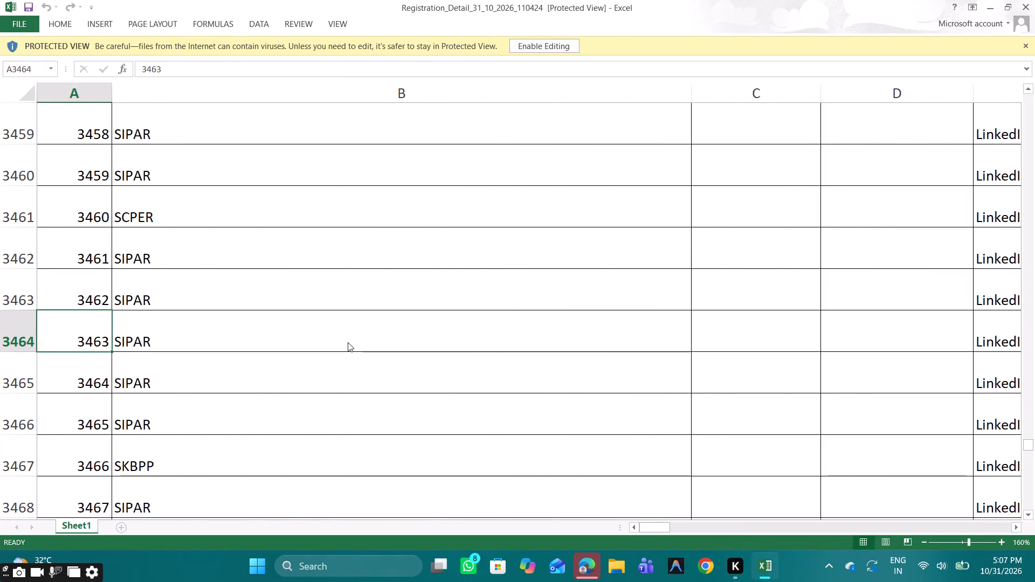
# Look over the registration table at 25% zoom, down past the end of the data and back up through its entries.
pyautogui.keyDown('ctrl'); pyautogui.scroll(-6, 348, 342); pyautogui.keyUp('ctrl')
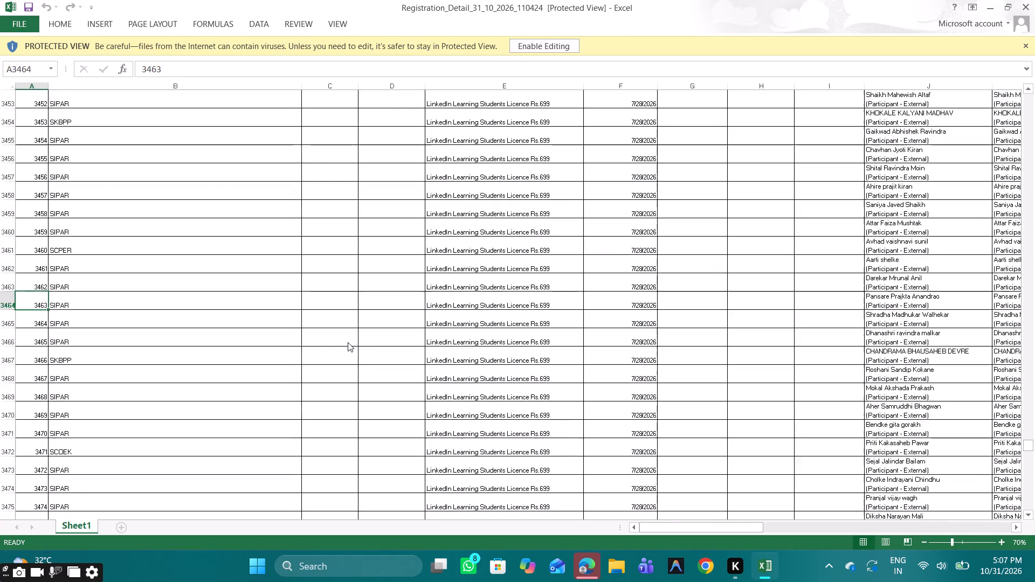
pyautogui.keyDown('ctrl'); pyautogui.scroll(-3, 391, 324); pyautogui.keyUp('ctrl')
pyautogui.scroll(-3, 369, 325)
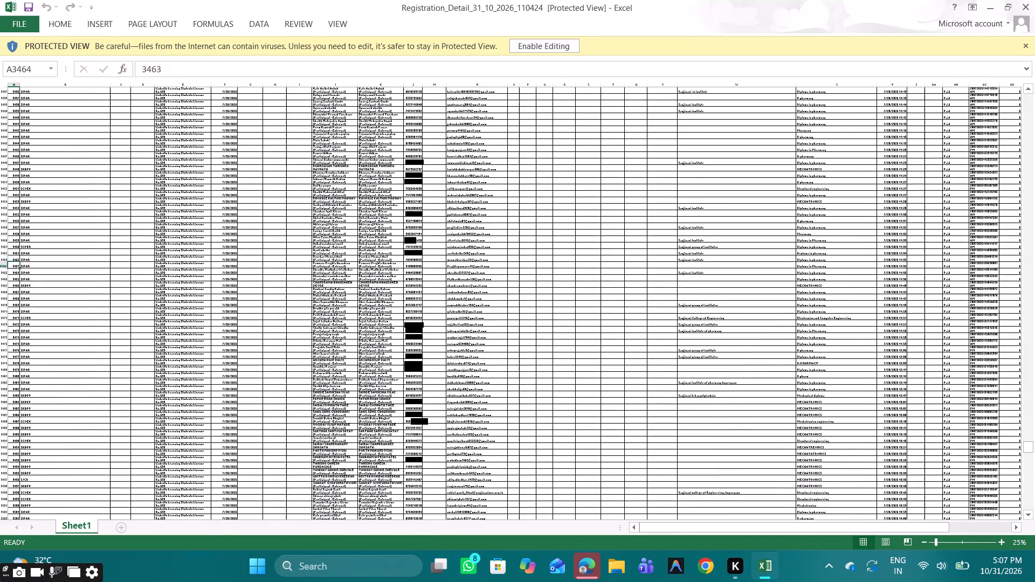
pyautogui.scroll(-19, 369, 325)
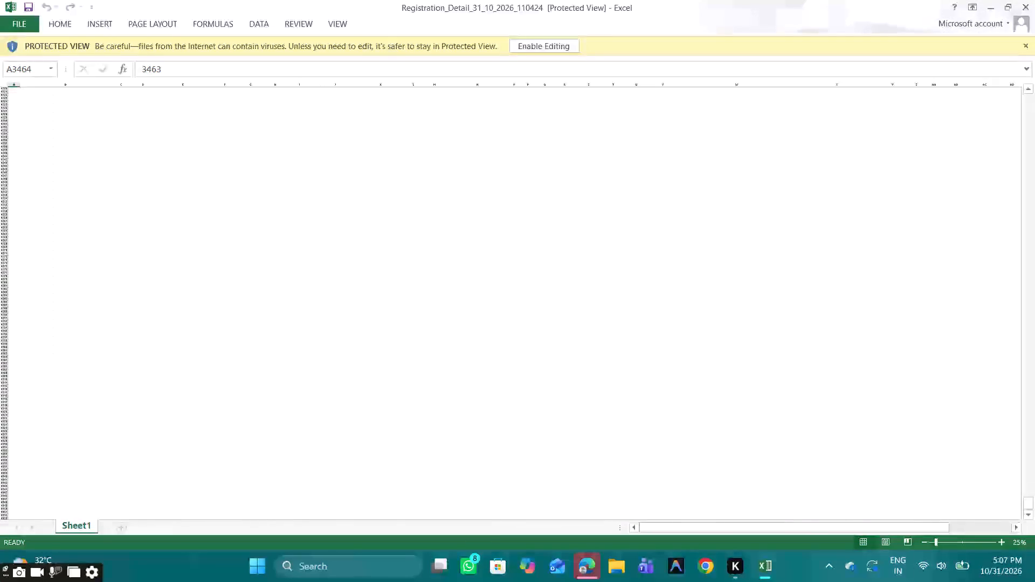
pyautogui.scroll(-9, 369, 325)
pyautogui.scroll(11, 369, 325)
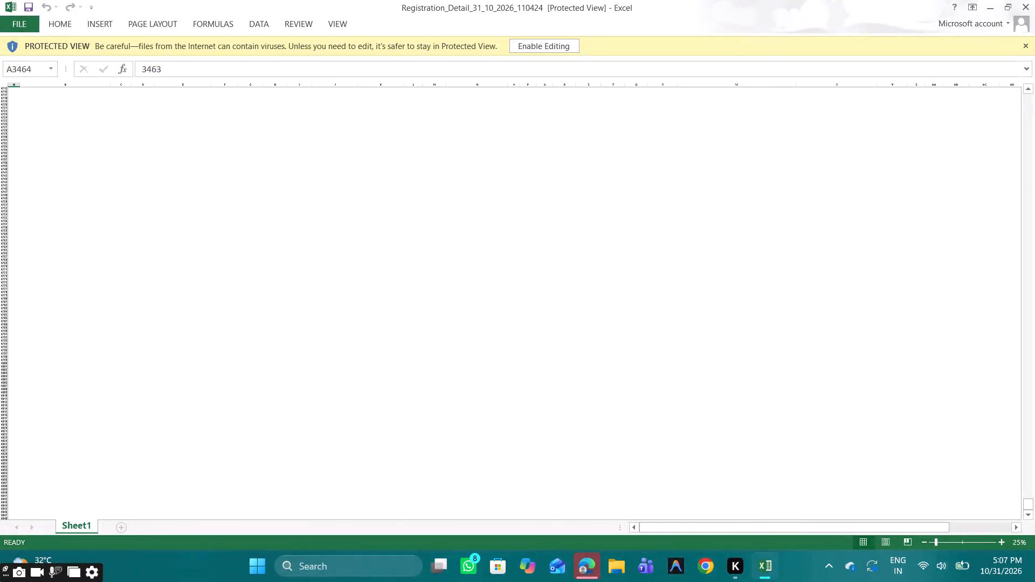
pyautogui.scroll(19, 369, 325)
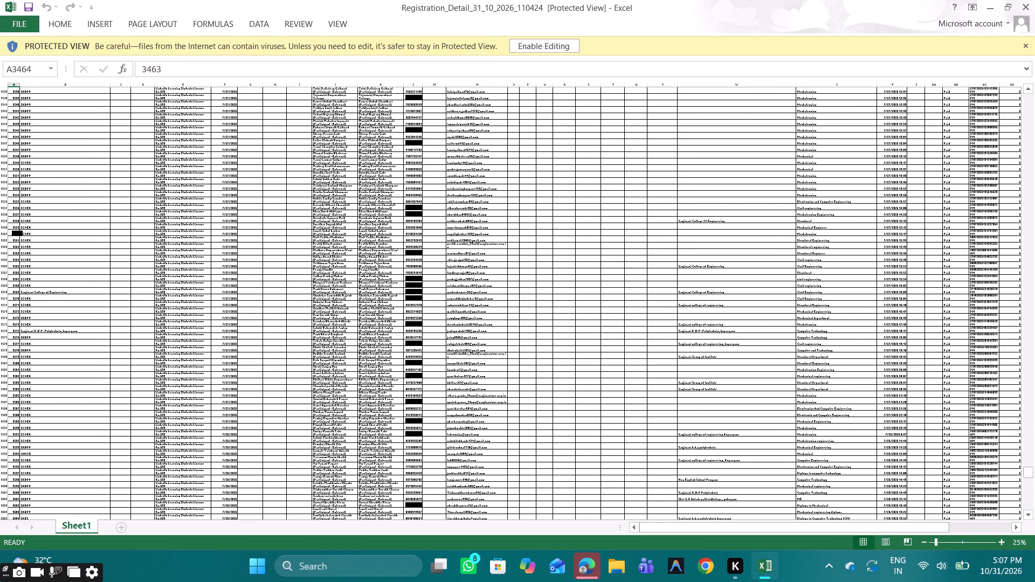
pyautogui.scroll(-1, 369, 325)
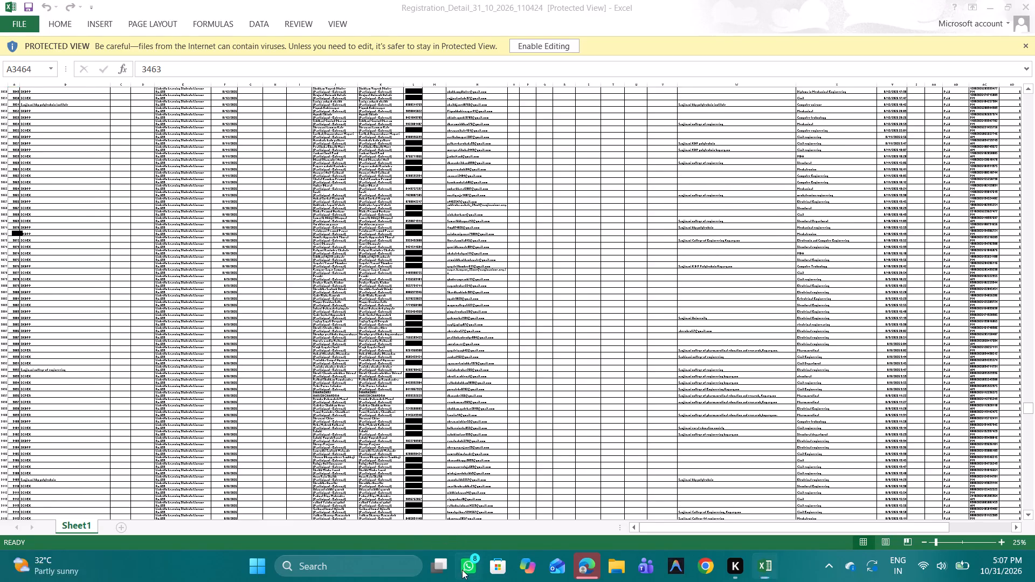